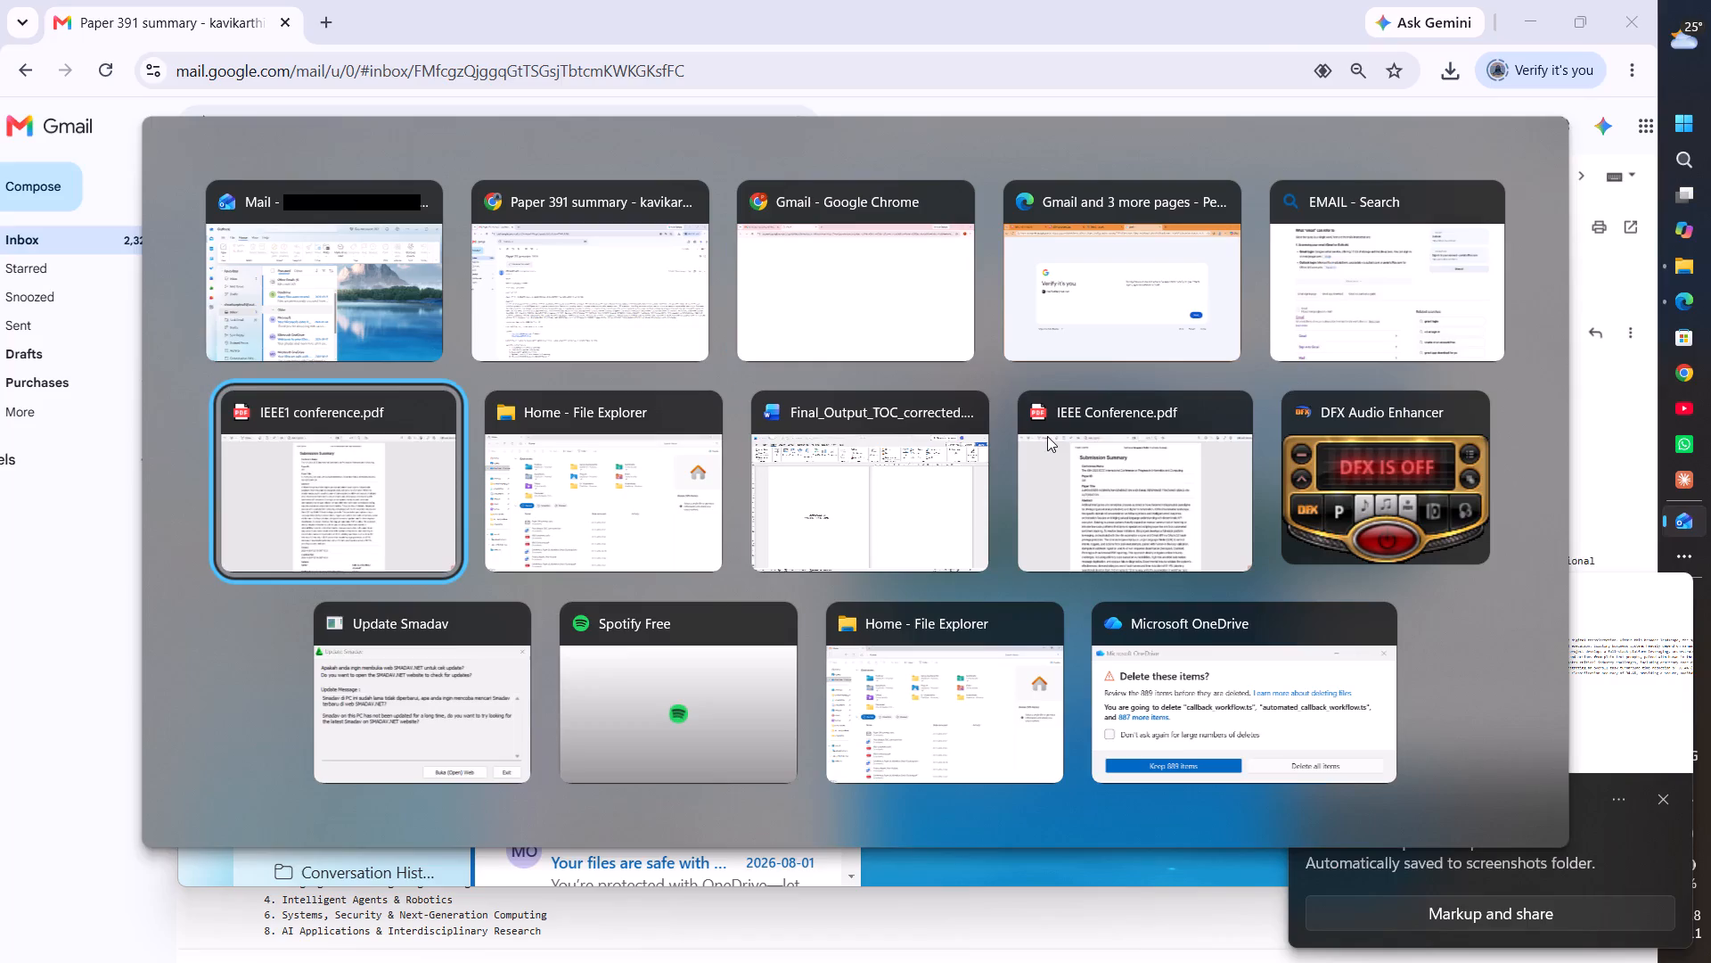
Switch to Final_Output_TOC_corrected.docx in Word and paste the copied paper submission summary screenshot on the blank page following APPENDIX–IV CONFERENCE PAPER.
key(alt+Tab)
key(alt+Tab)
click(1005, 365)
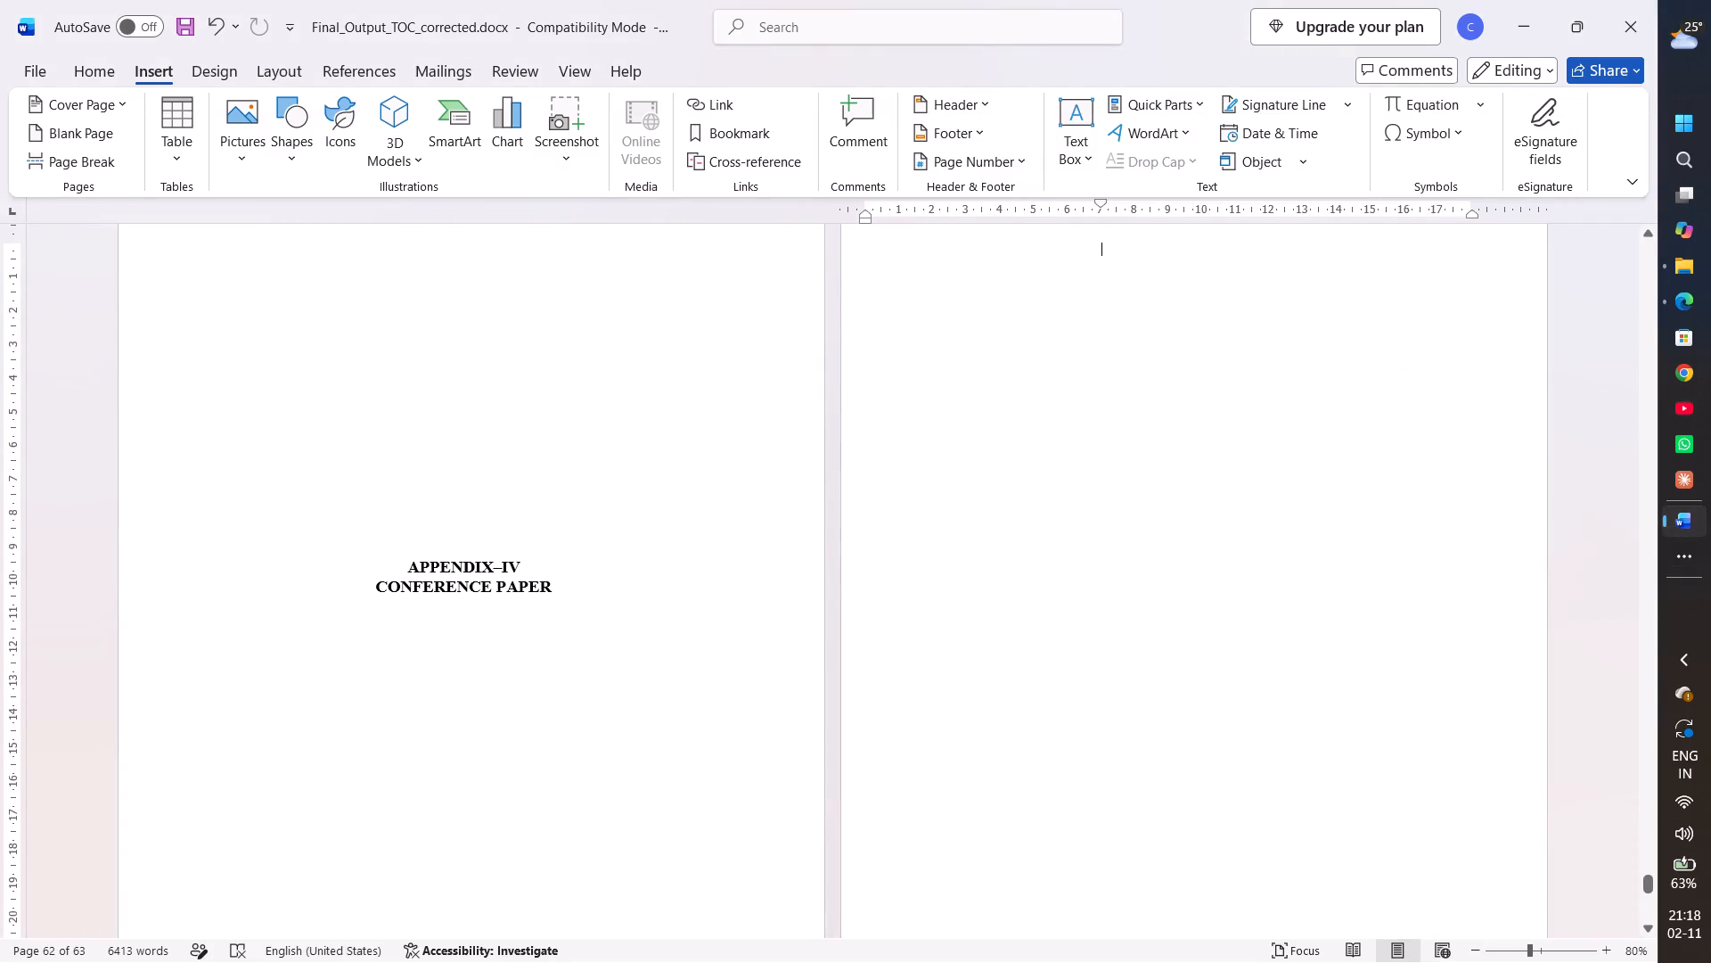
key(ctrl+v)
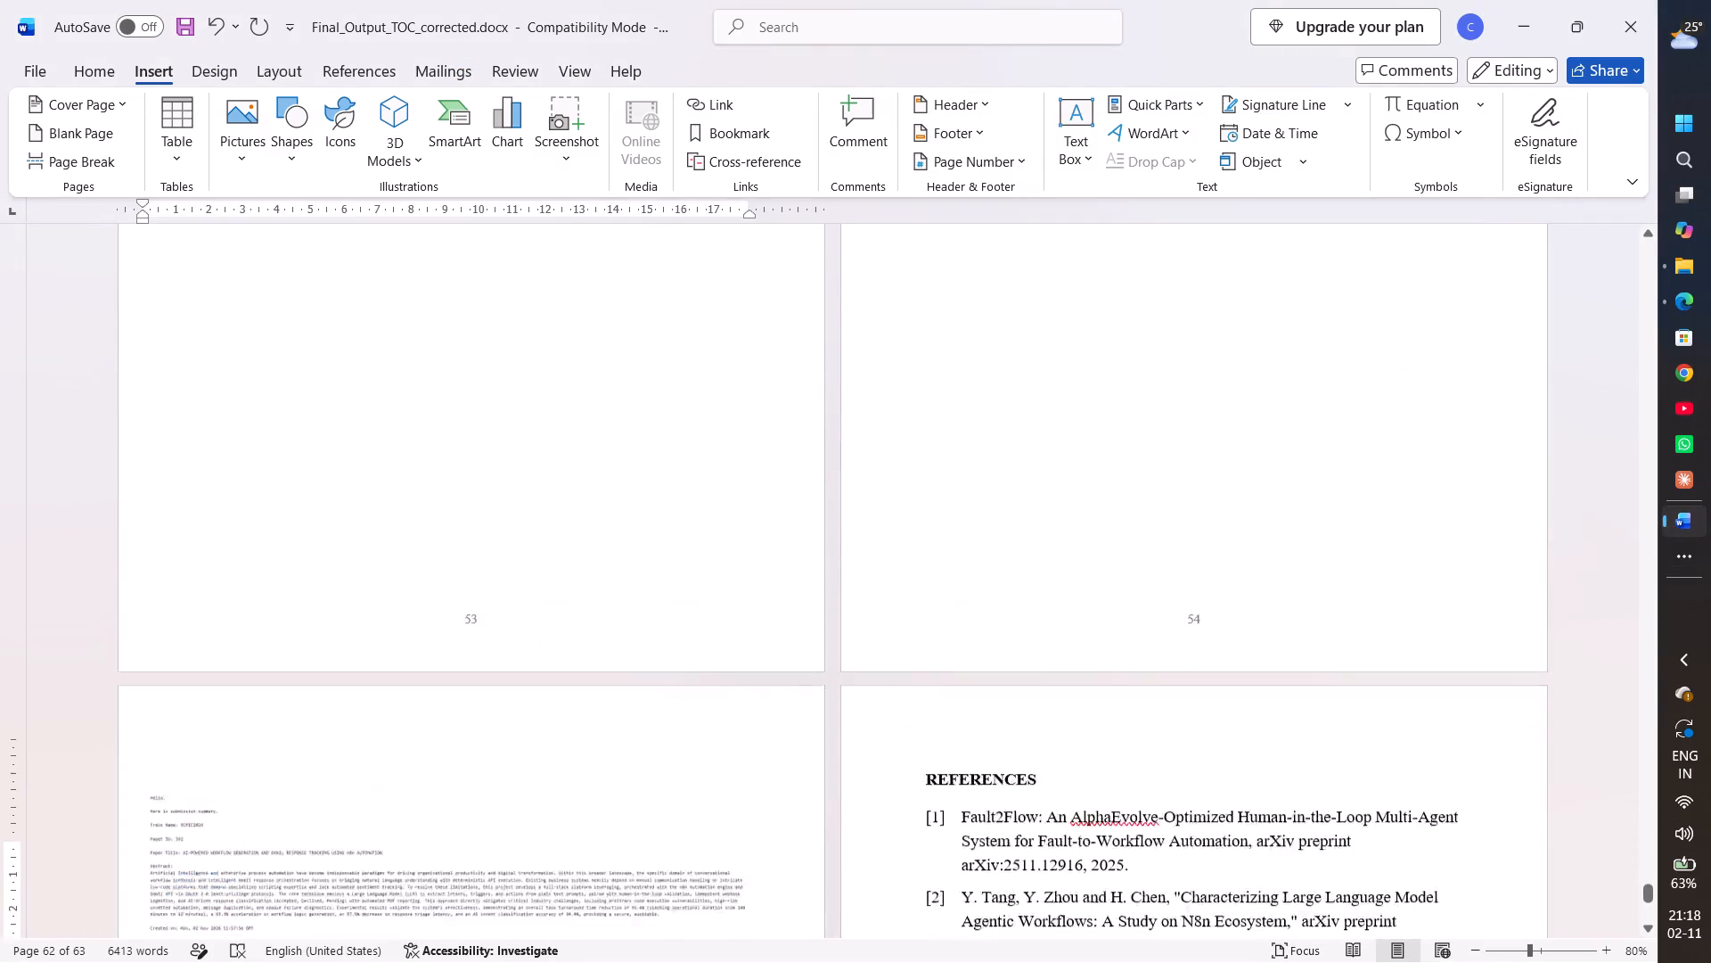
Select the pasted submission summary picture, try to move it back onto blank page 54, and open its text-wrapping layout options.
click(411, 728)
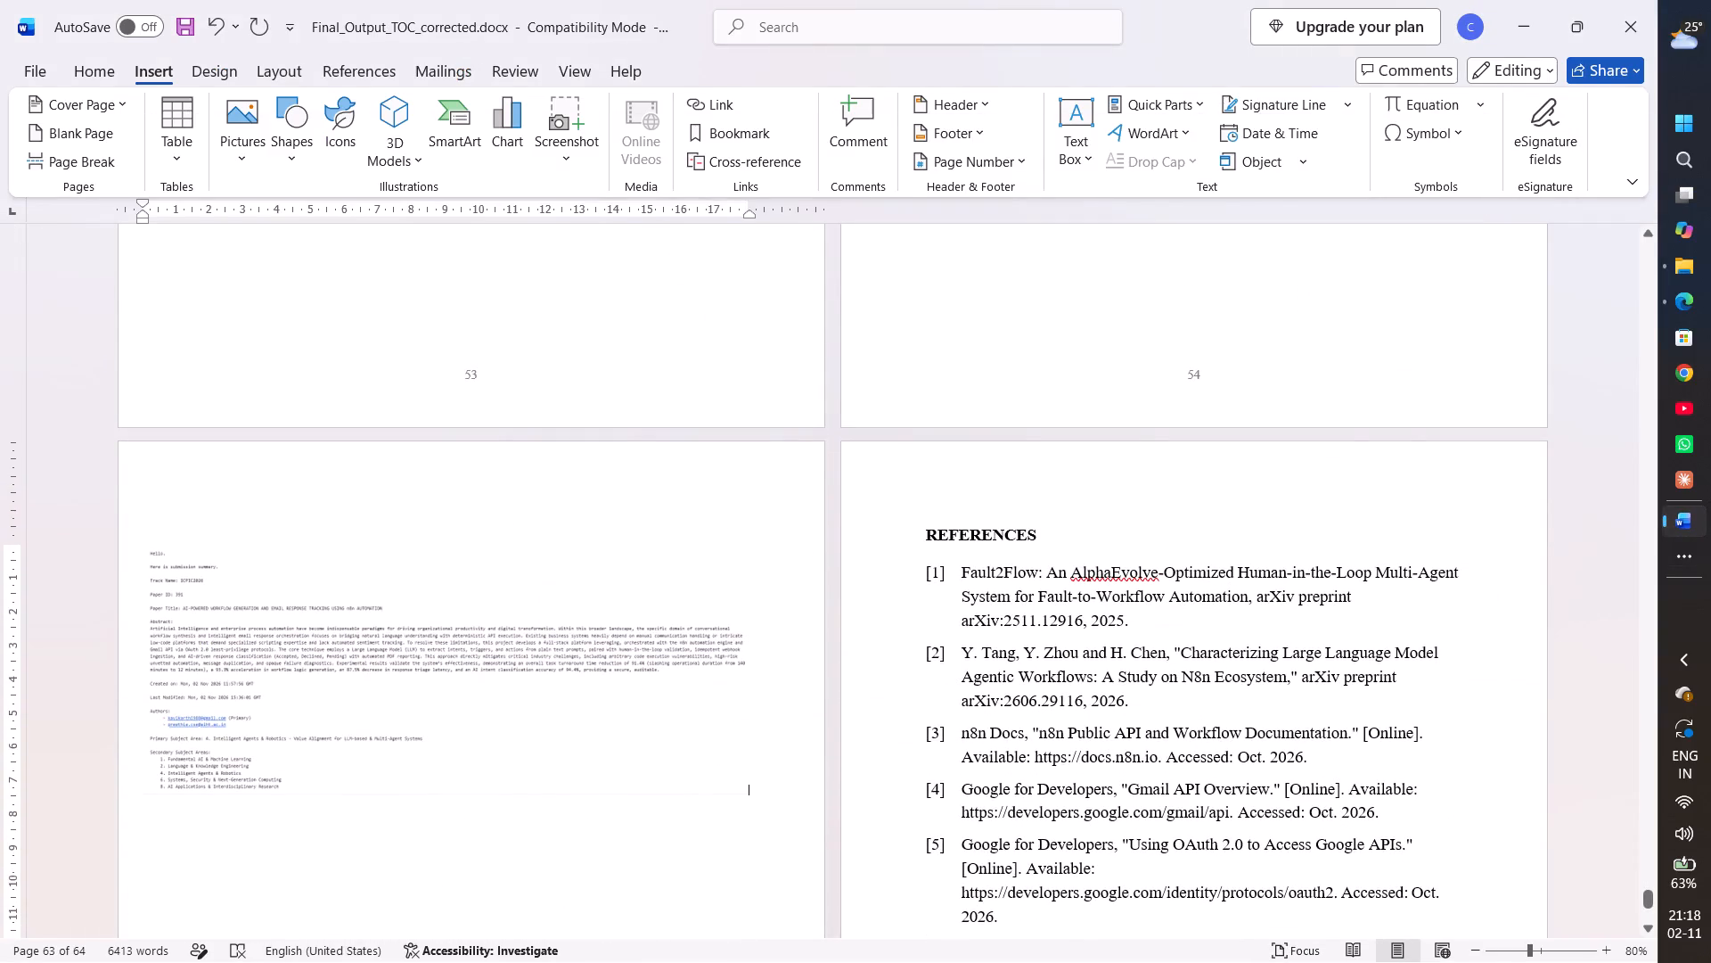
drag(411, 728, 949, 314)
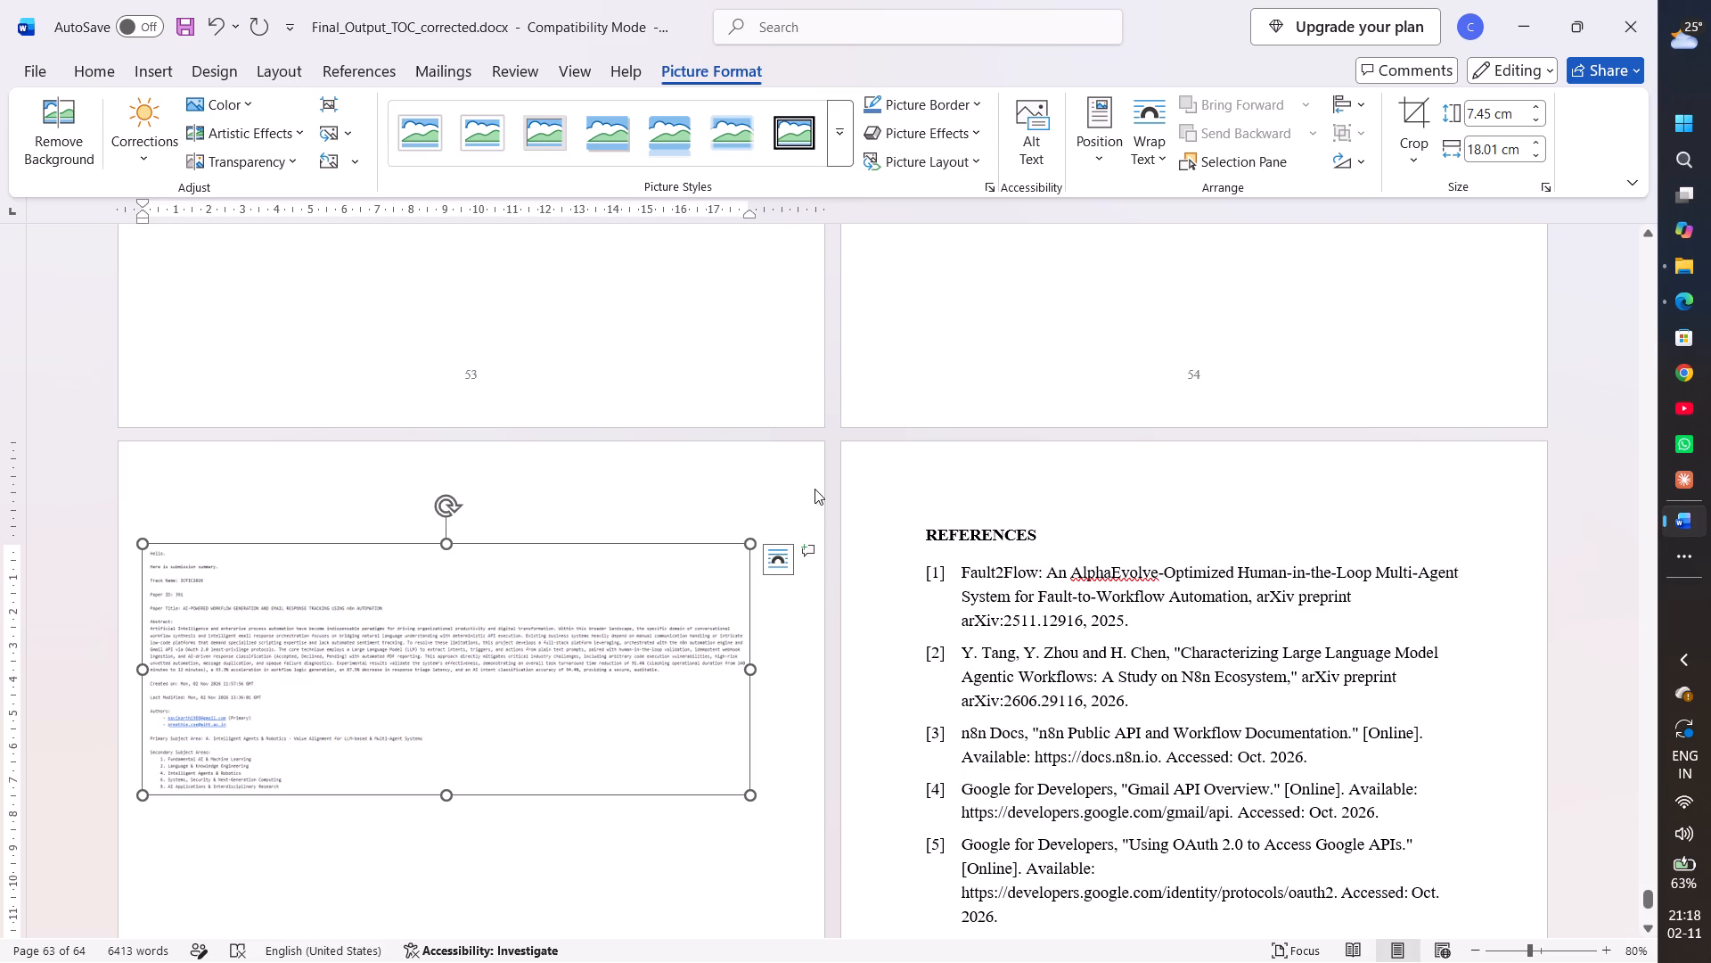
click(785, 560)
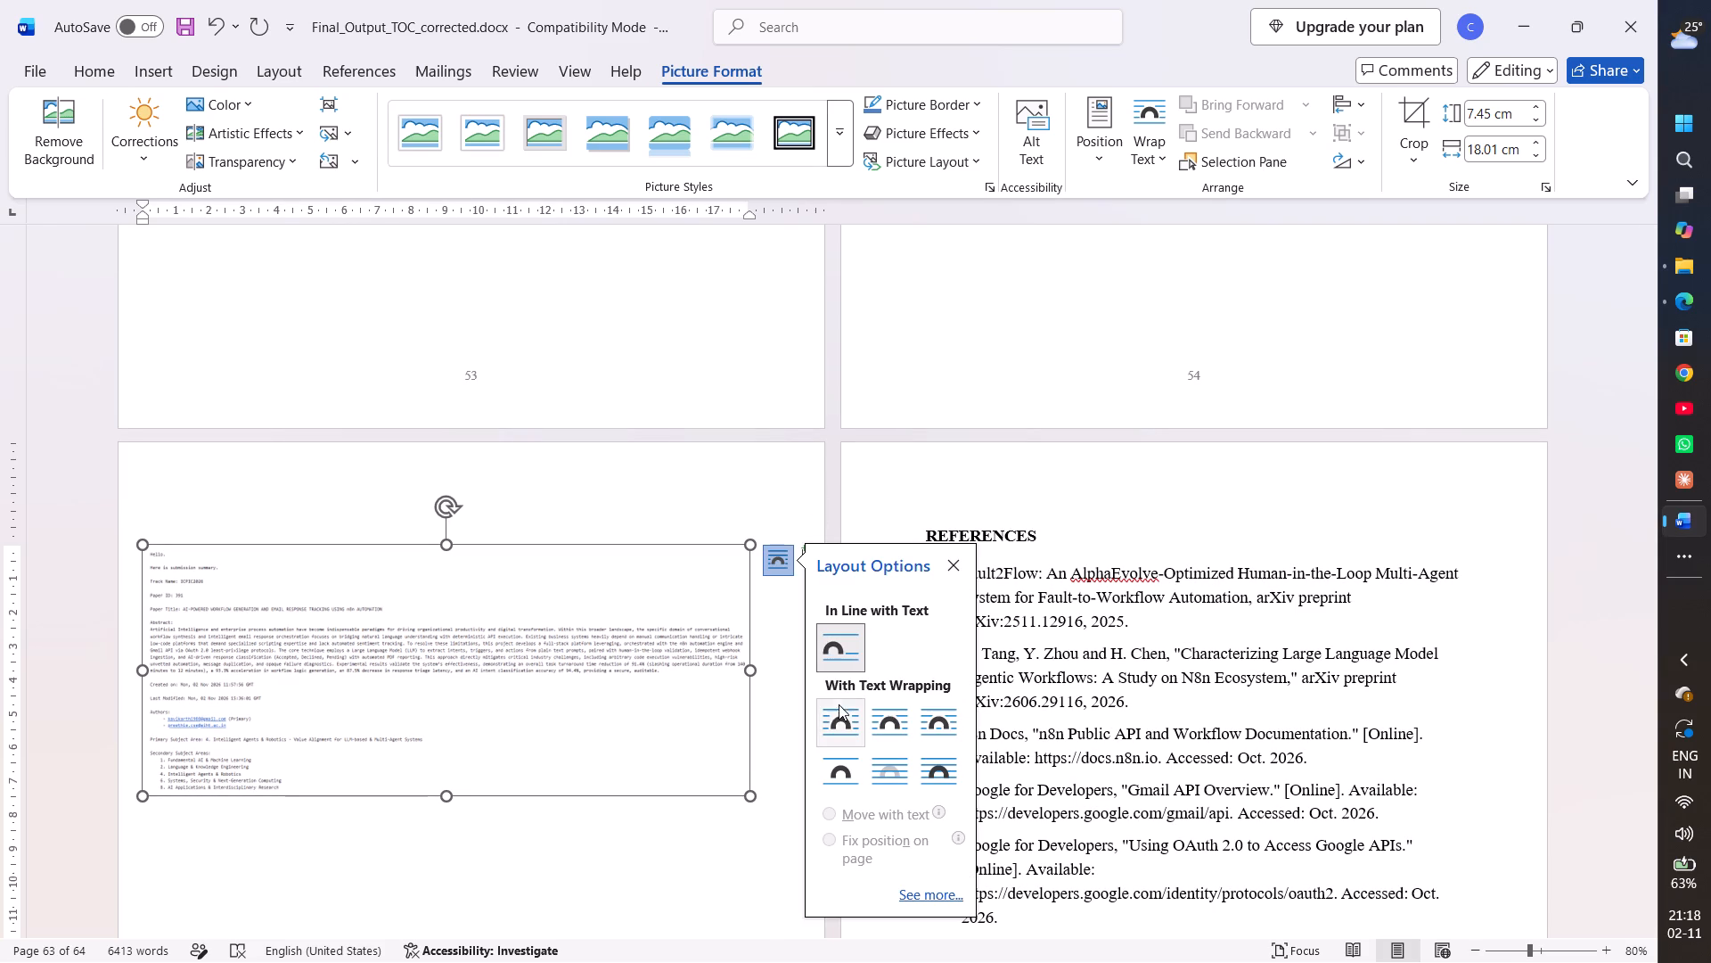
Set the text wrapping of the submission summary picture to Square.
click(837, 714)
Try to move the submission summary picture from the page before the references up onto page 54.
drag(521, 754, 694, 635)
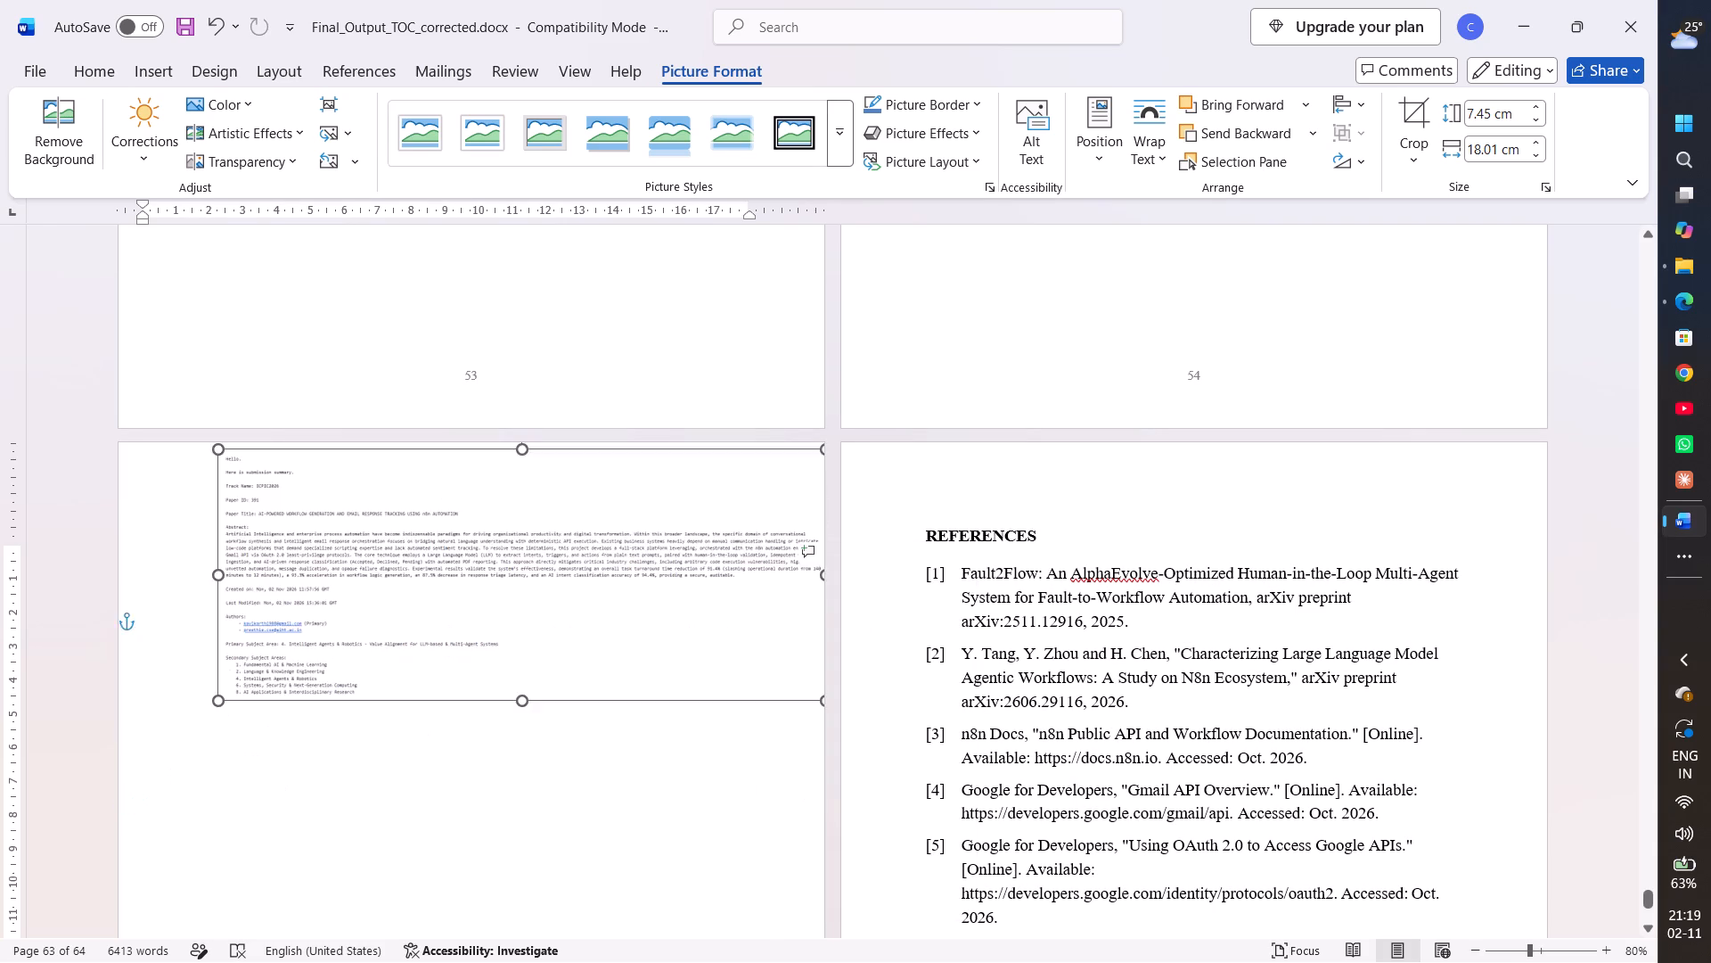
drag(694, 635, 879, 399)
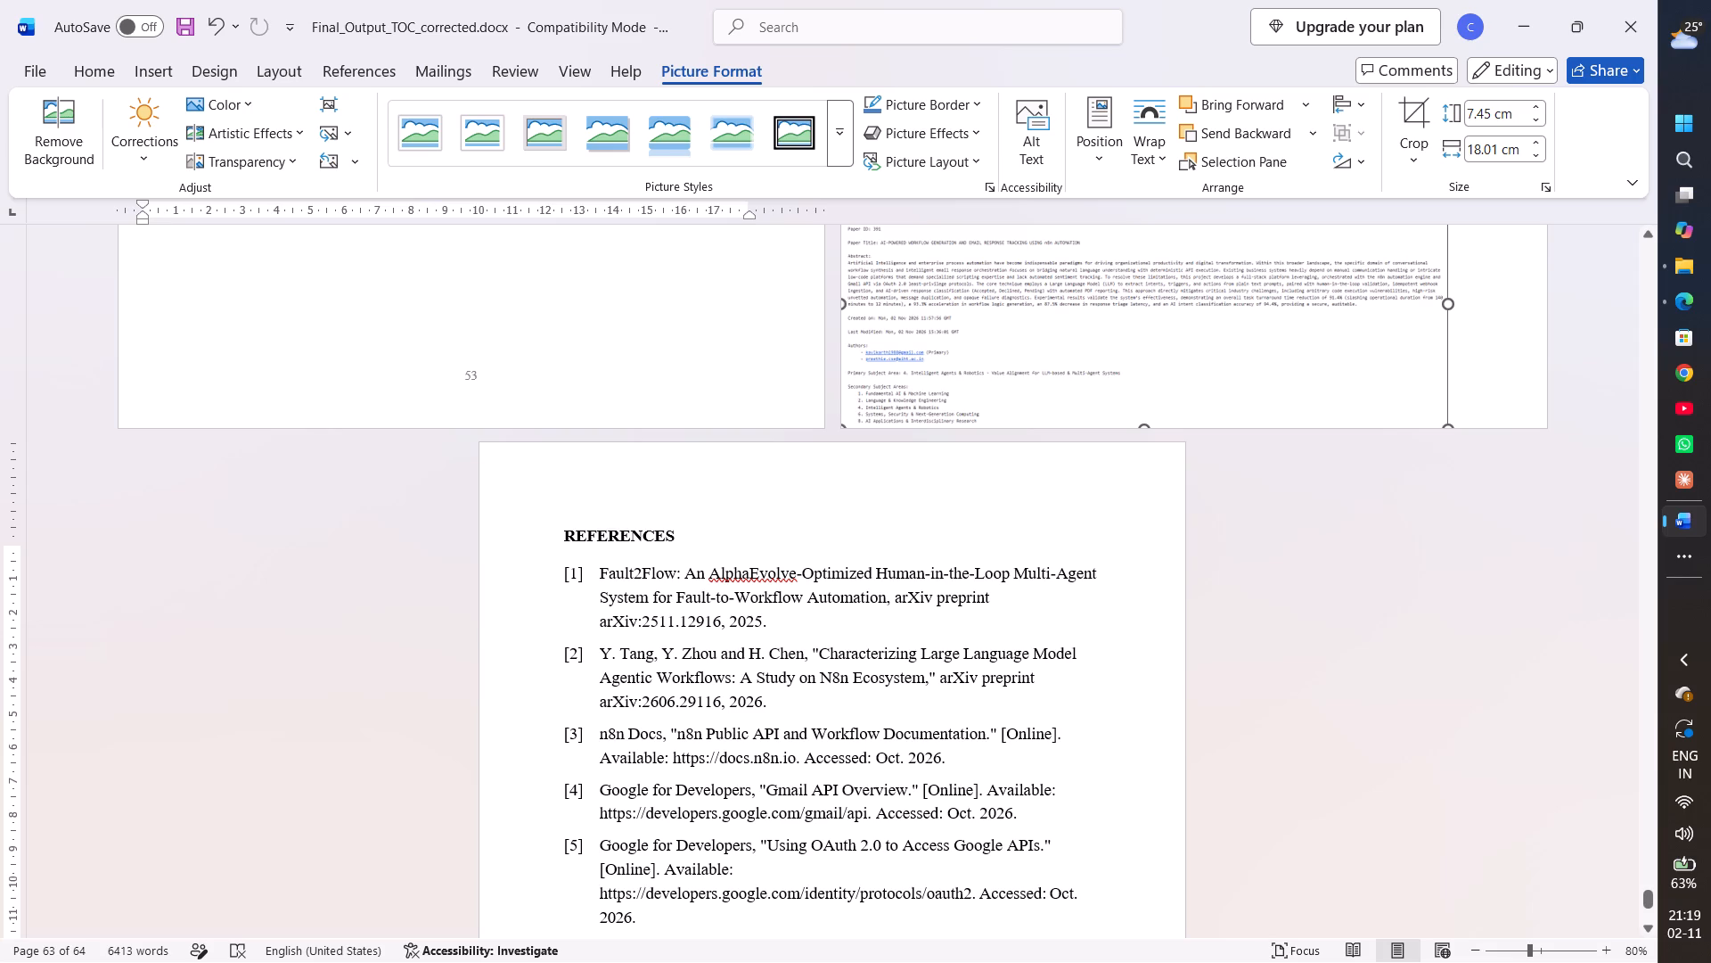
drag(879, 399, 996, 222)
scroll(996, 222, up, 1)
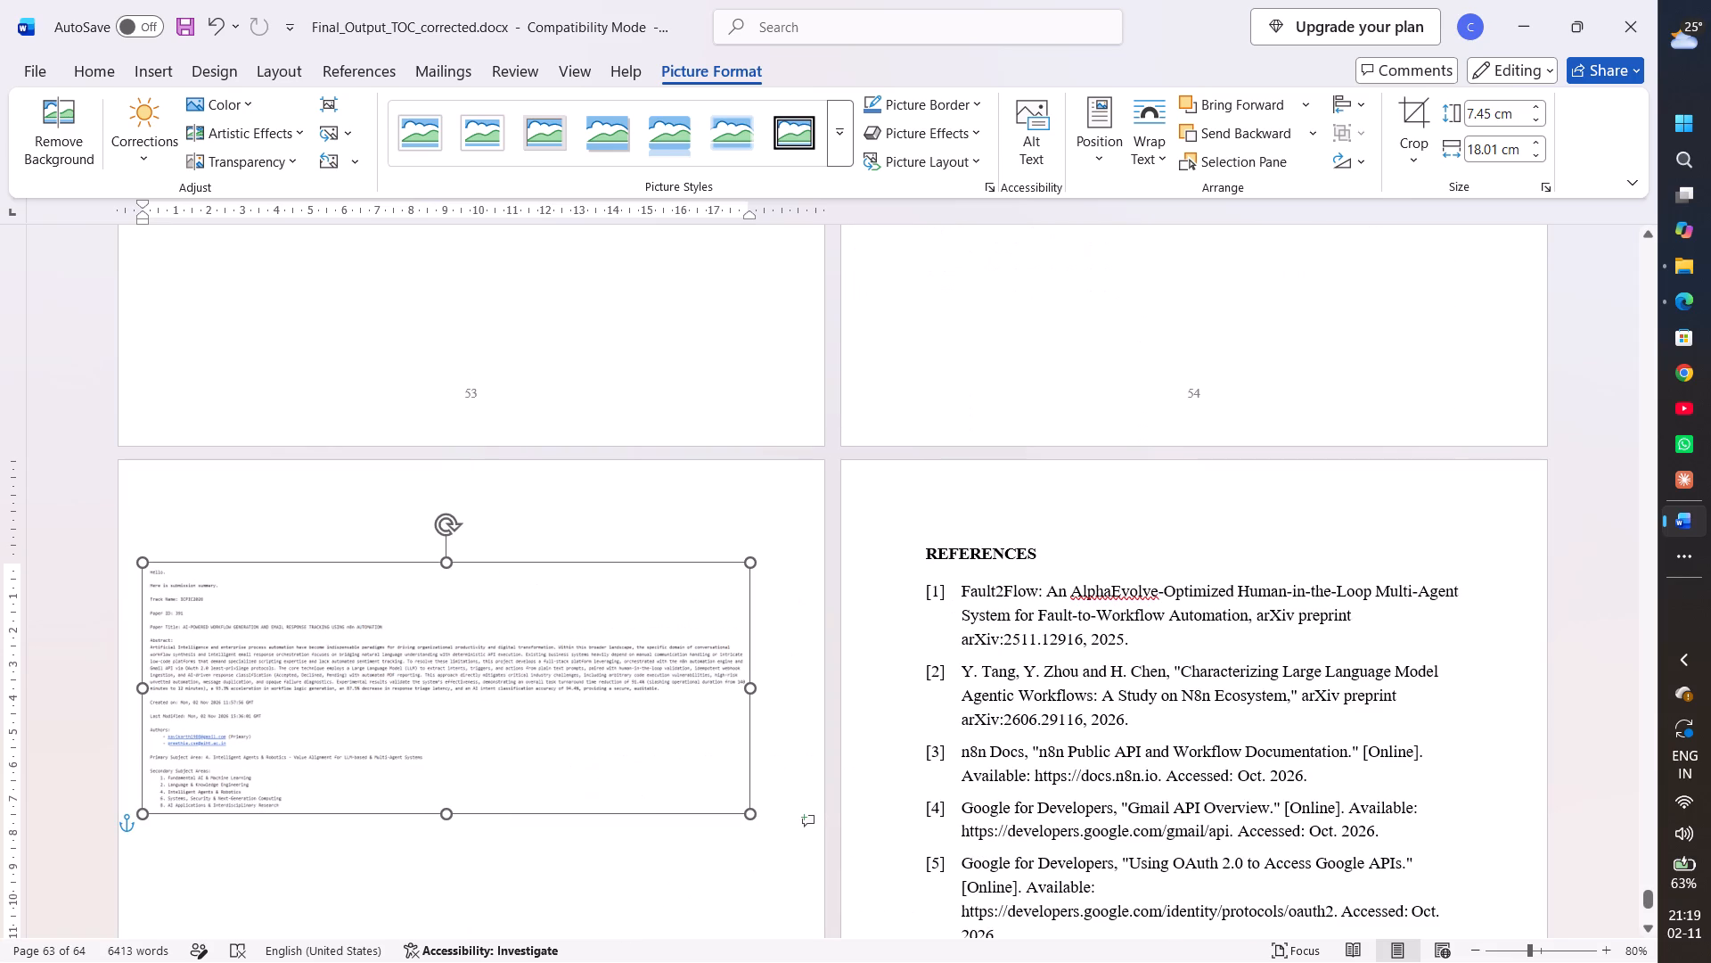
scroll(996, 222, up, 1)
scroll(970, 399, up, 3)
Reapply Square text wrapping to the submission summary picture and move it from the page before the references onto page 54.
scroll(794, 473, up, 7)
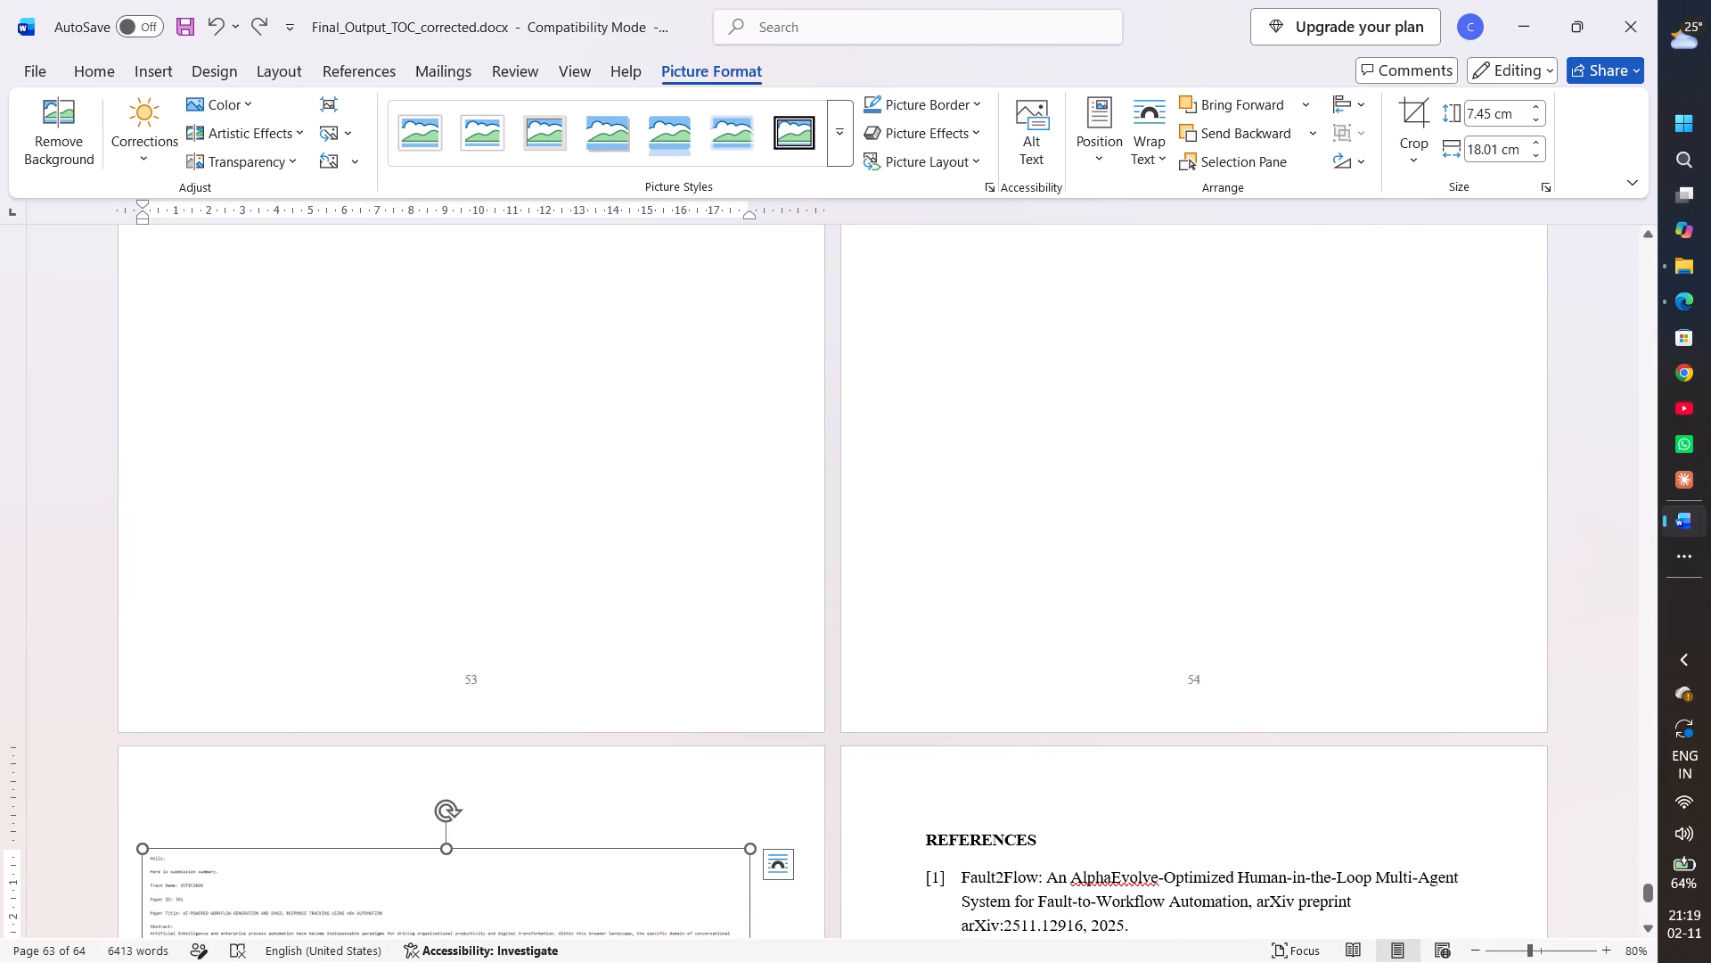
scroll(617, 825, down, 1)
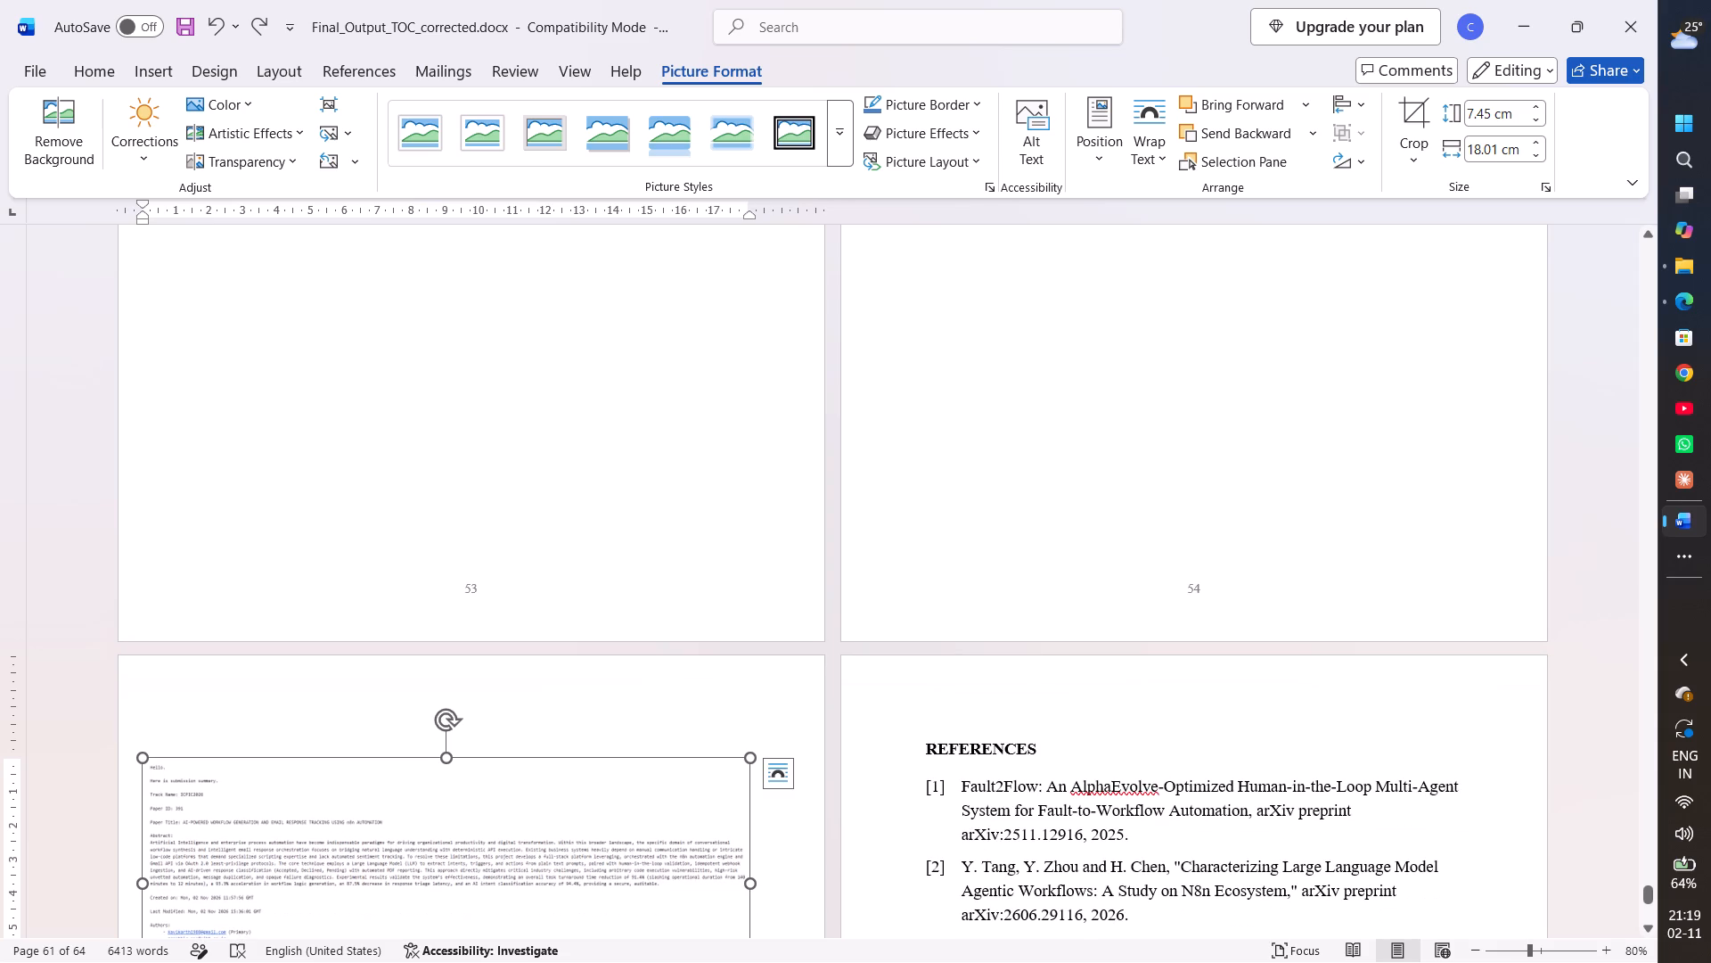
click(774, 781)
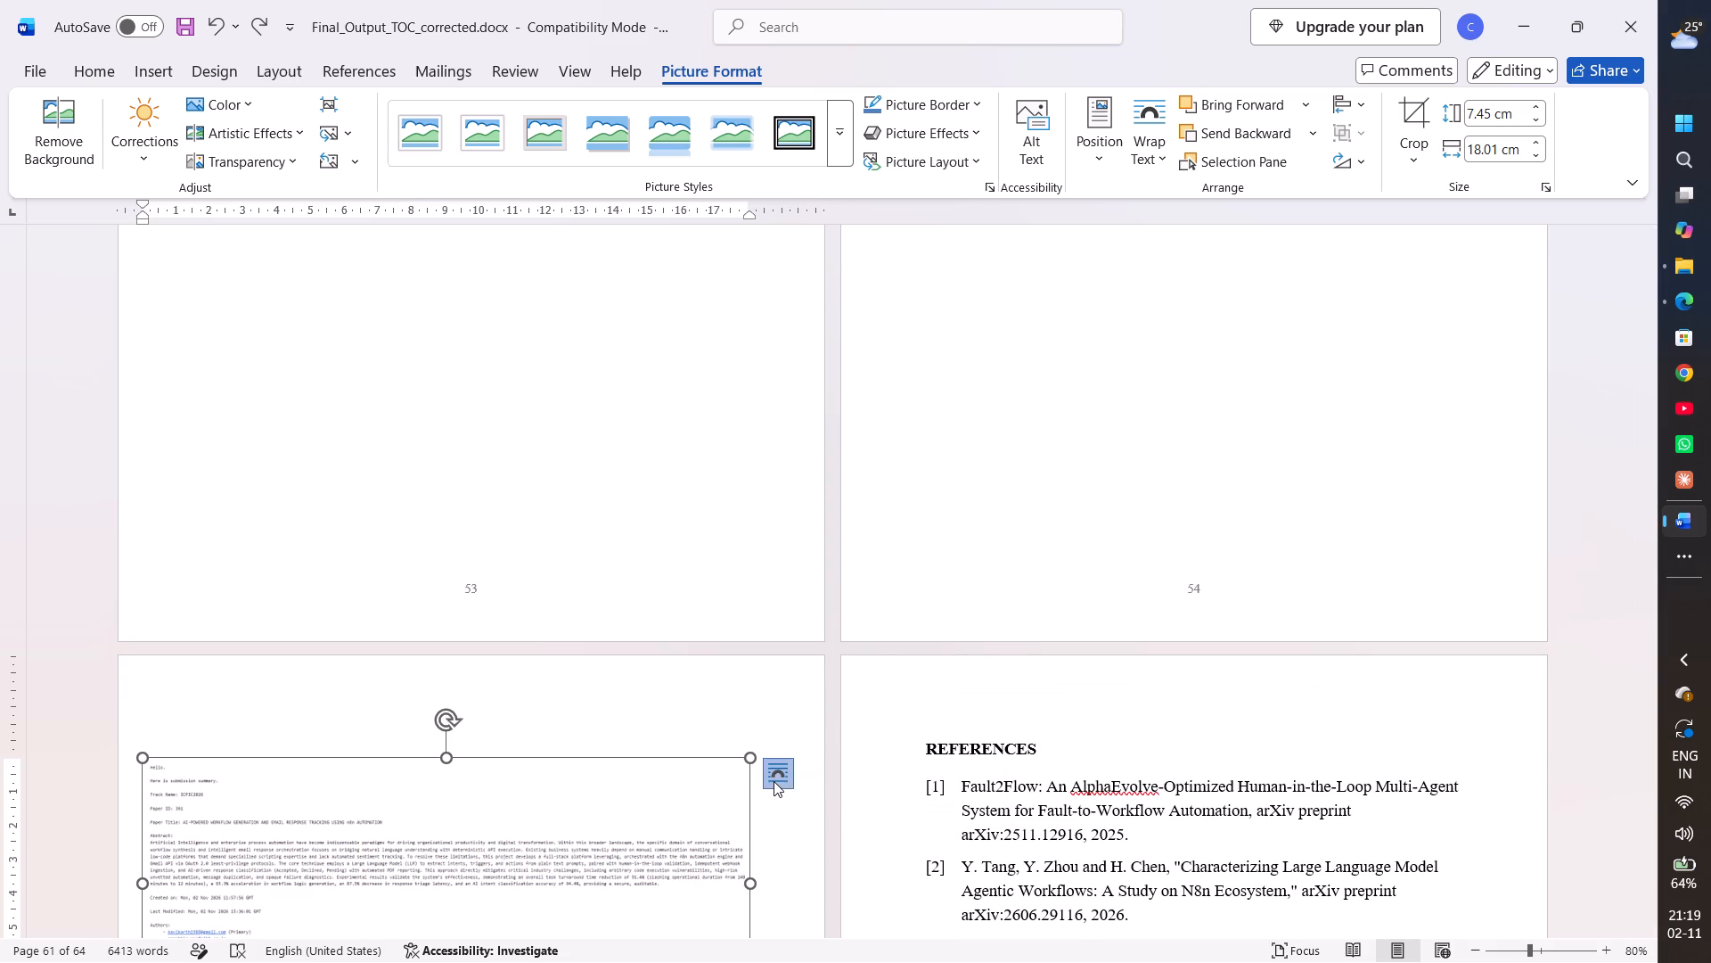
click(842, 776)
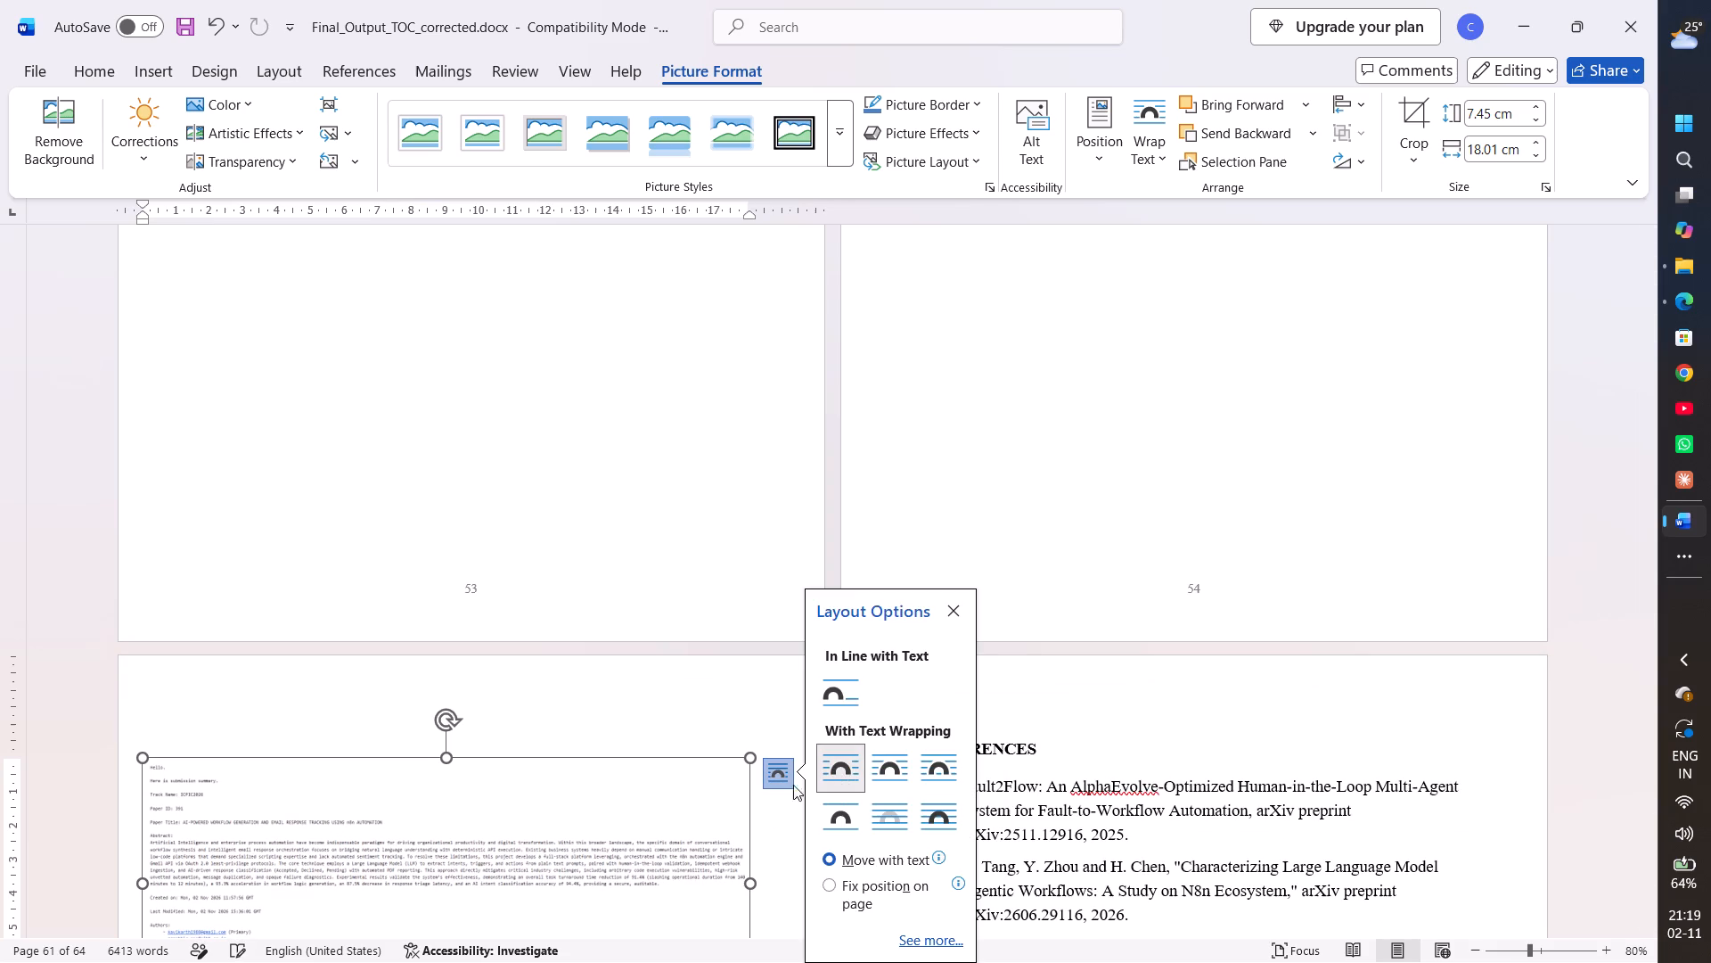
drag(518, 900, 1027, 375)
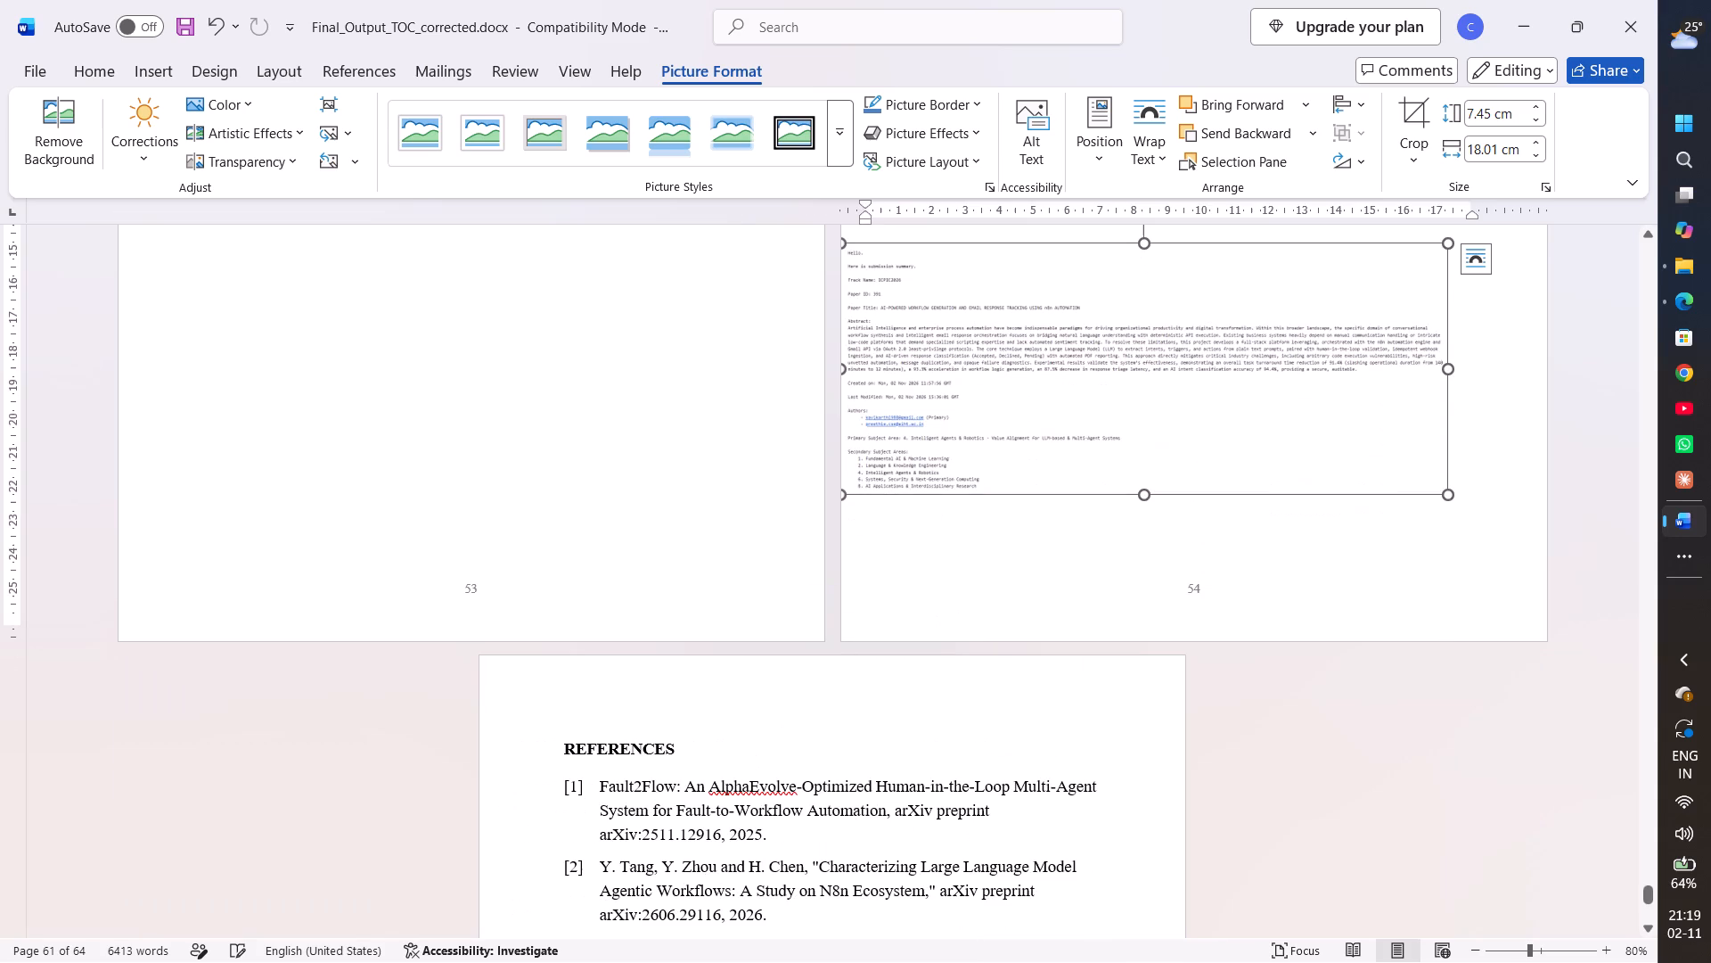
Reposition the submission summary picture near the top of page 54, roughly centred across the page width.
scroll(1027, 486, up, 6)
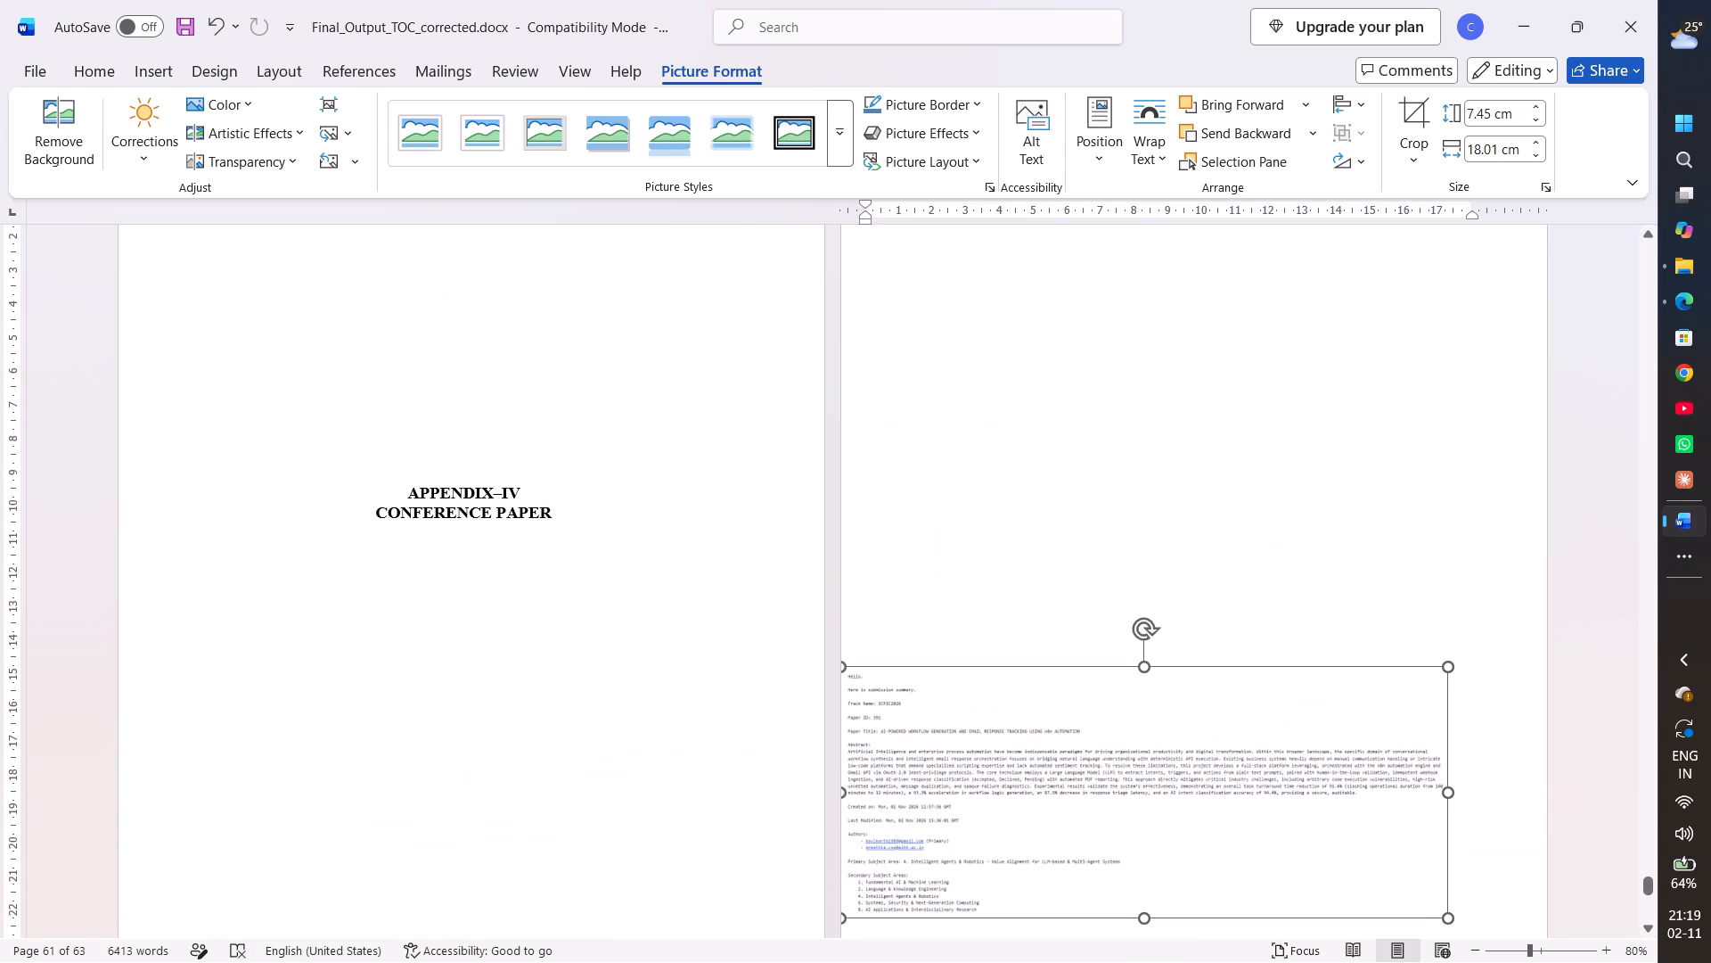
drag(996, 742, 1011, 397)
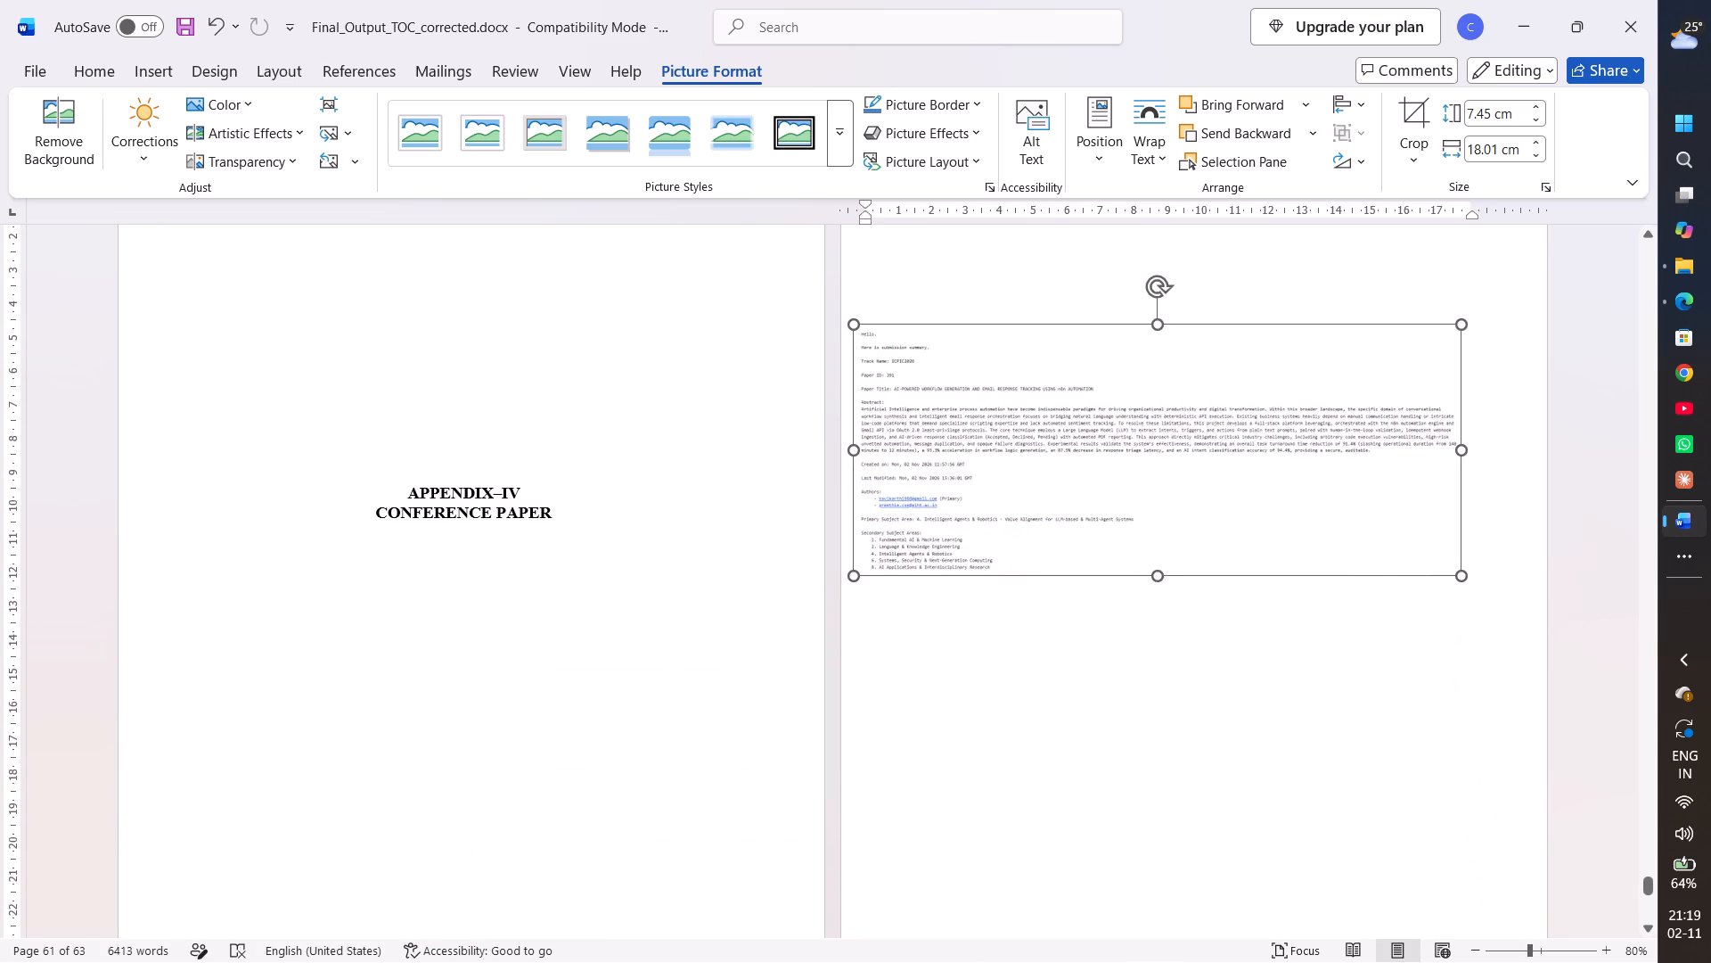
drag(1011, 397, 1014, 388)
scroll(1014, 388, up, 4)
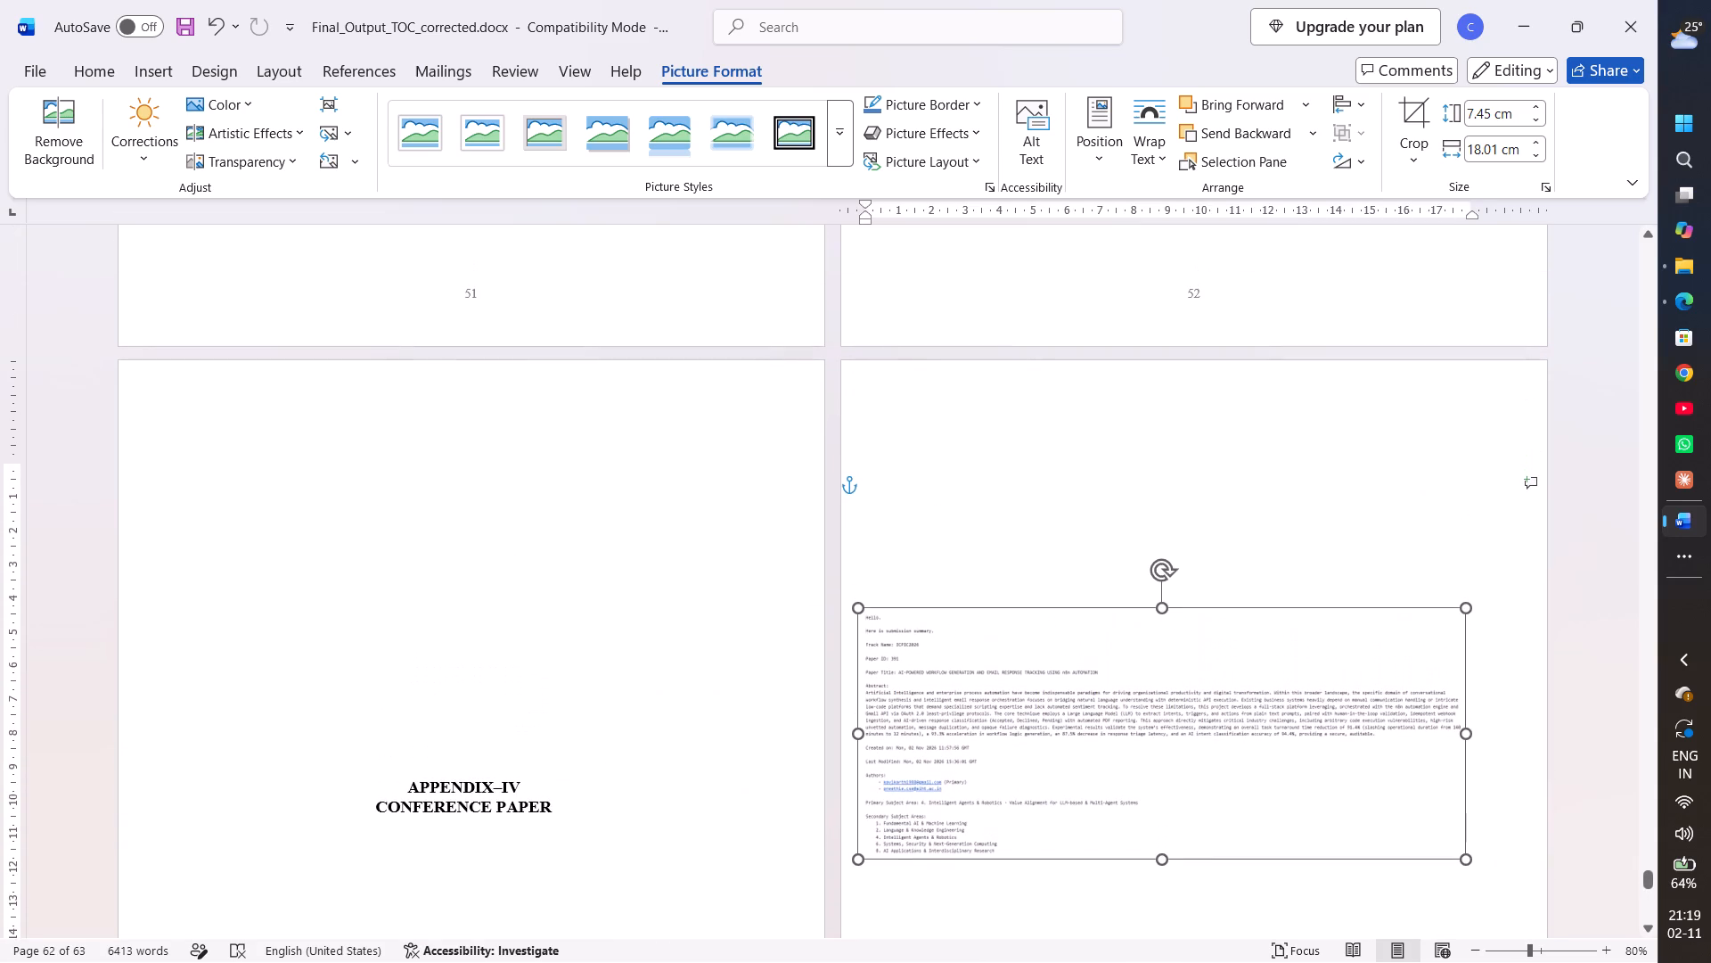
drag(990, 708, 999, 535)
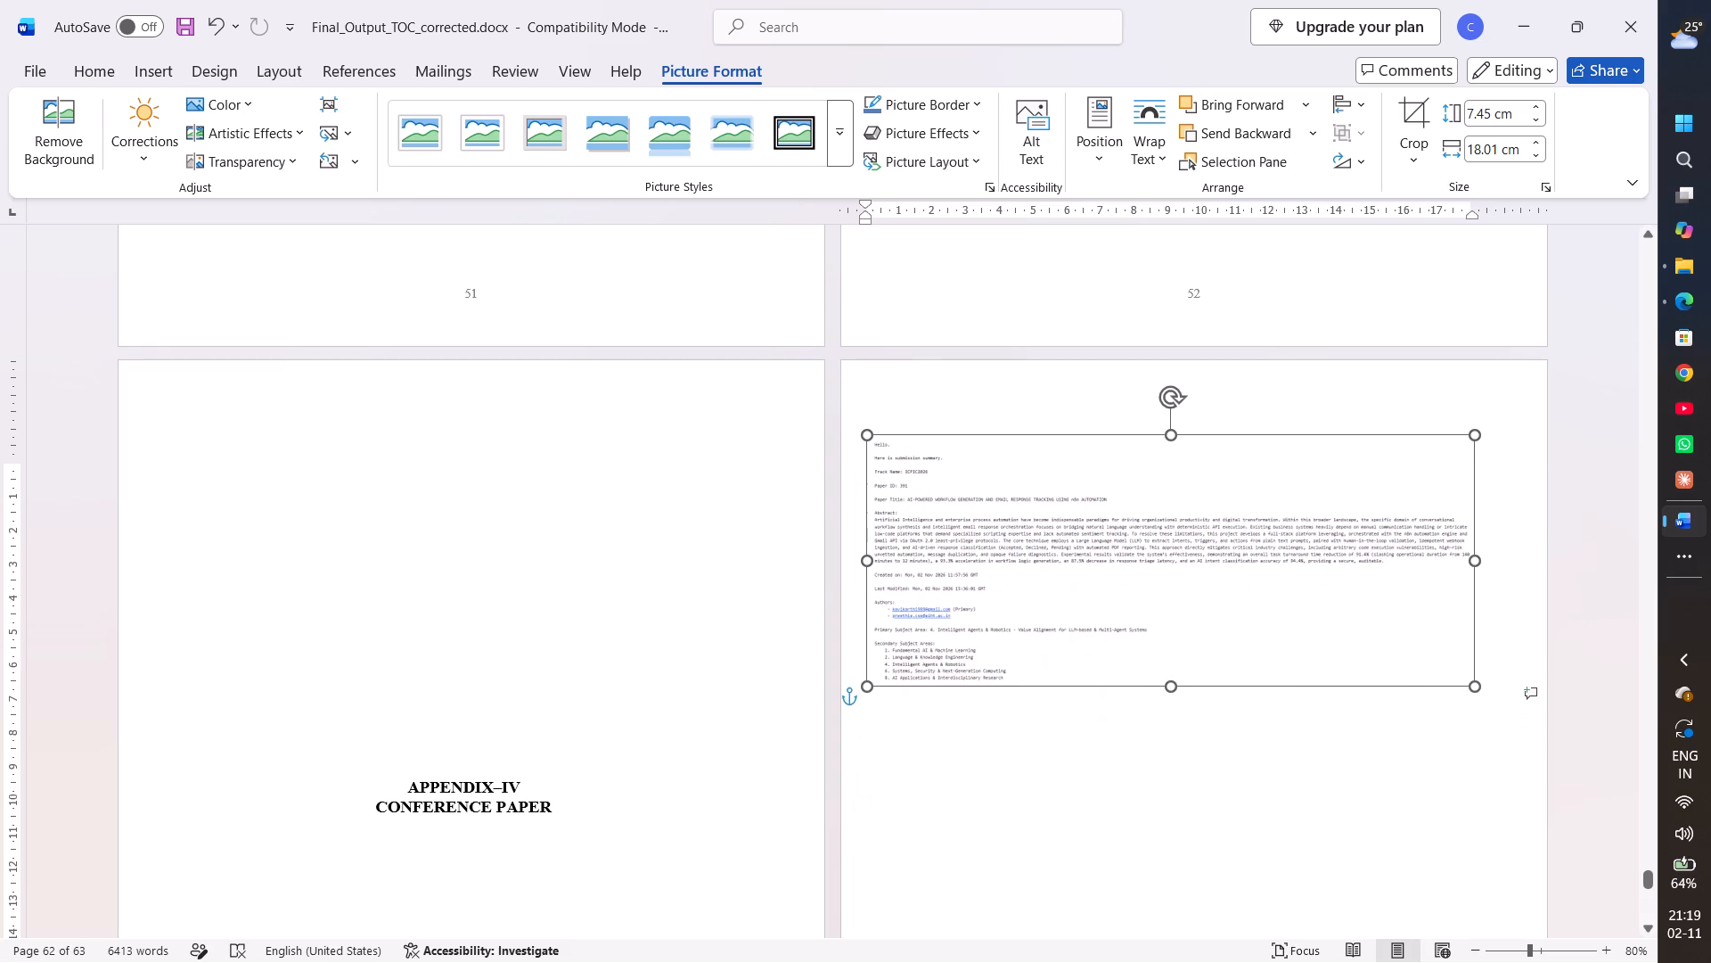
drag(999, 535, 1003, 546)
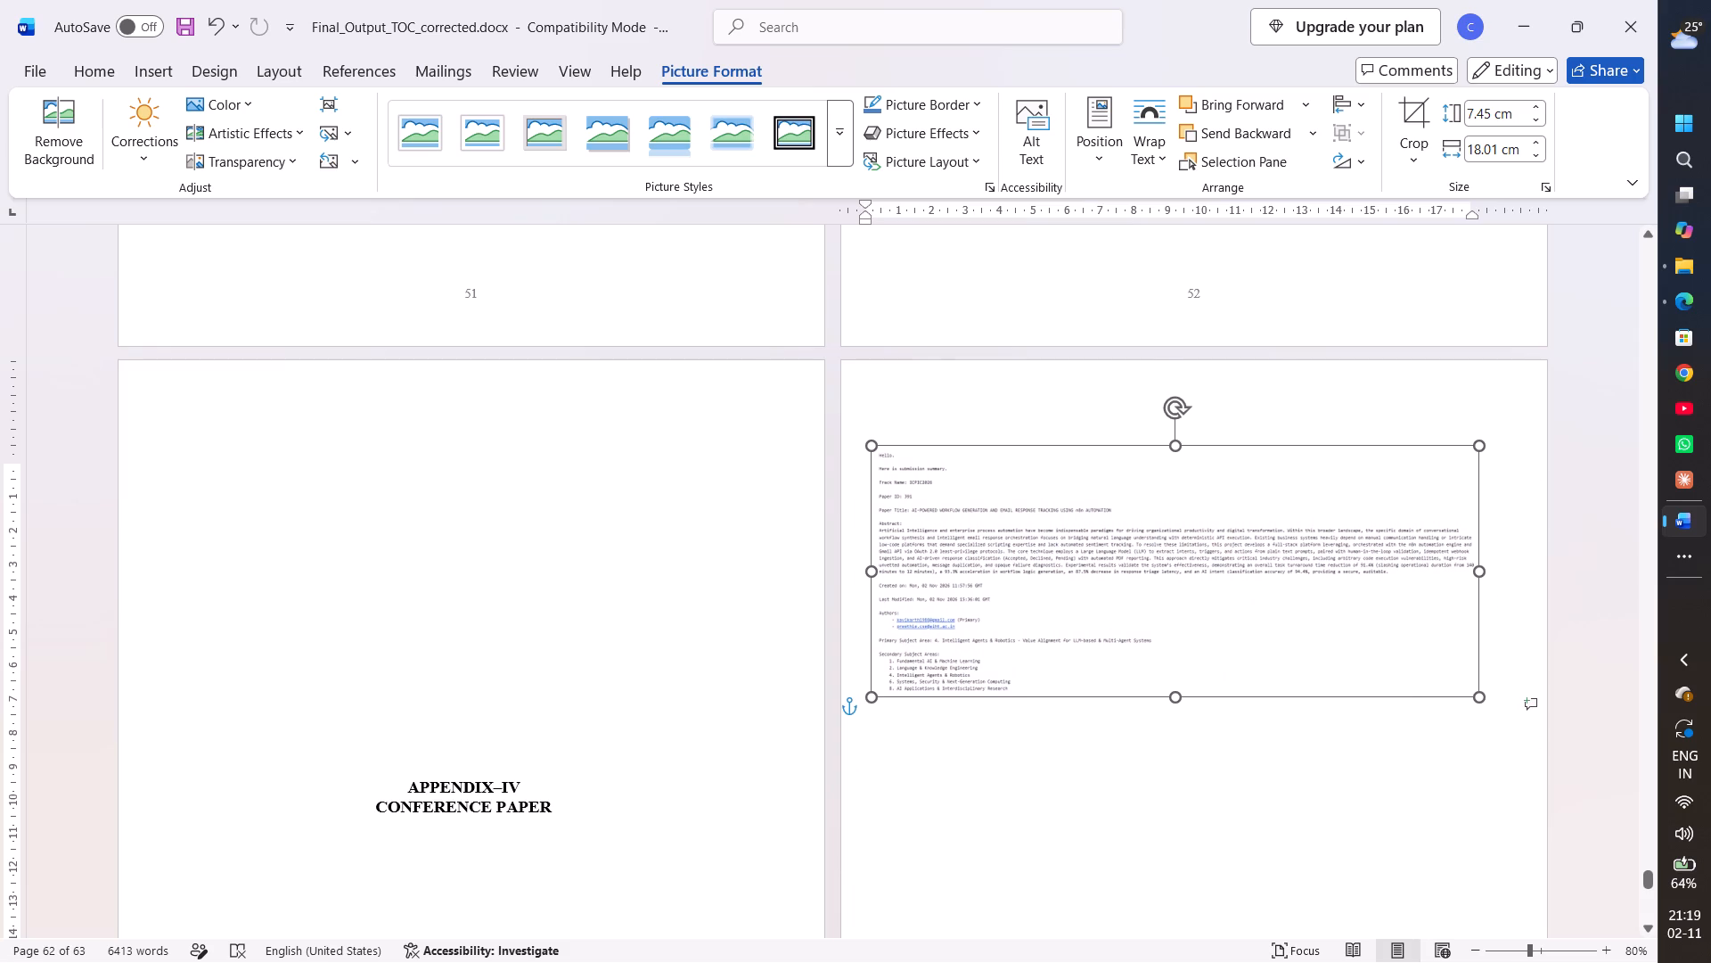
drag(1003, 546, 1003, 556)
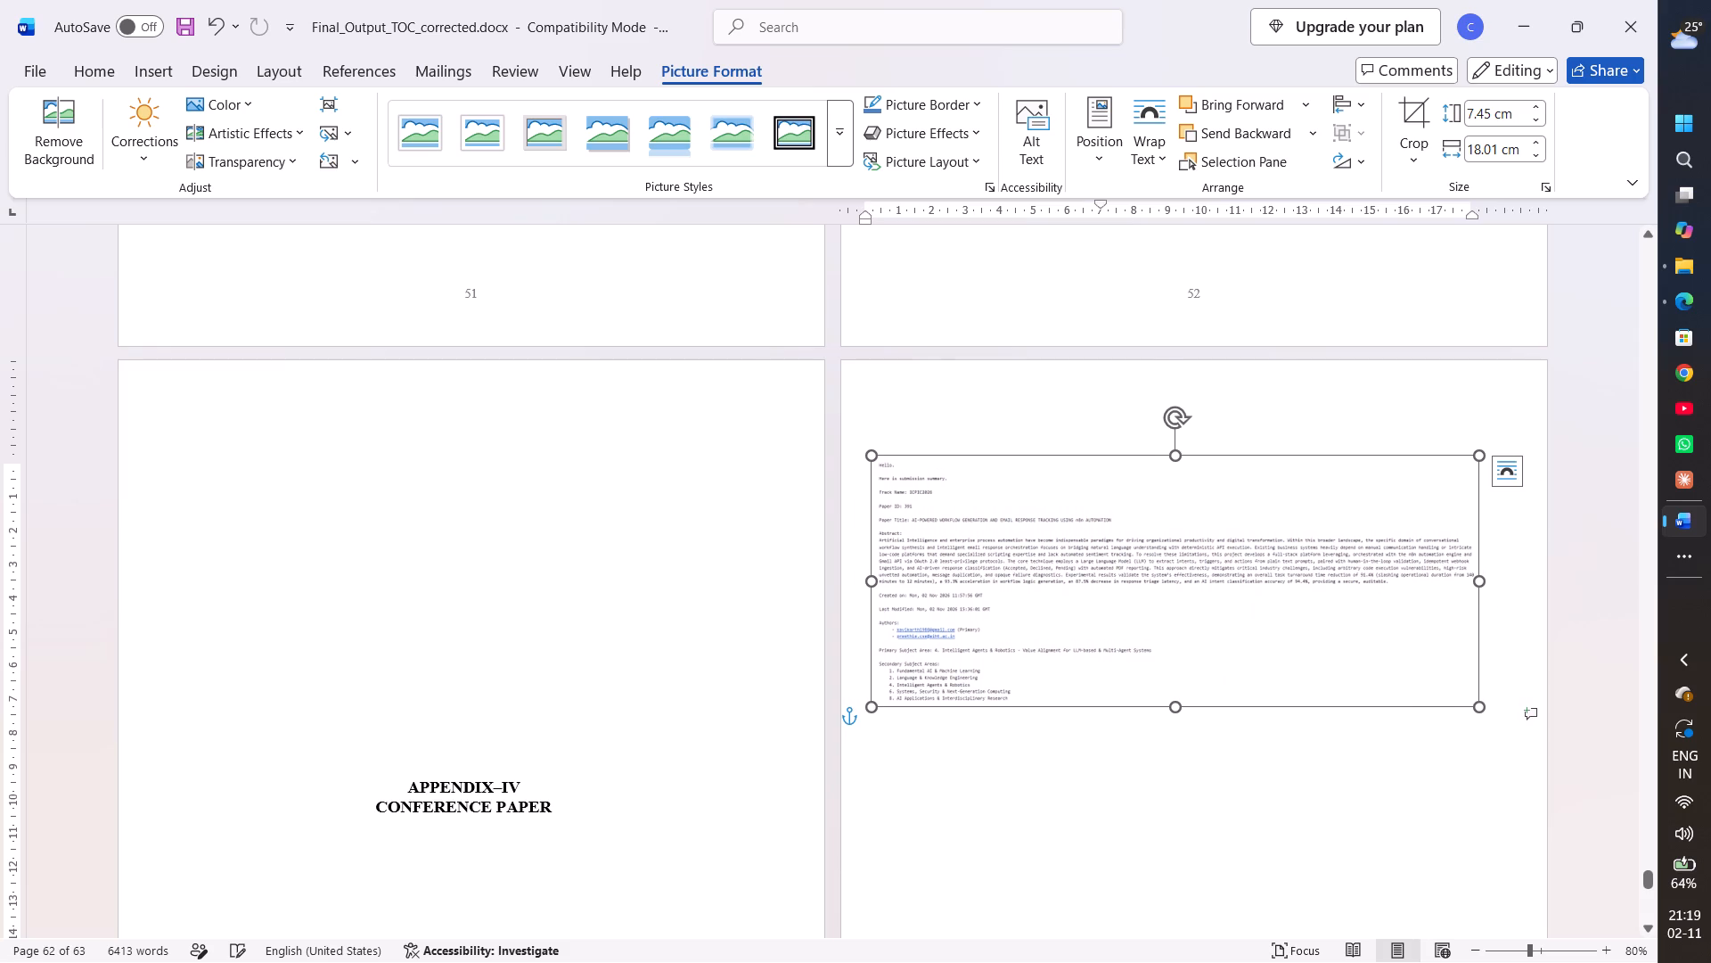
scroll(1003, 556, down, 1)
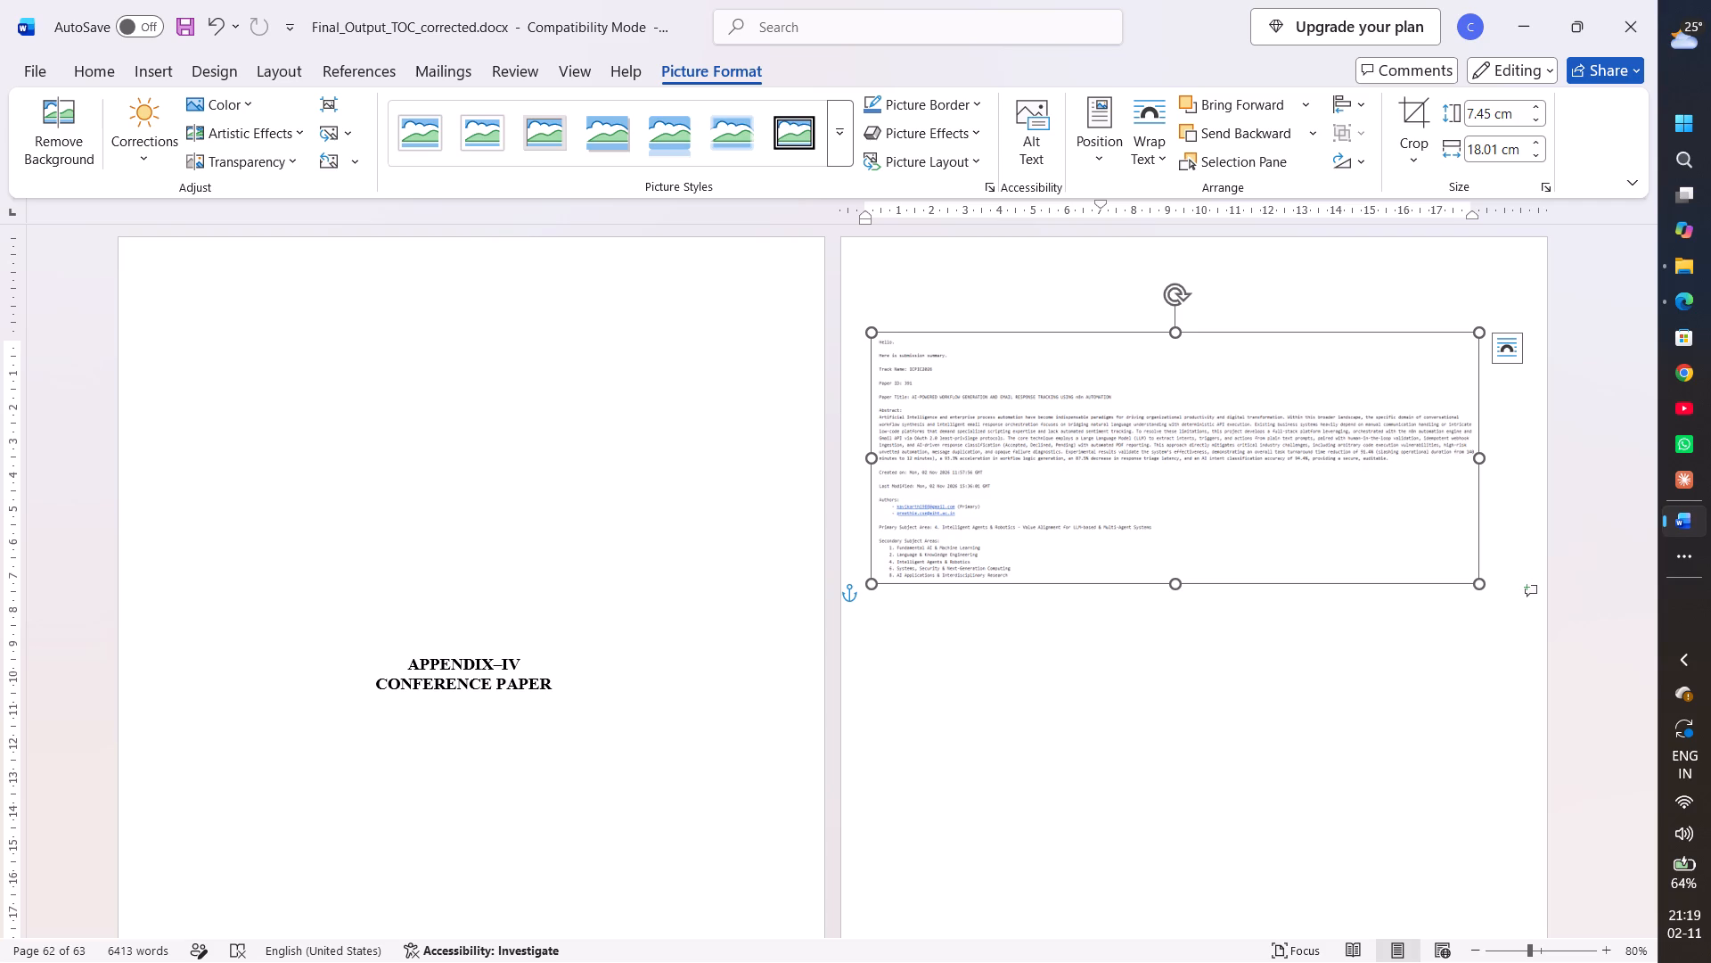
drag(1127, 500, 1126, 466)
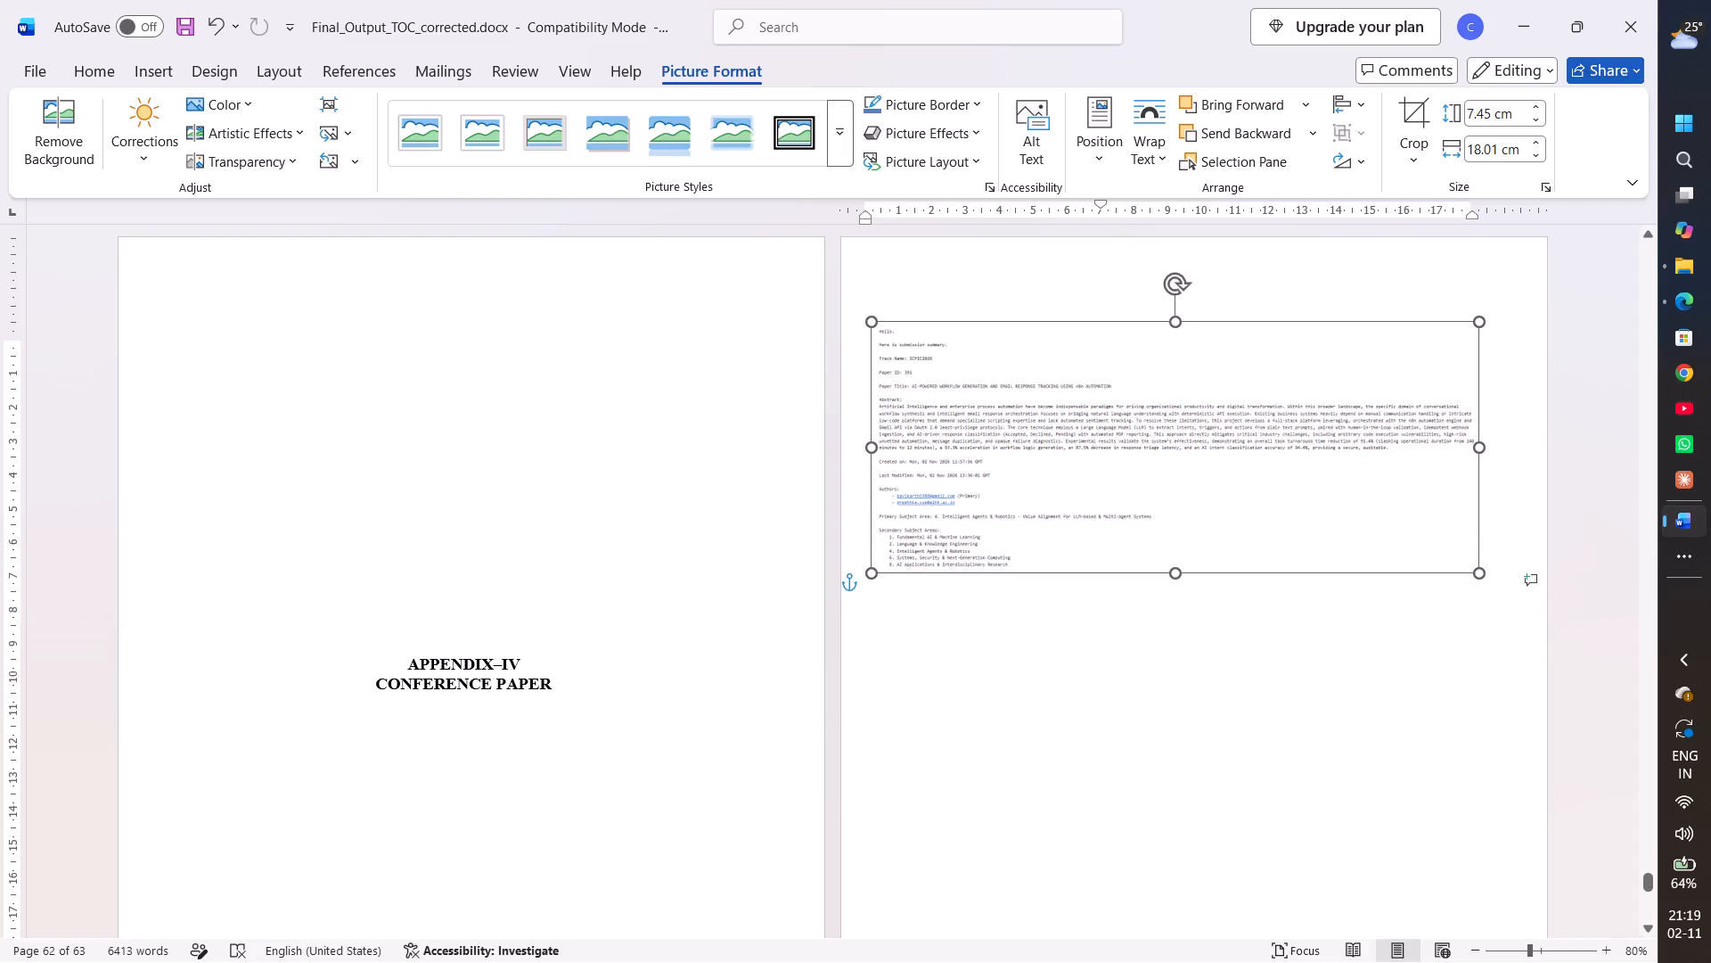
drag(1126, 466, 1126, 461)
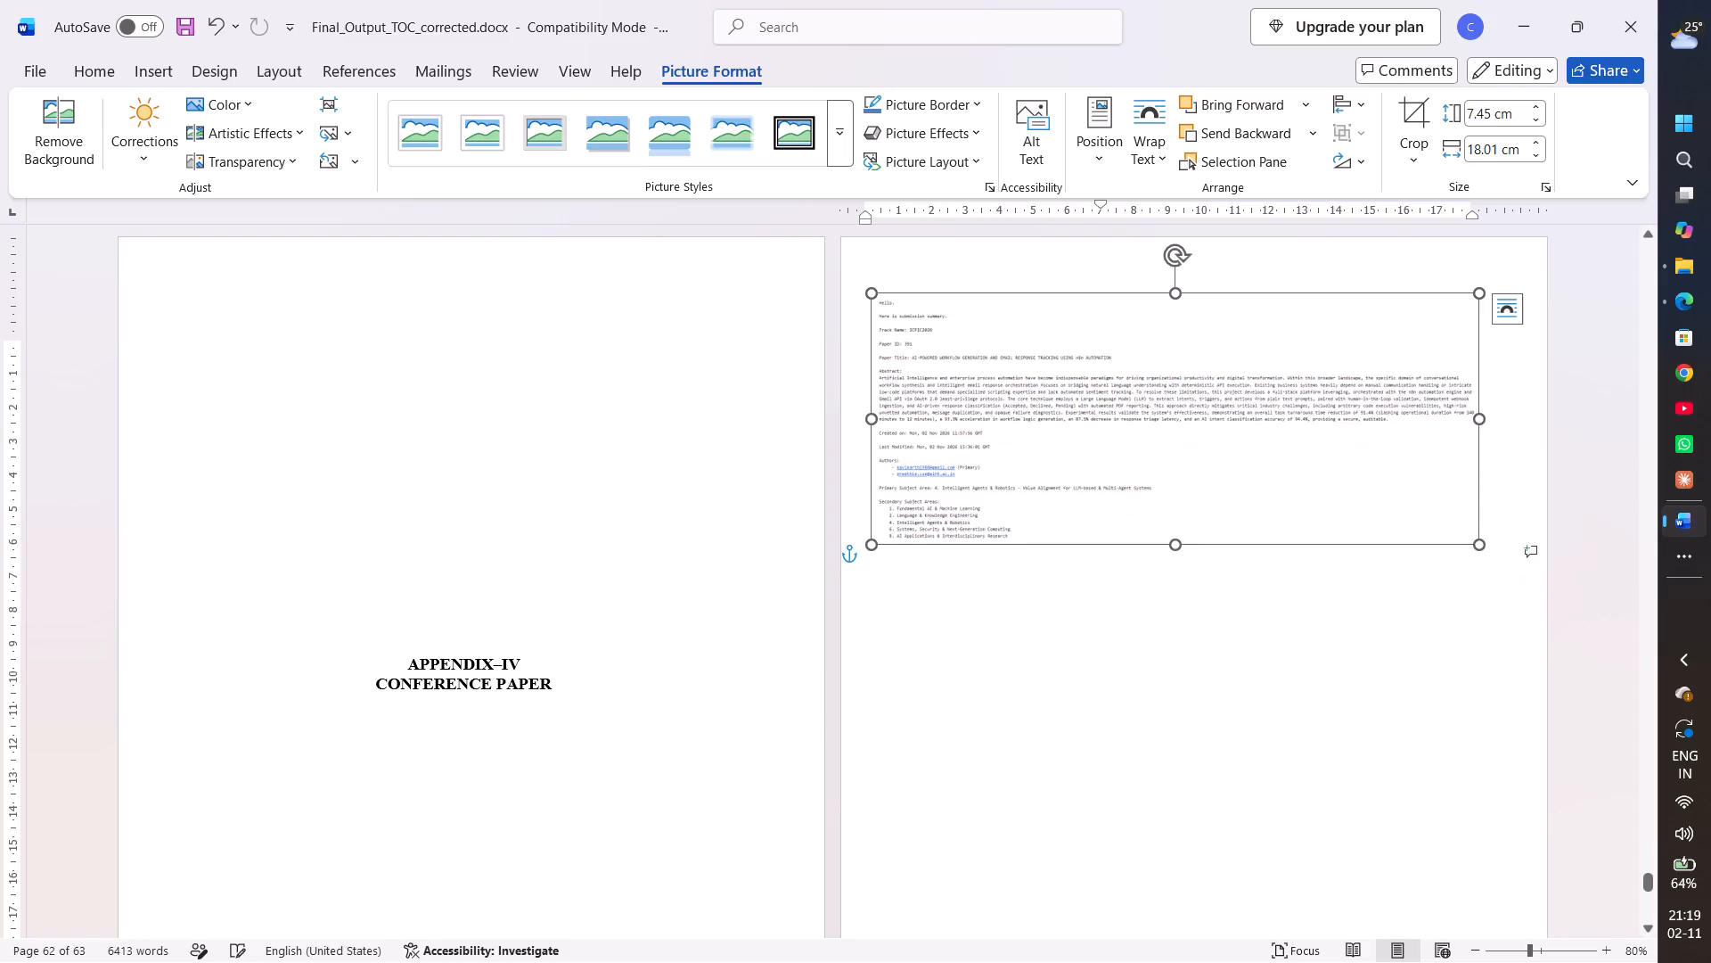
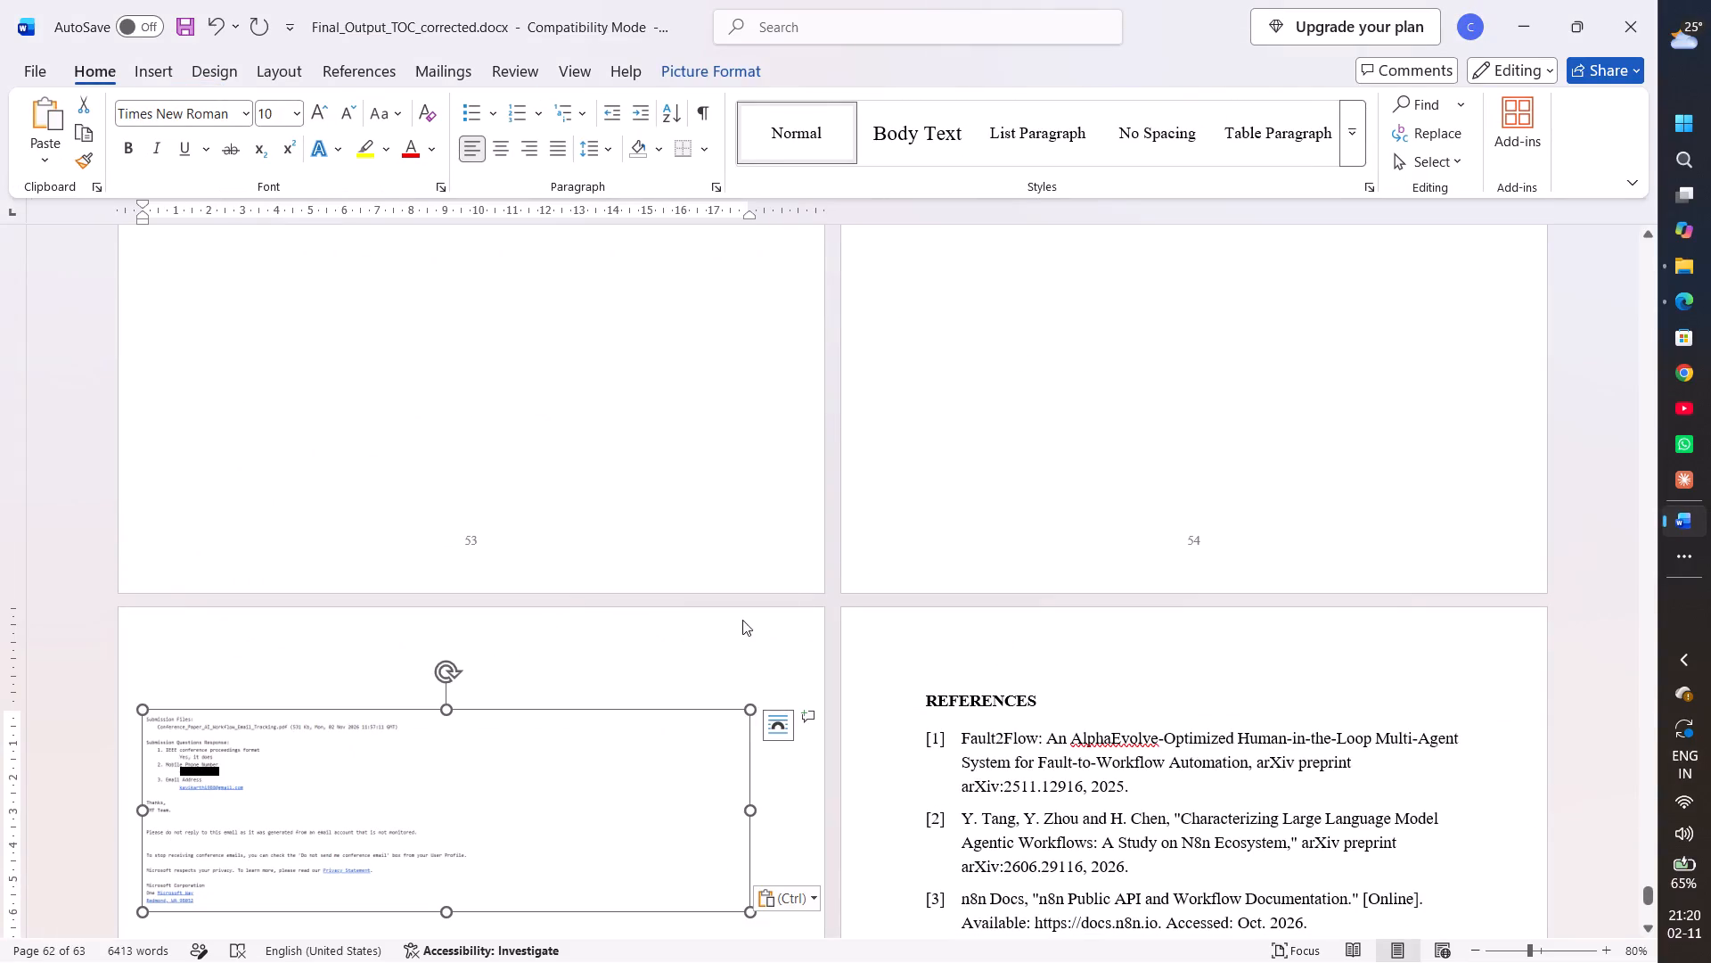
Set the text wrapping of the Submission Files picture on the page before the references to Square.
click(757, 727)
click(394, 806)
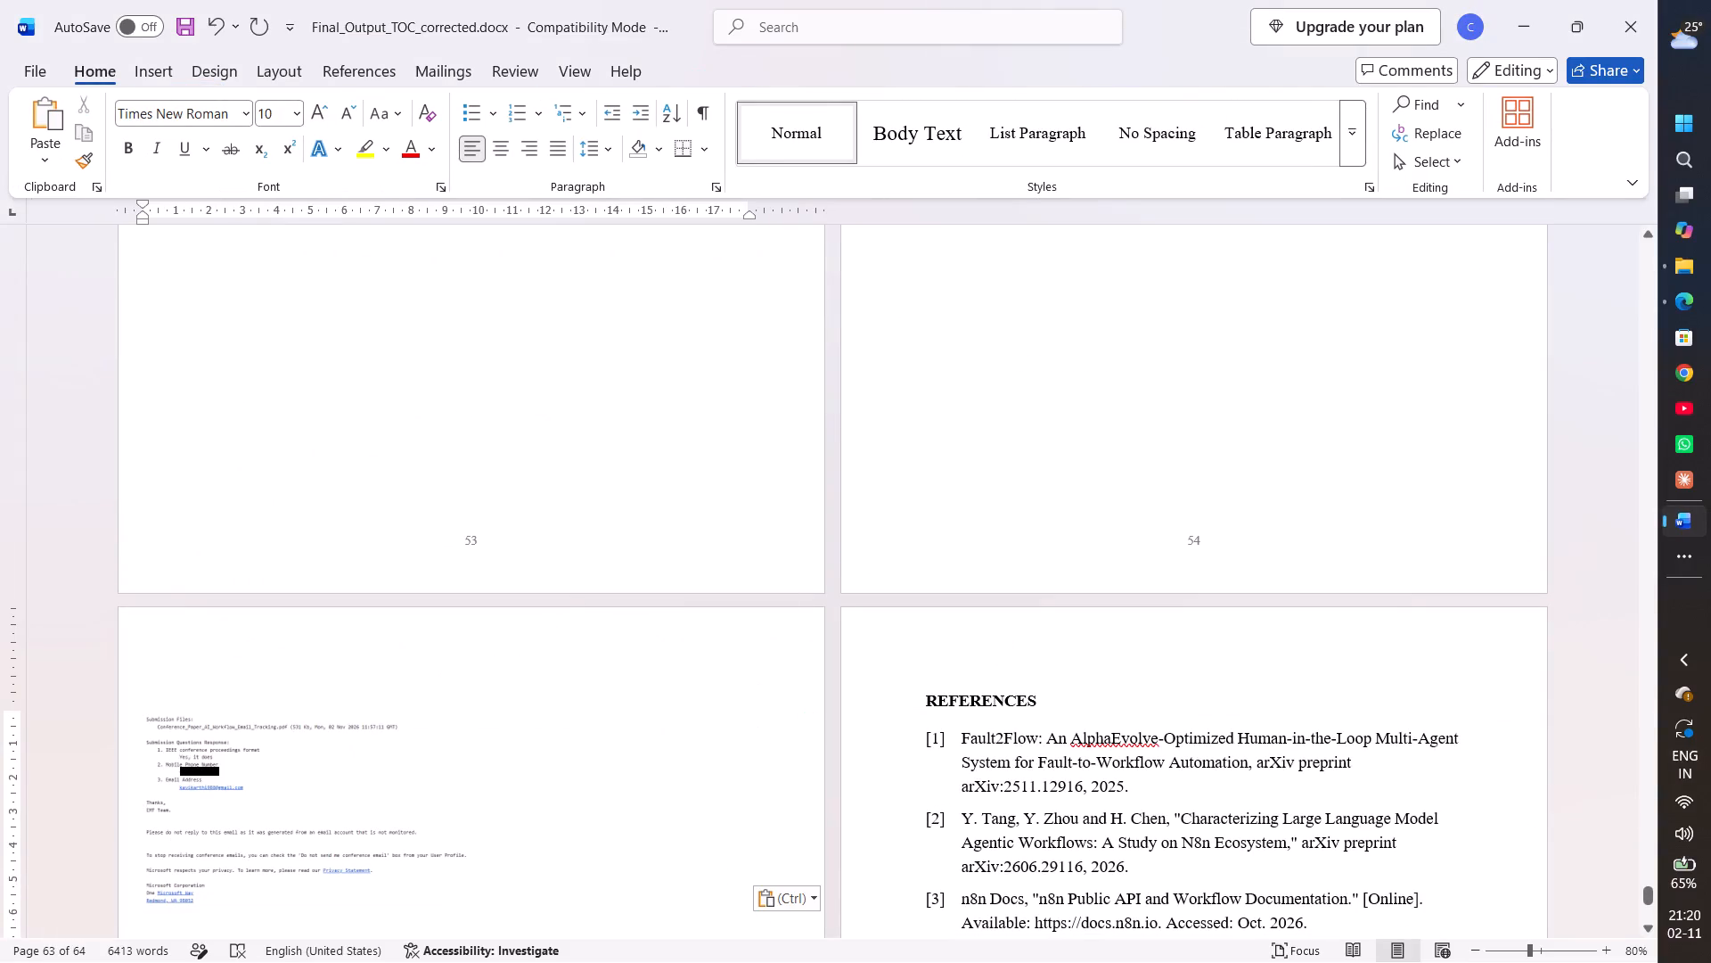
click(780, 716)
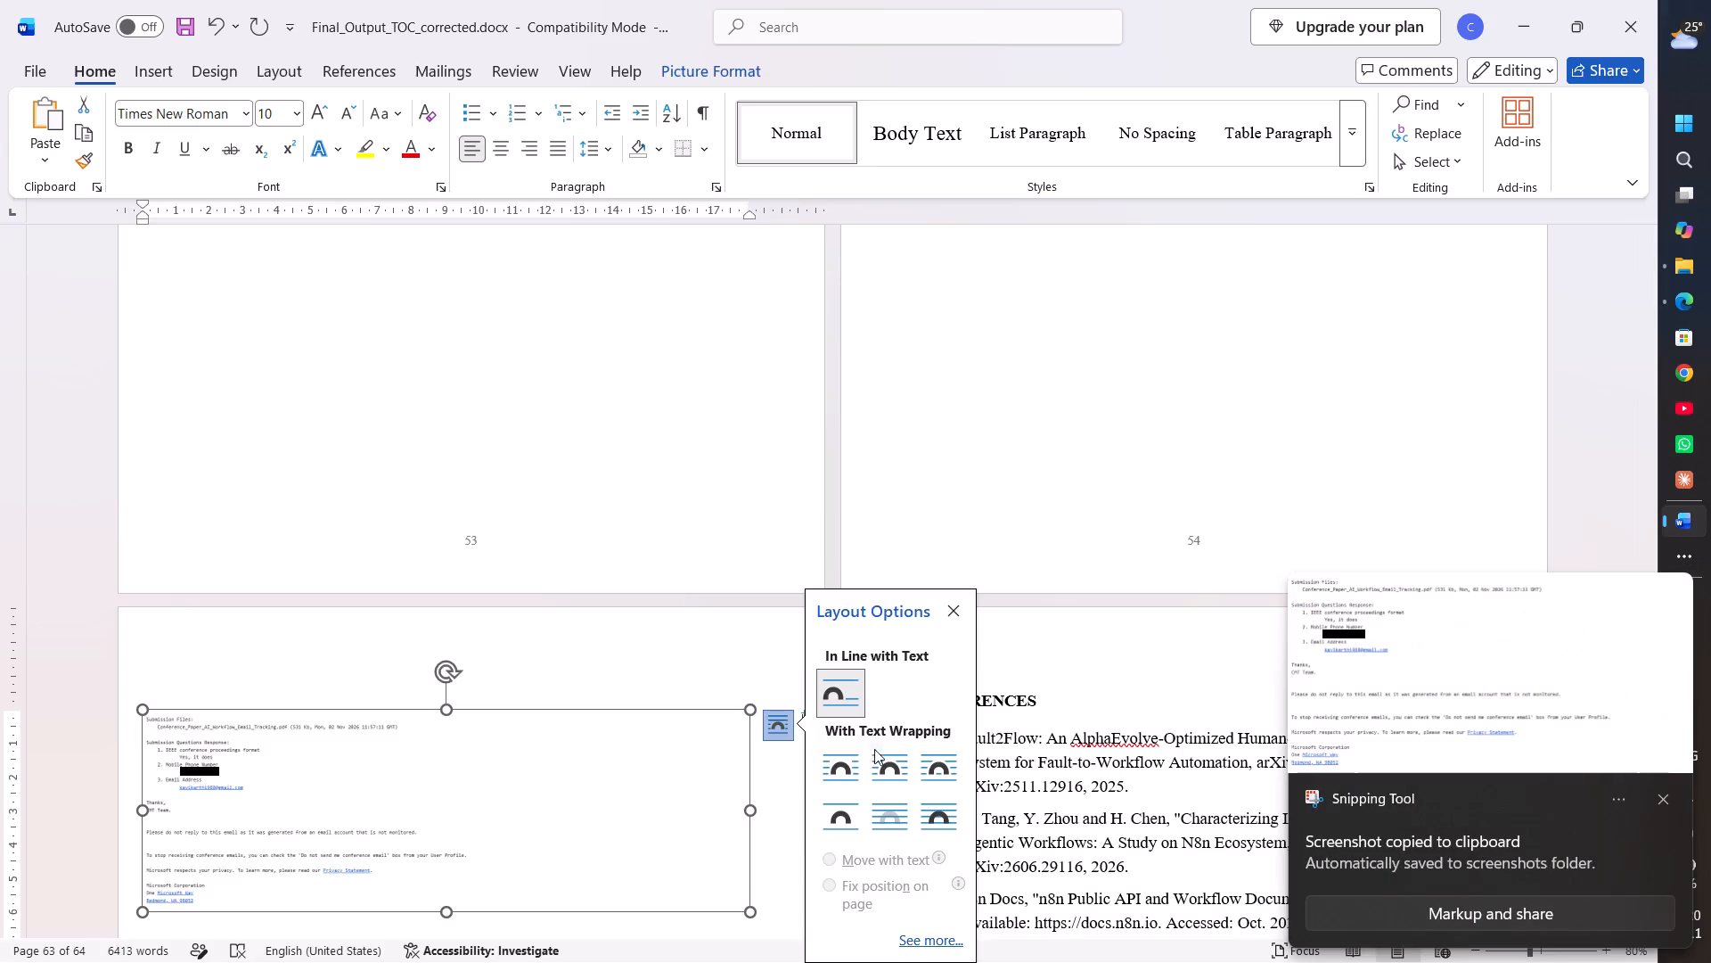
click(851, 763)
Move the Submission Files picture up onto page 54, below the submission summary picture with a gap between them and roughly aligned with it.
drag(516, 815, 1085, 273)
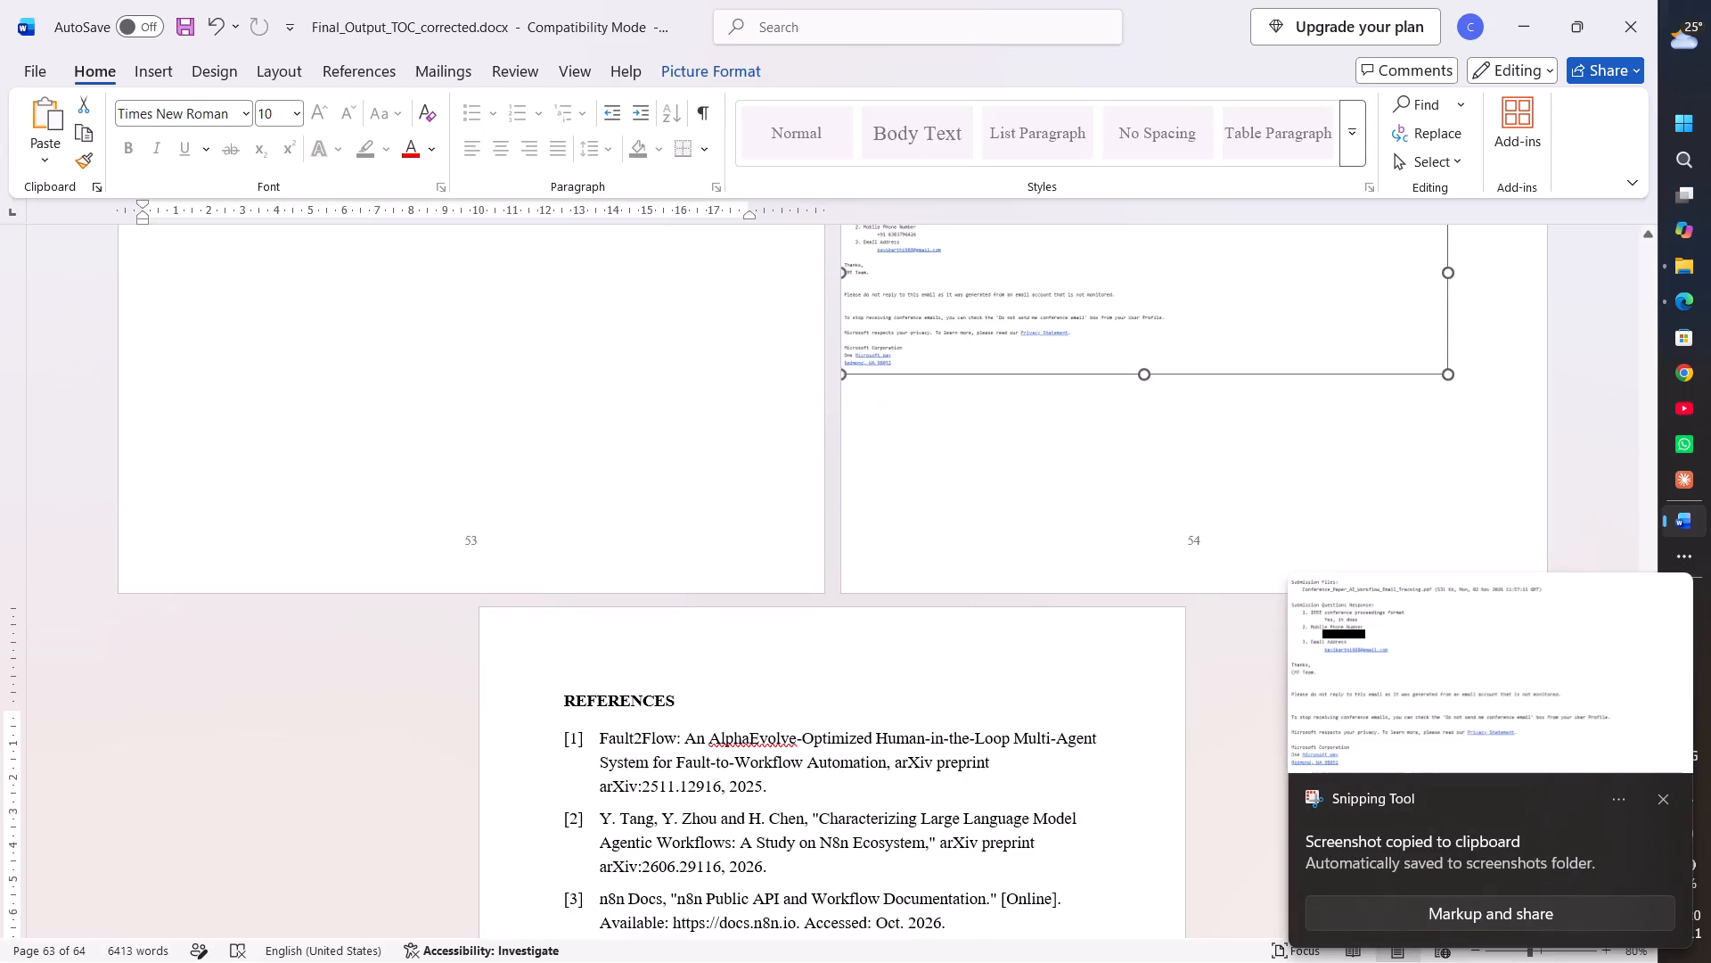
drag(1085, 273, 1162, 238)
scroll(1162, 238, up, 2)
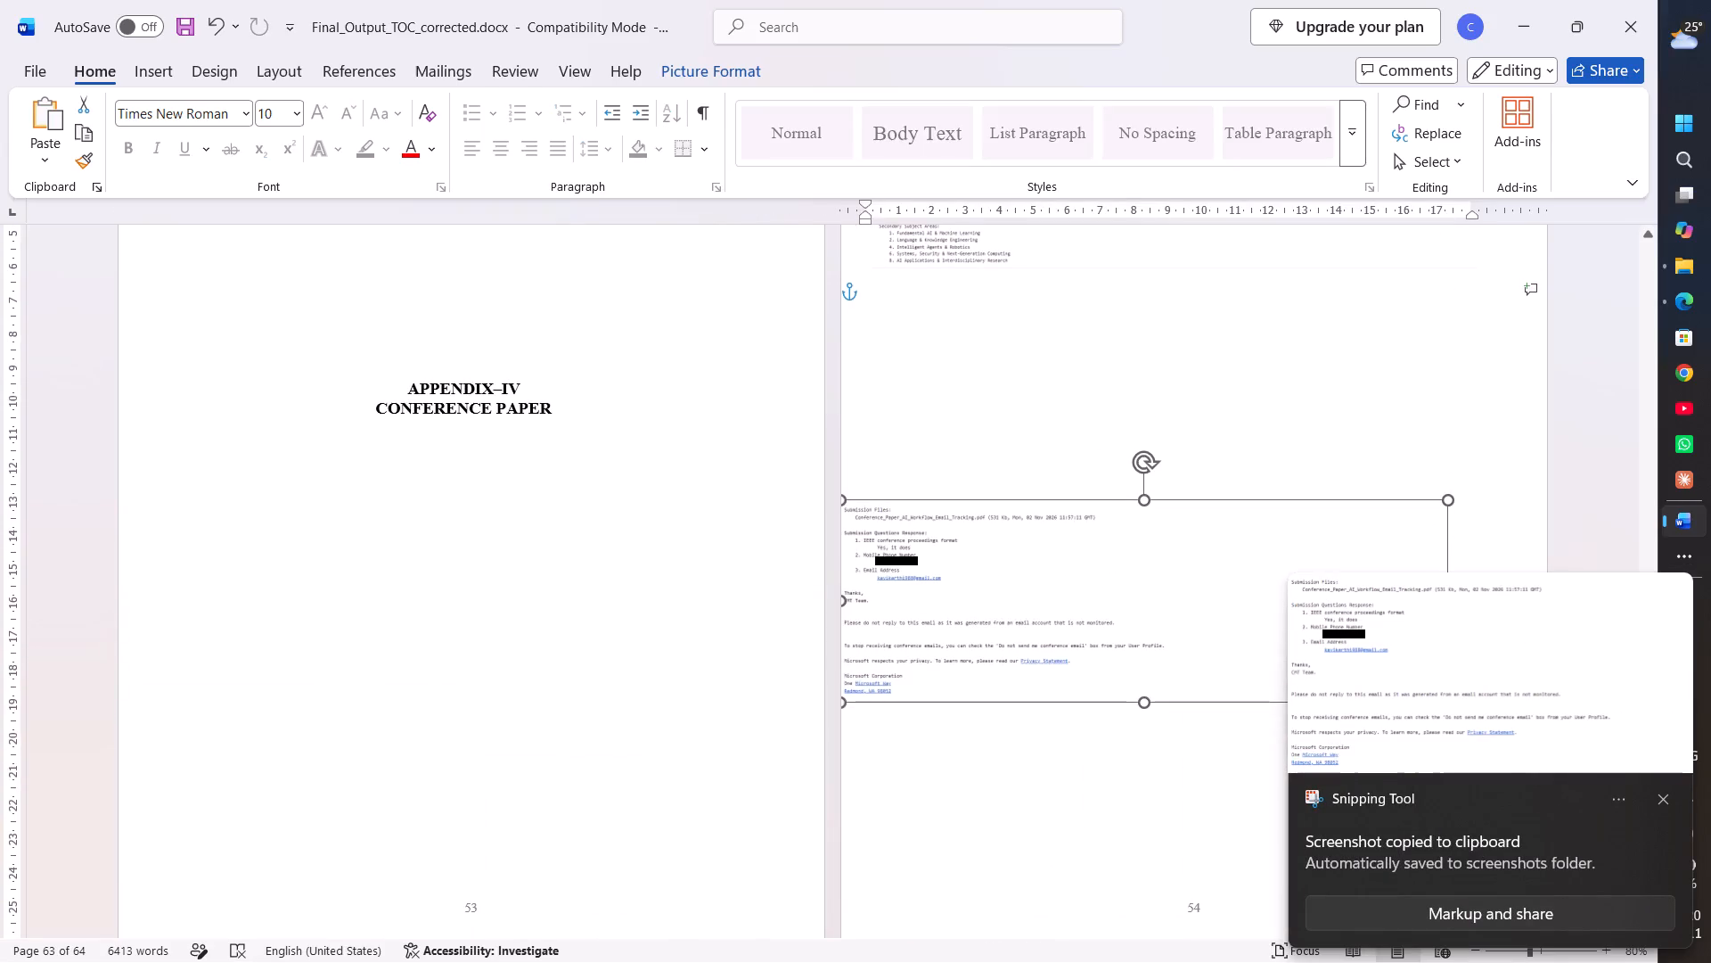
drag(1067, 533, 1093, 358)
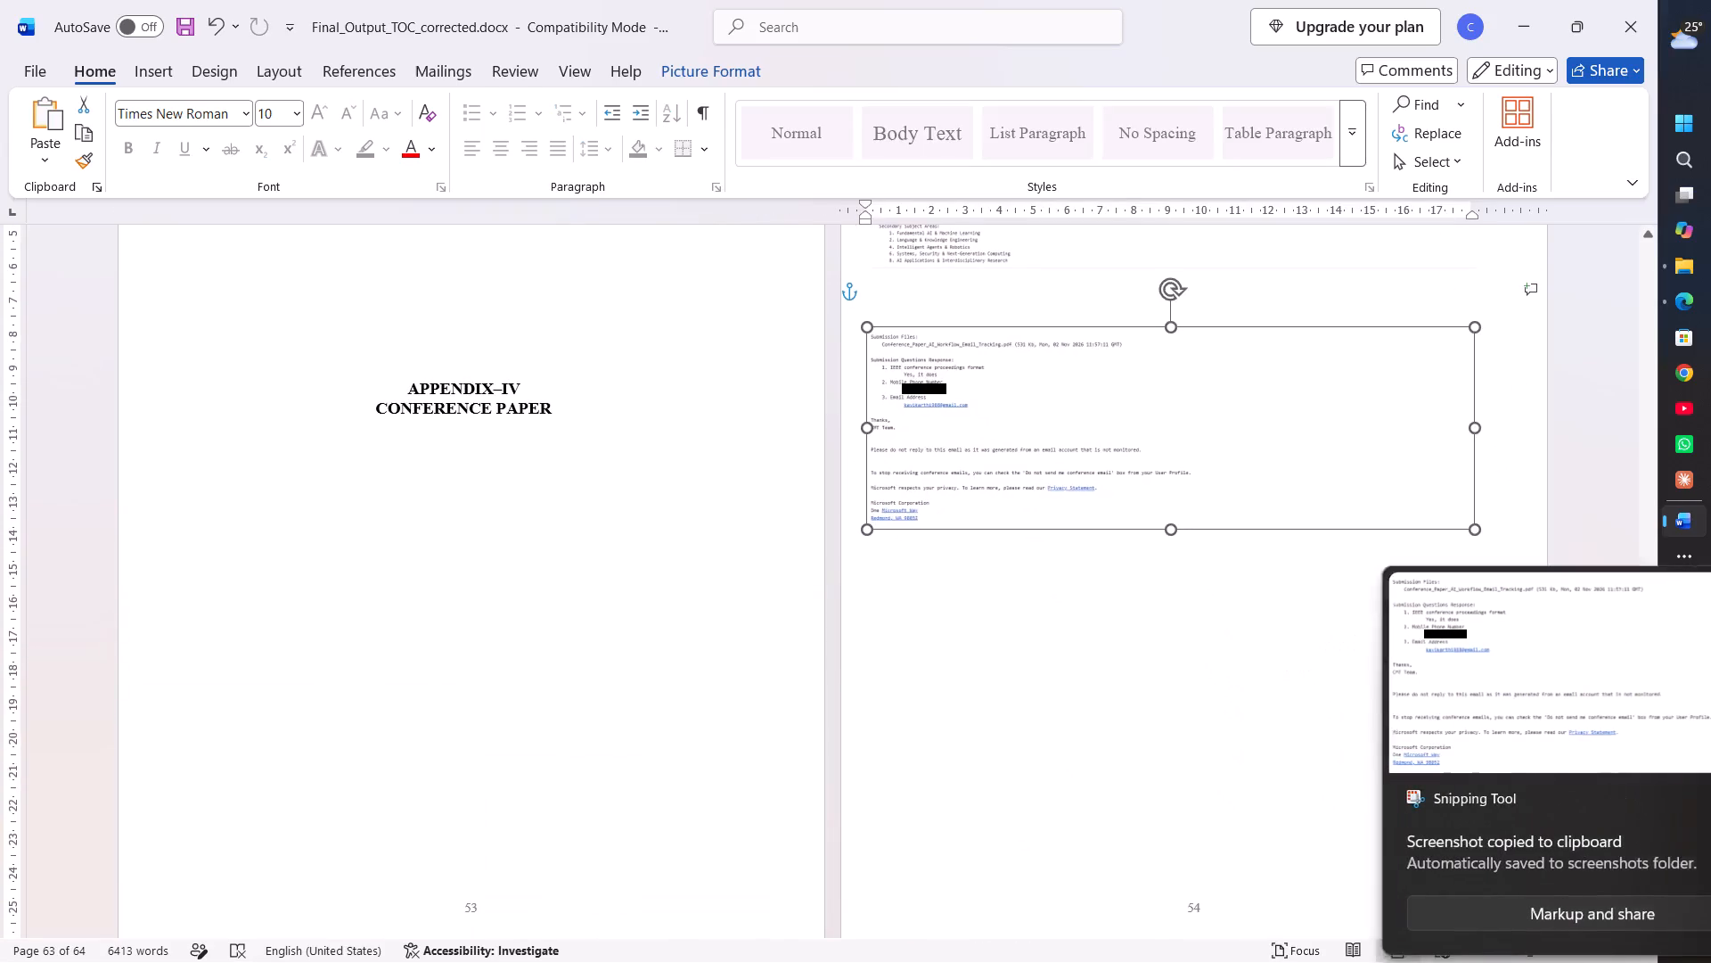
drag(1093, 358, 1100, 501)
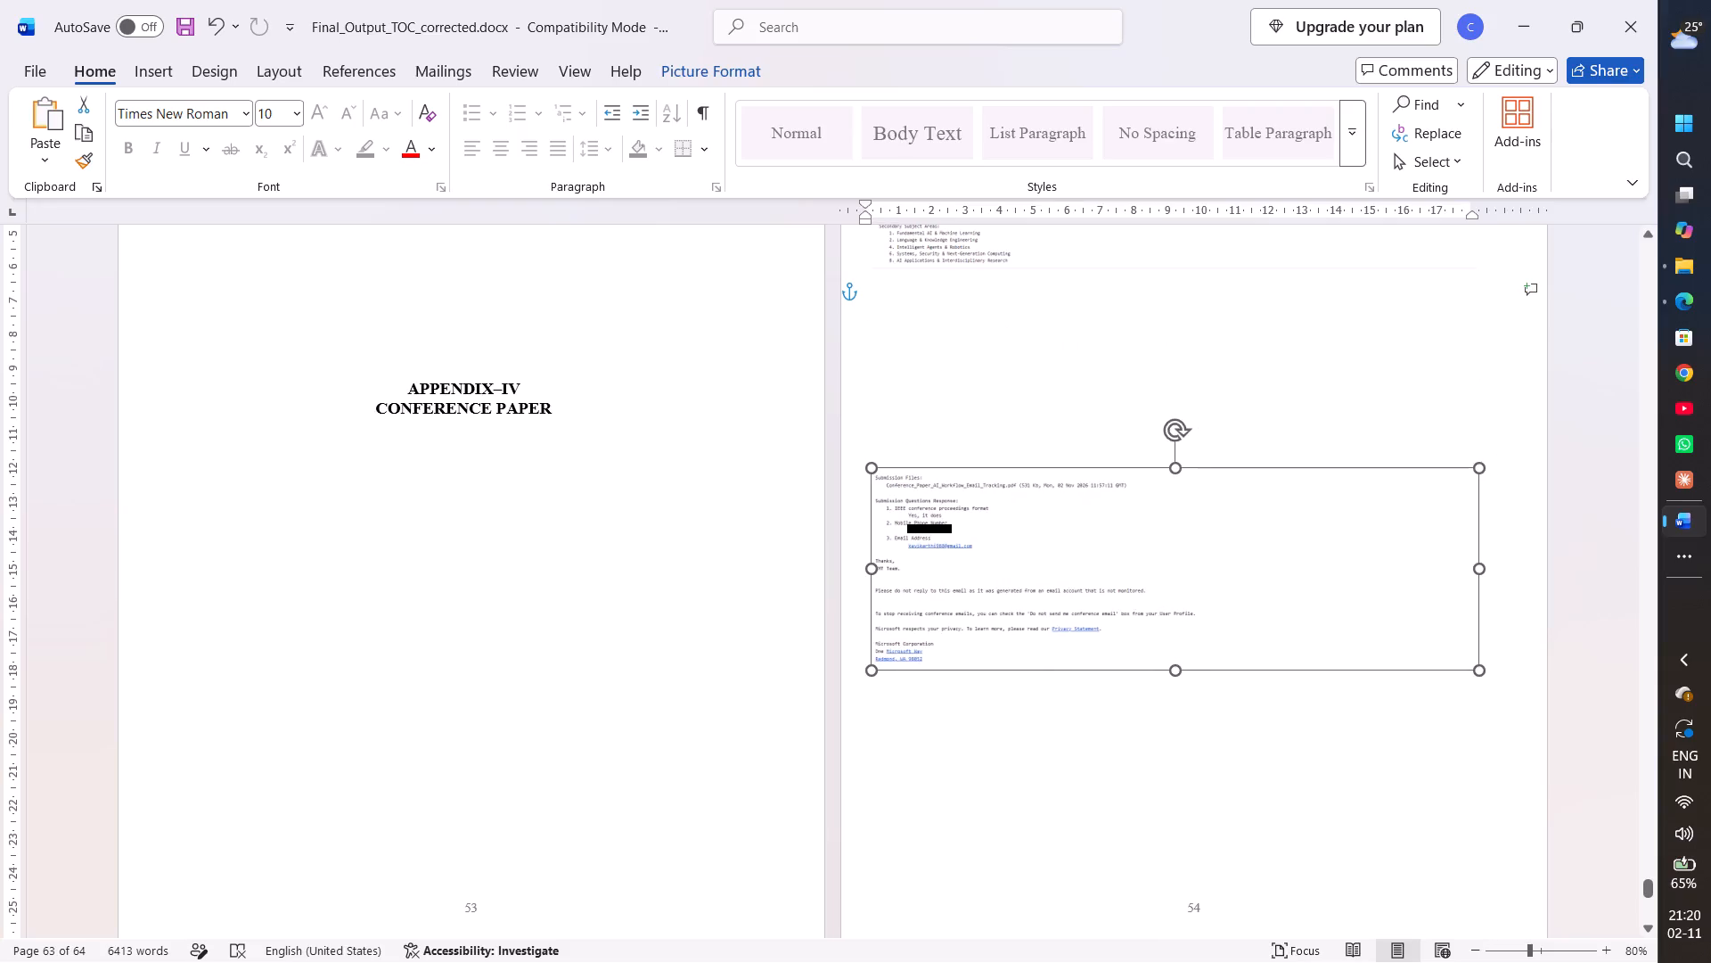
drag(1100, 501, 1095, 502)
scroll(1095, 502, up, 3)
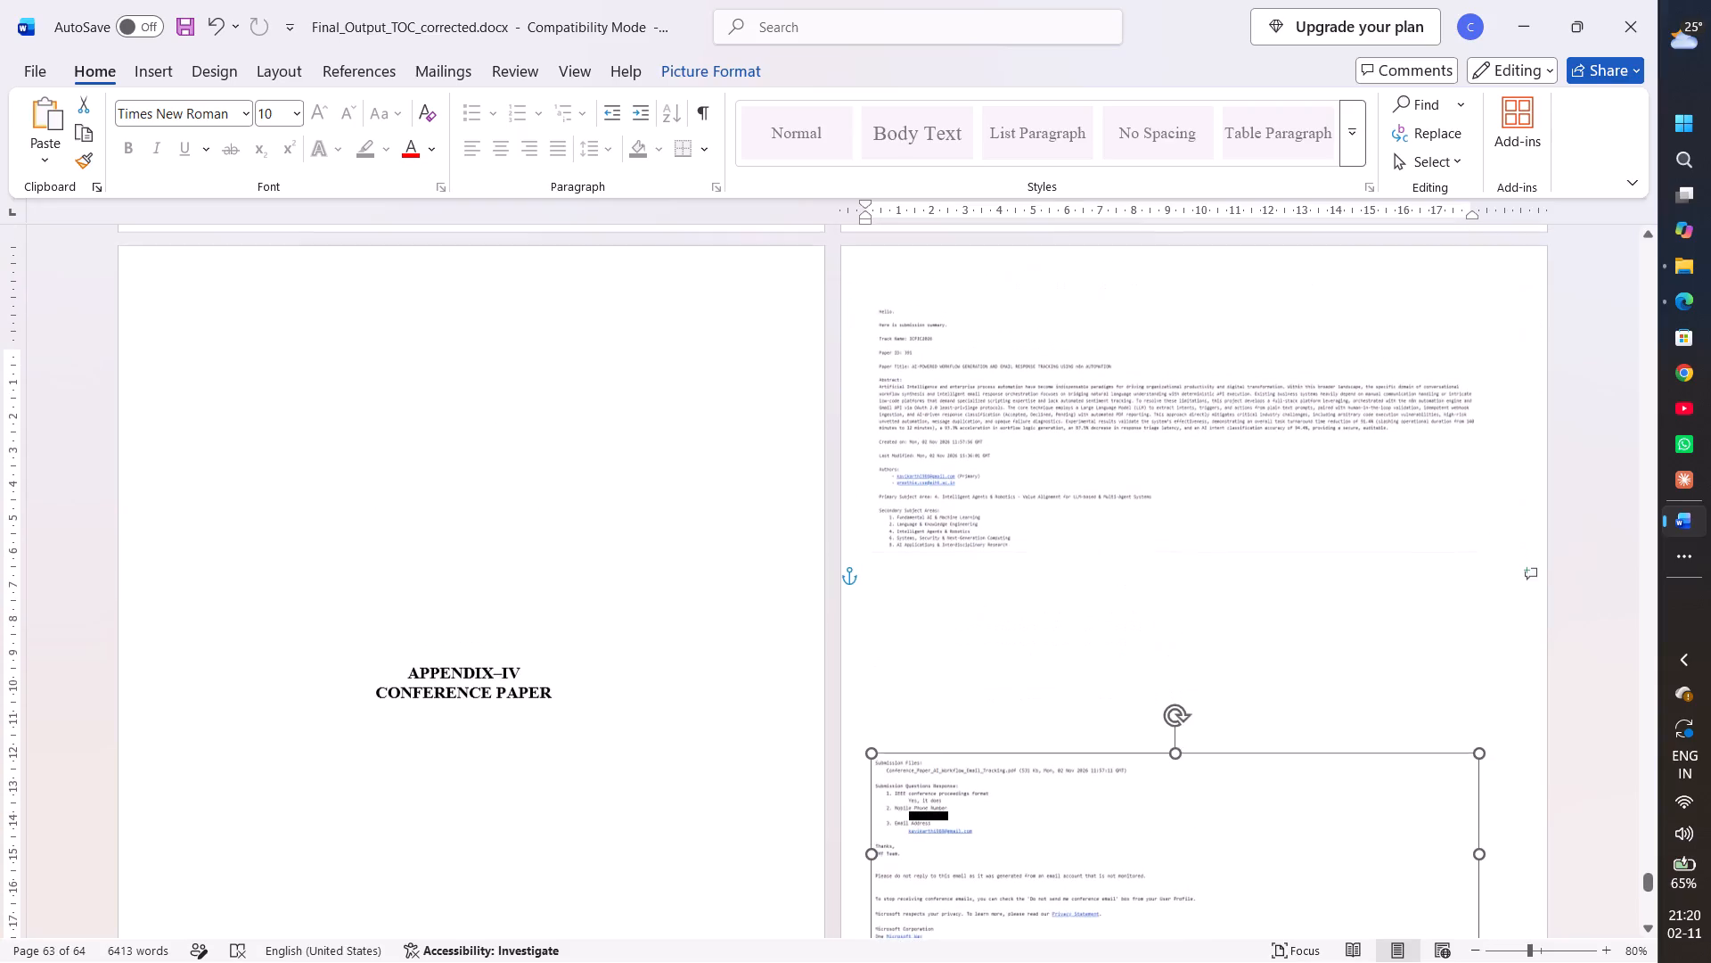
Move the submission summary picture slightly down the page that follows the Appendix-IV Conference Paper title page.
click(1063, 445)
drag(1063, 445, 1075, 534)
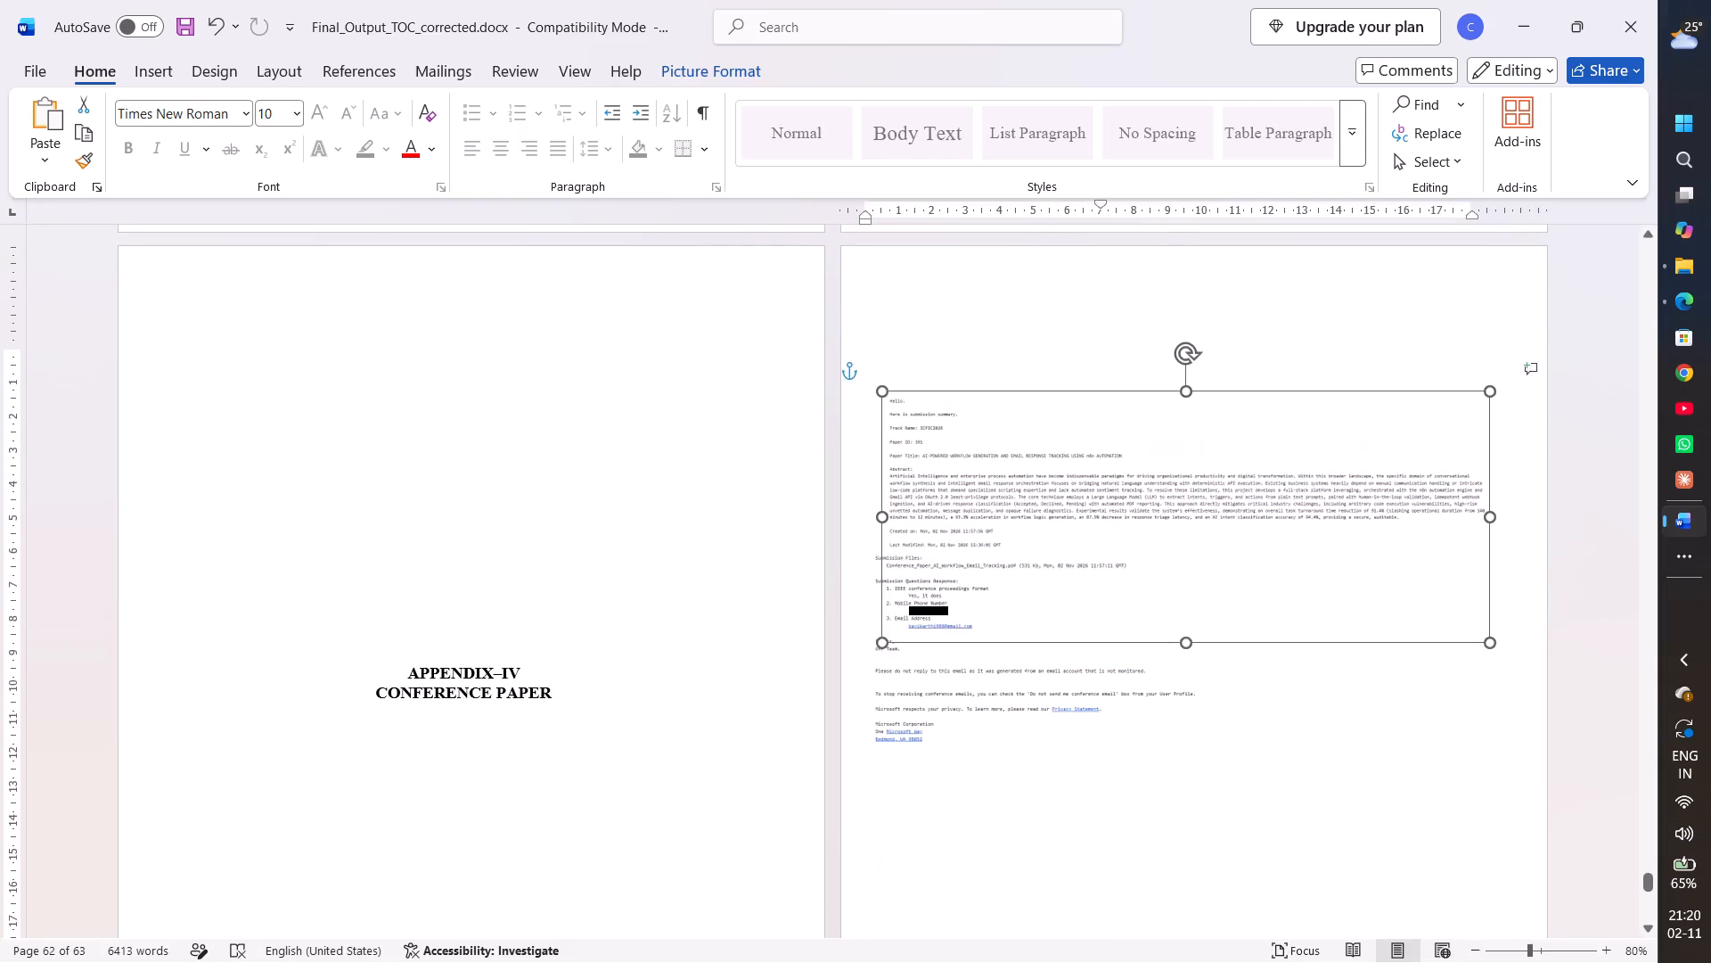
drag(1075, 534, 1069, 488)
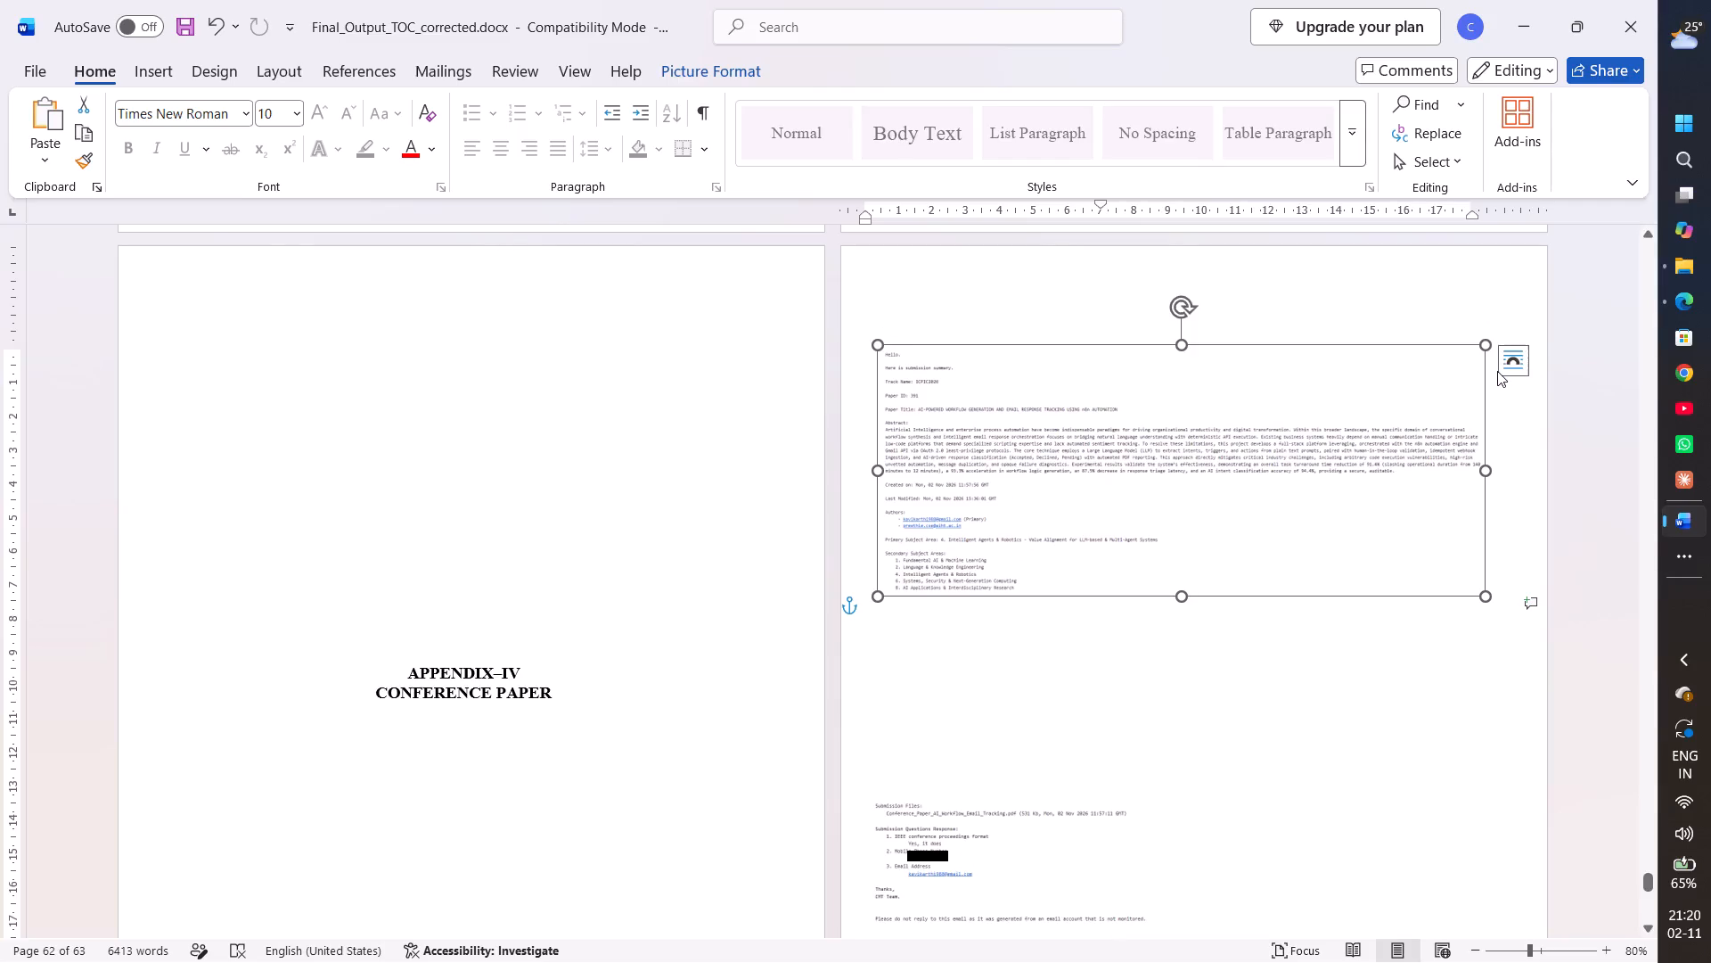
Set the text wrapping of the submission summary picture to Tight.
click(1497, 371)
click(1314, 495)
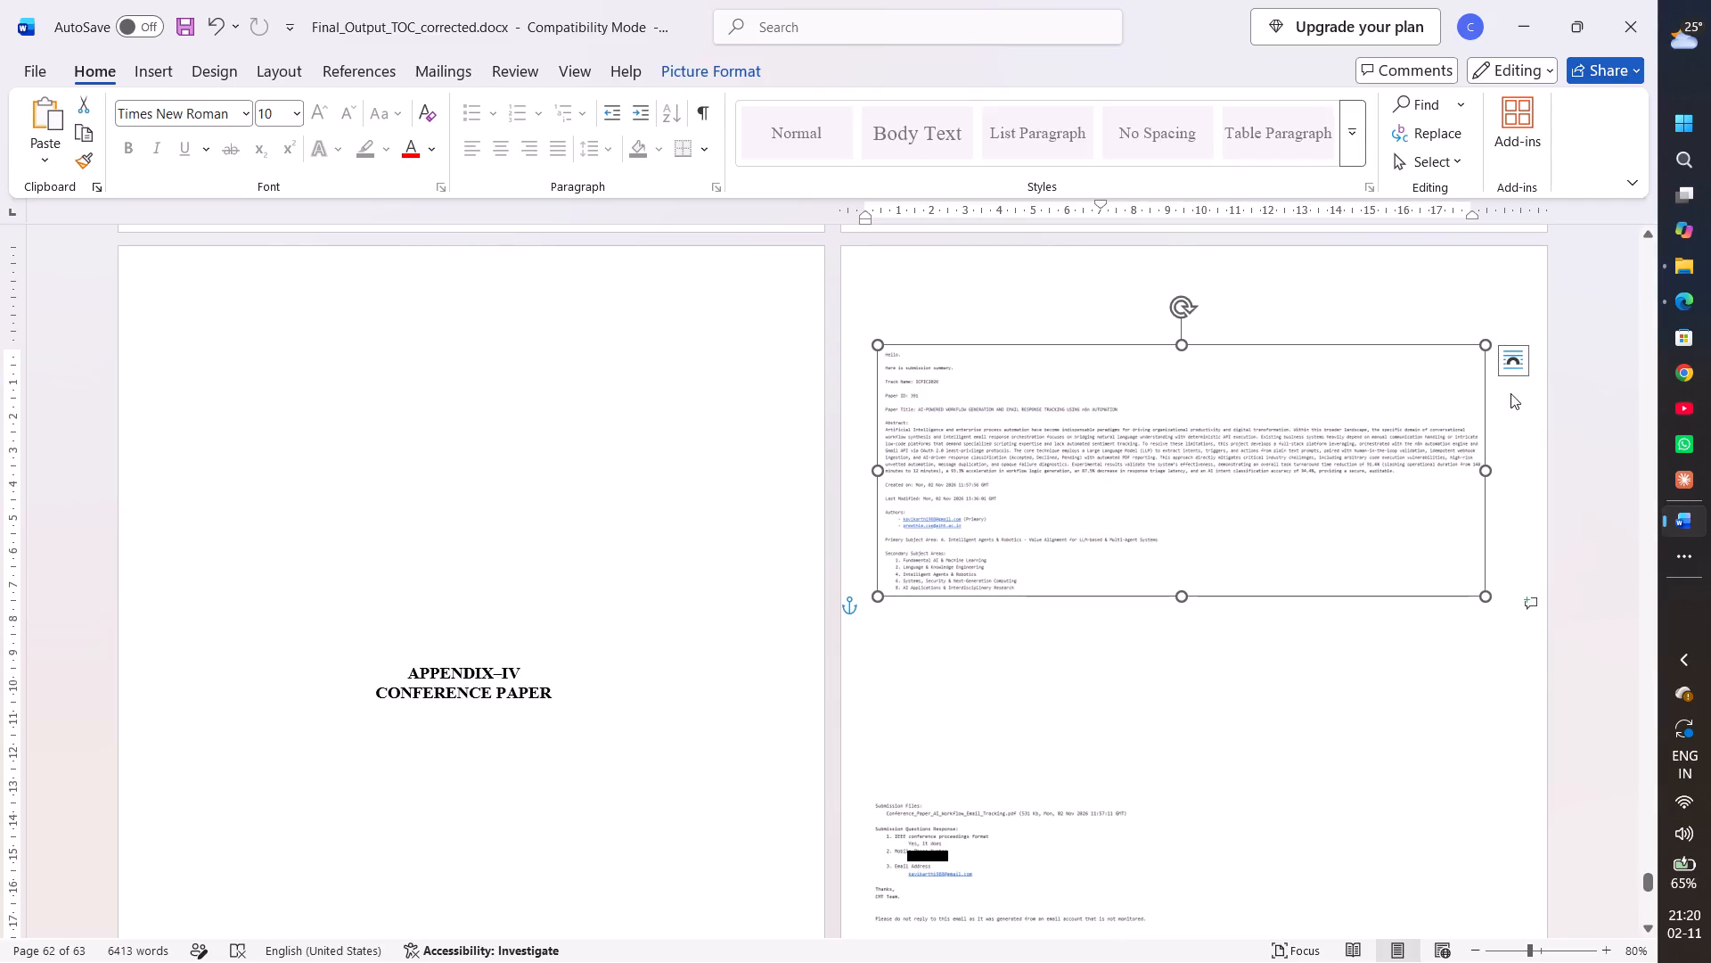
click(1515, 372)
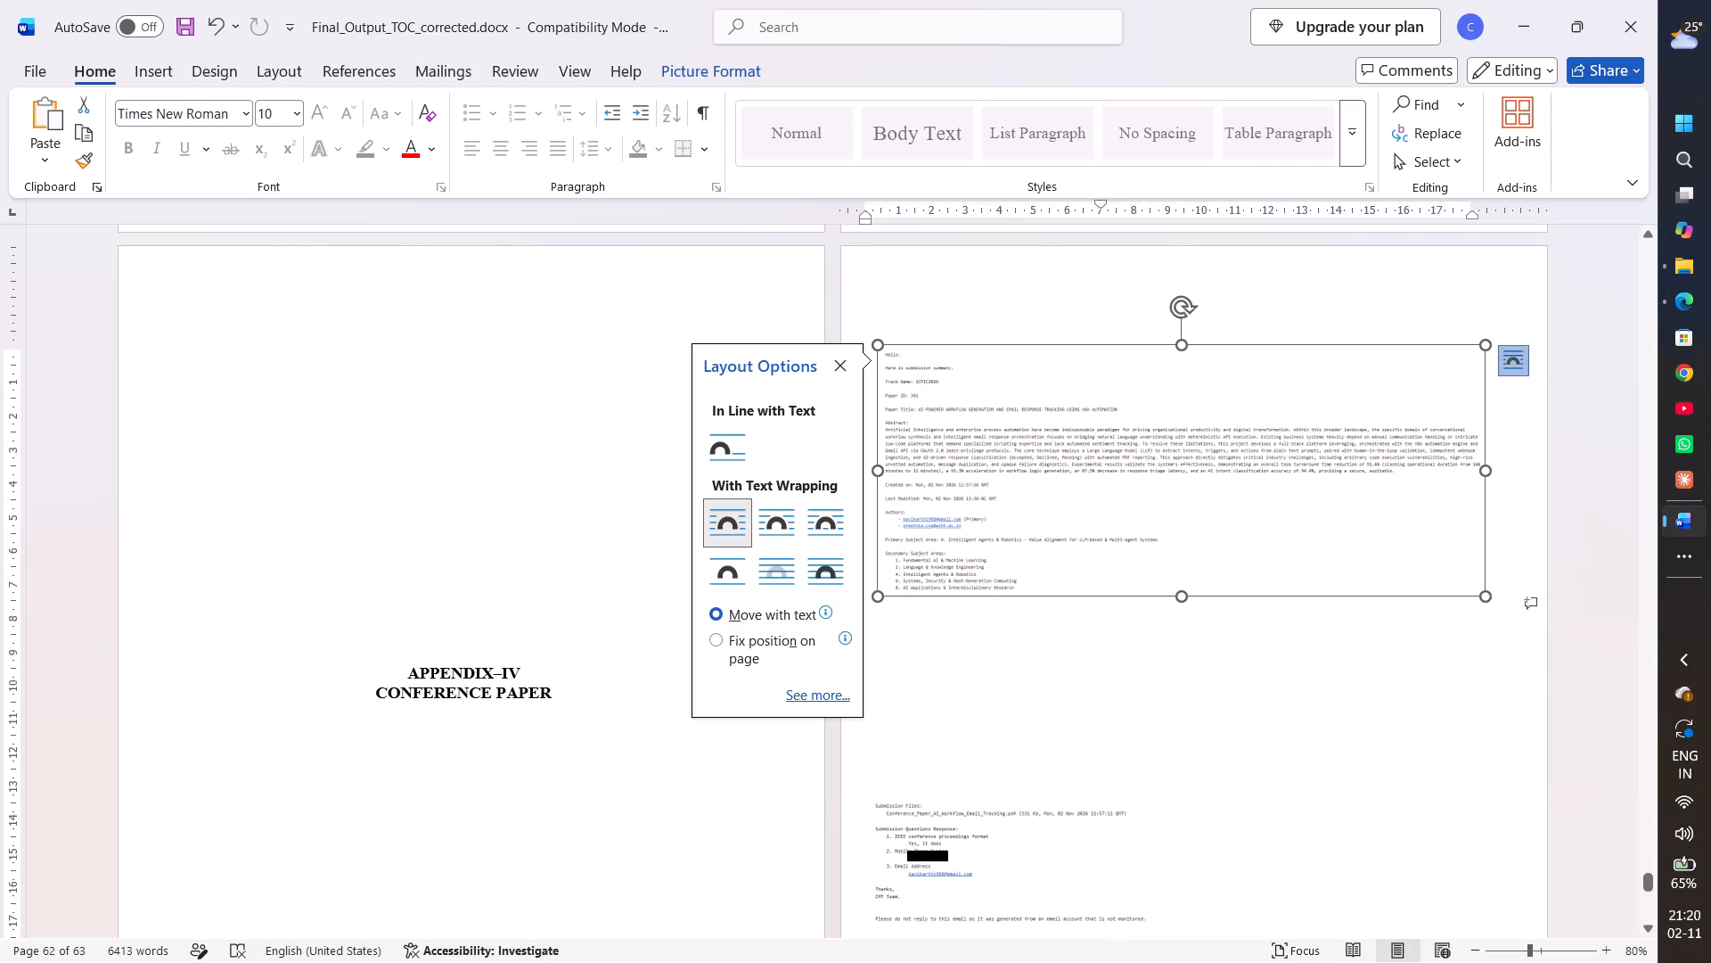
click(778, 531)
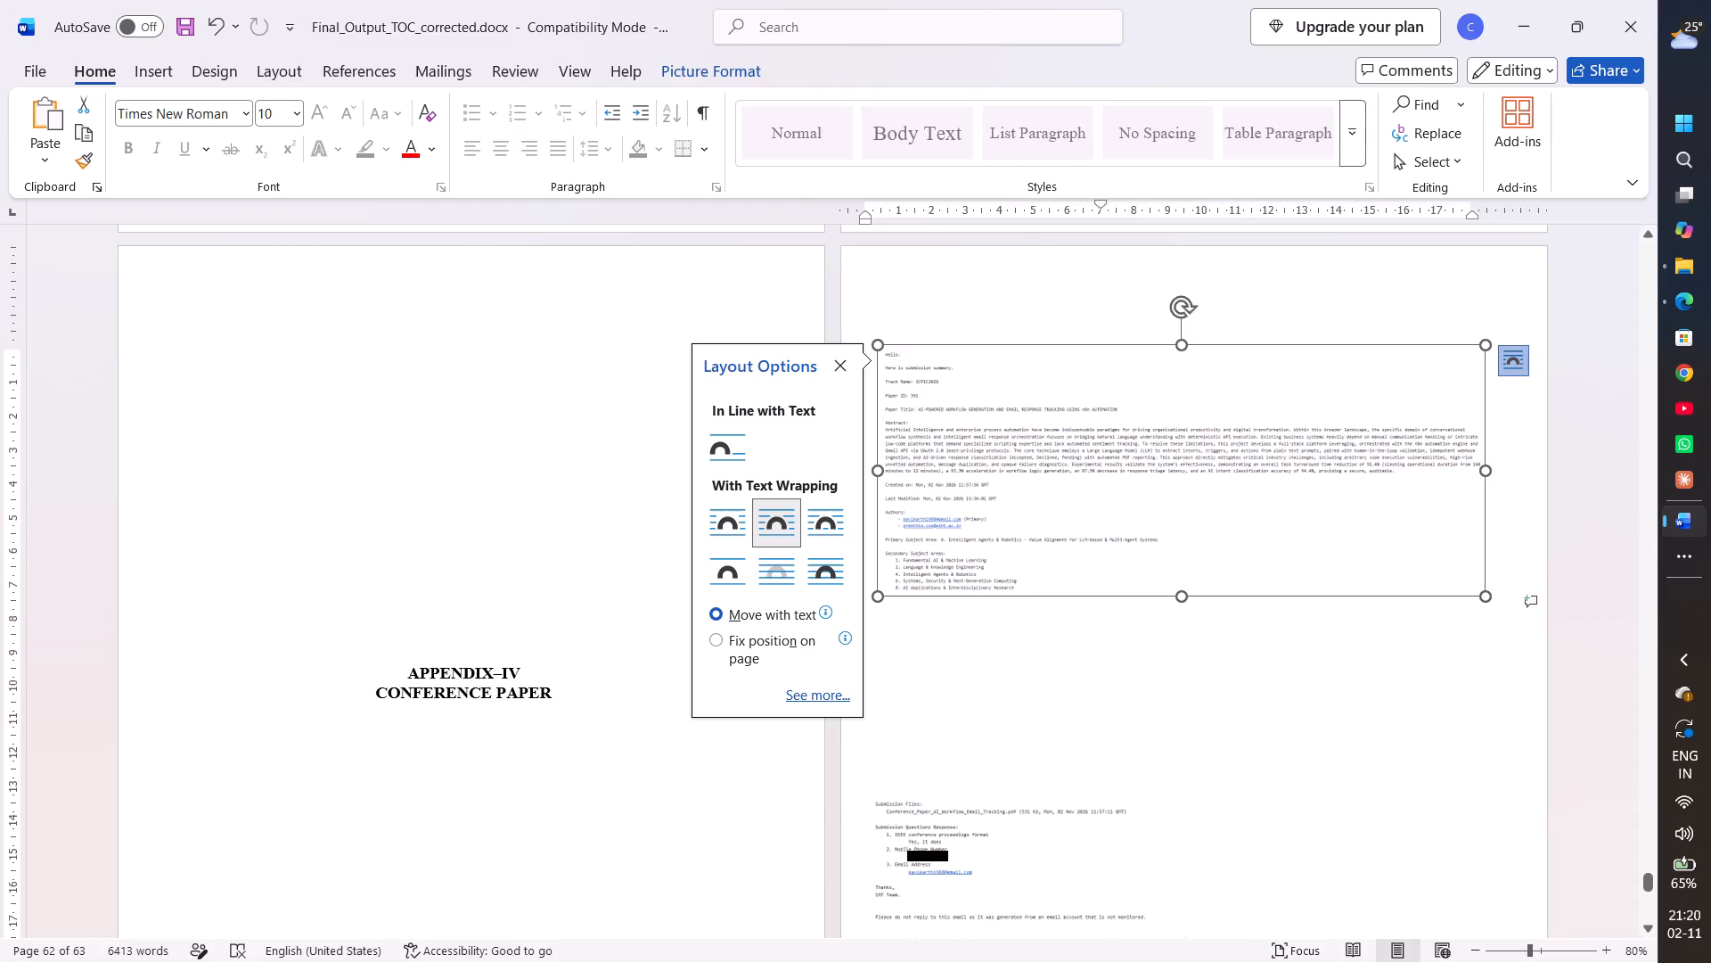
Move the Tight-wrapped submission summary picture slightly lower on its page, near the left margin.
drag(1187, 515, 1178, 564)
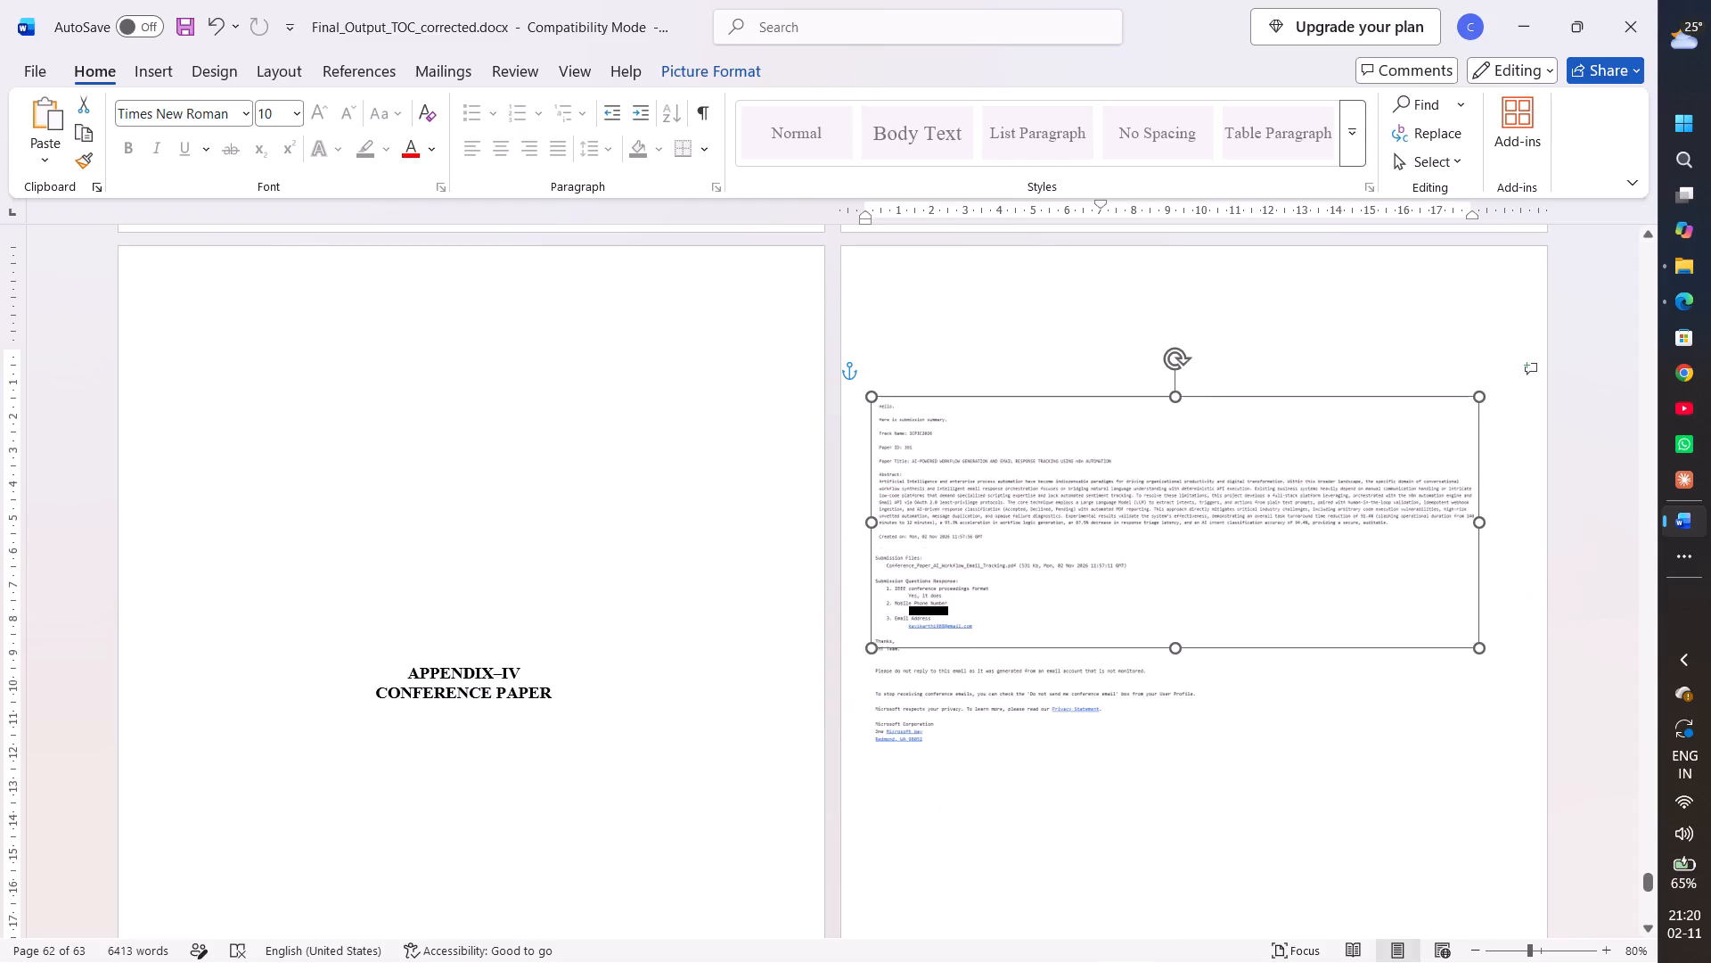
drag(1178, 564, 1176, 547)
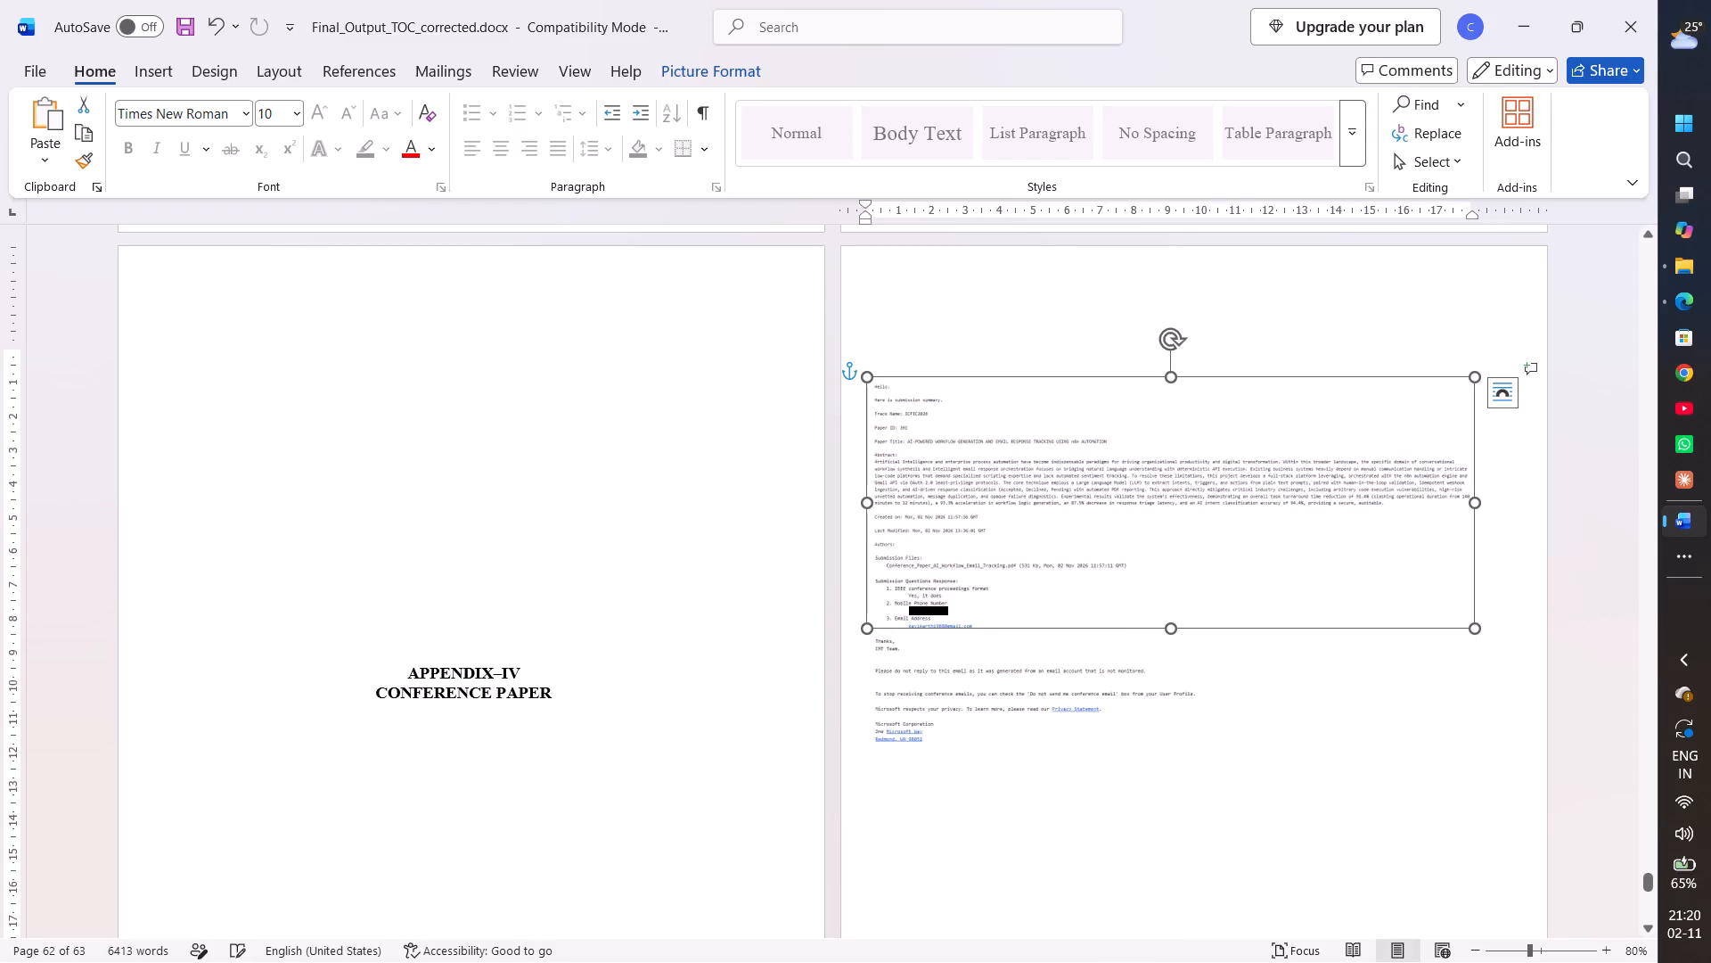
Move the submission files picture down so it sits directly below the submission summary picture without covering it.
click(1089, 723)
drag(1089, 723, 1089, 727)
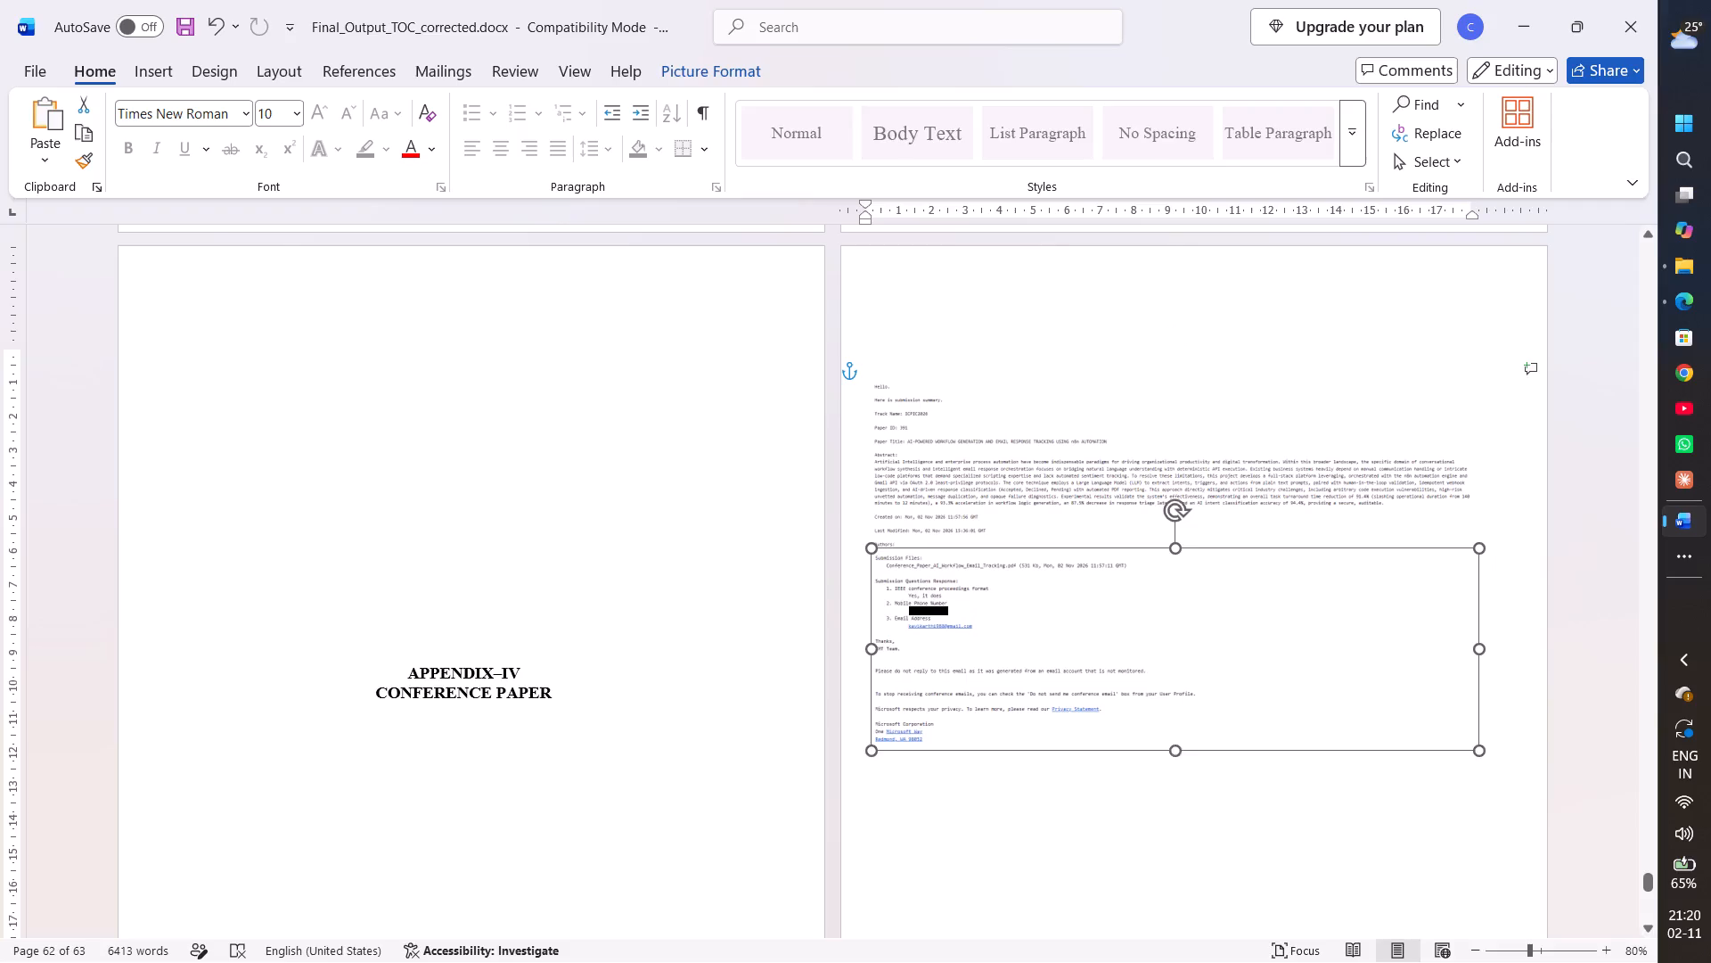
drag(1089, 727, 1095, 810)
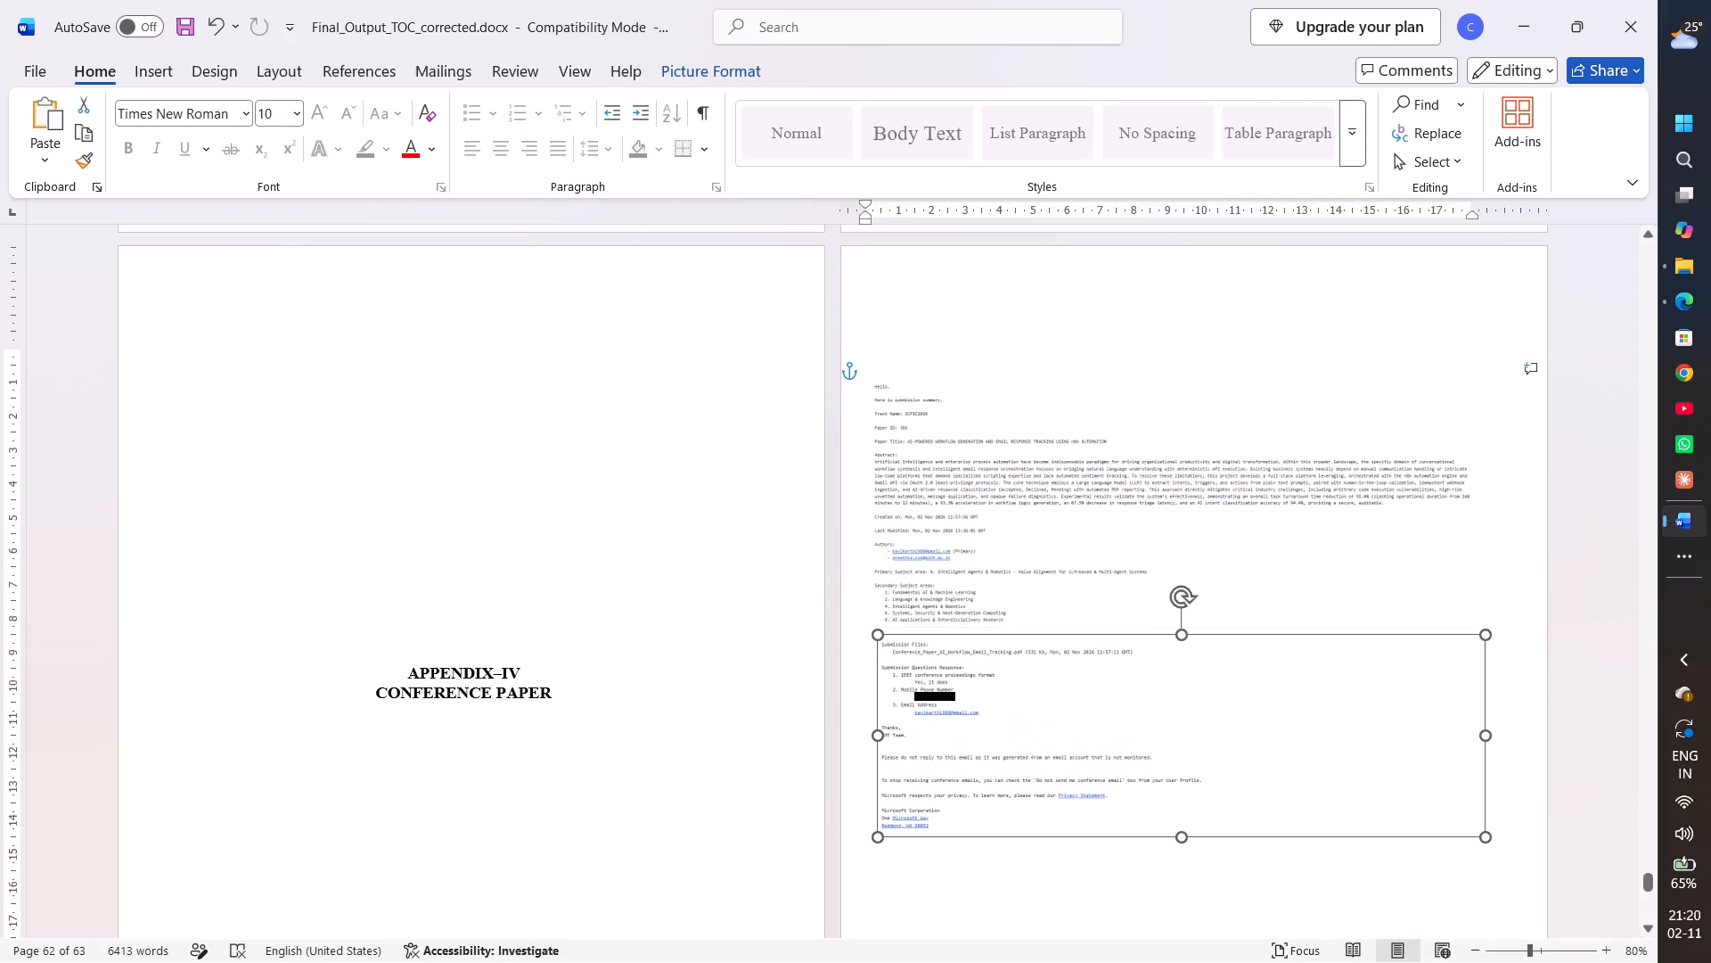
drag(1095, 810, 1090, 815)
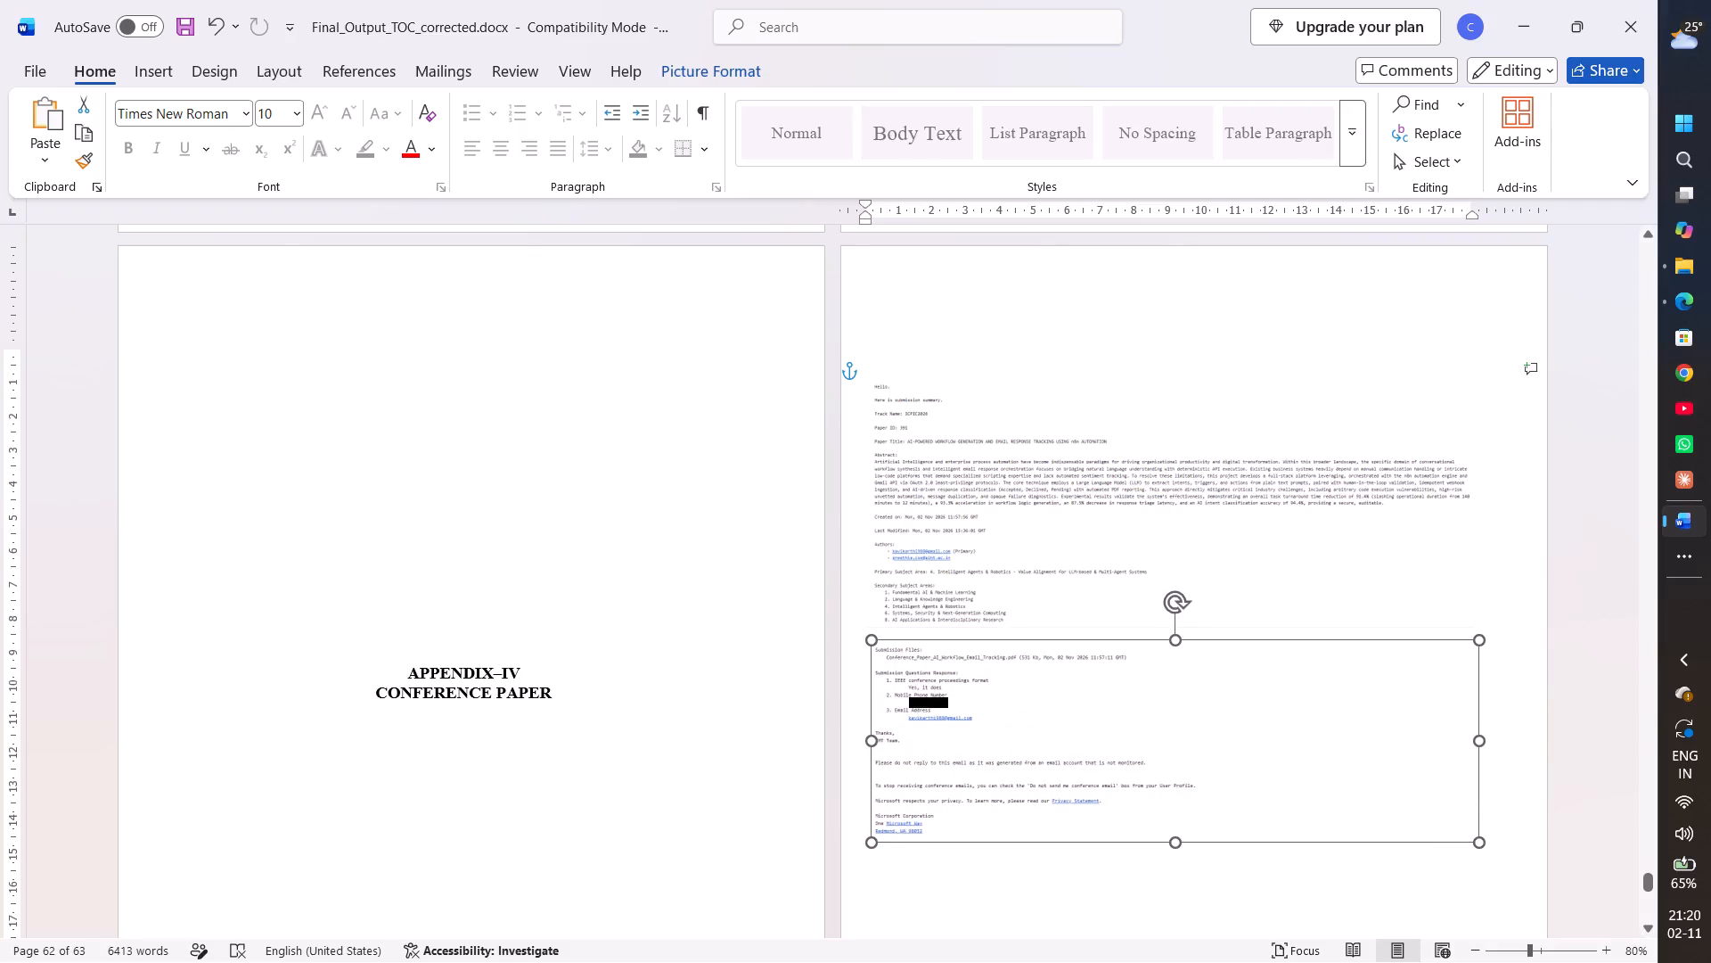
drag(1090, 815, 1090, 812)
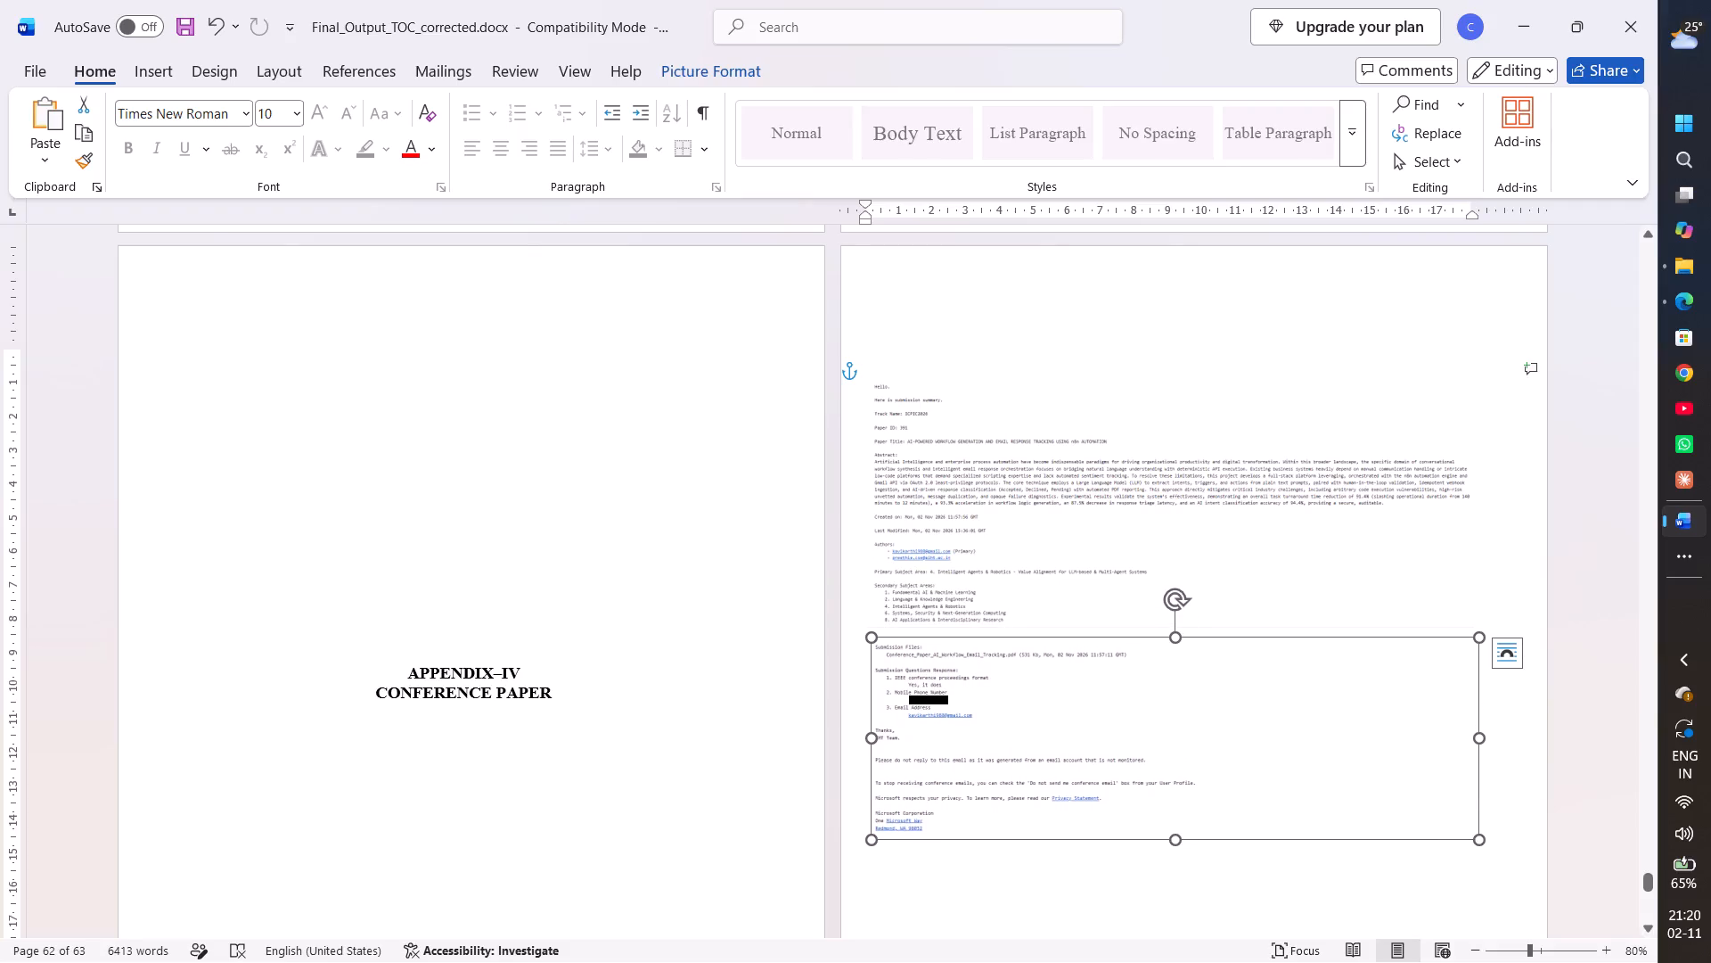
Select the submission summary picture on the page after the Appendix-IV title page.
click(1246, 401)
scroll(653, 481, up, 1)
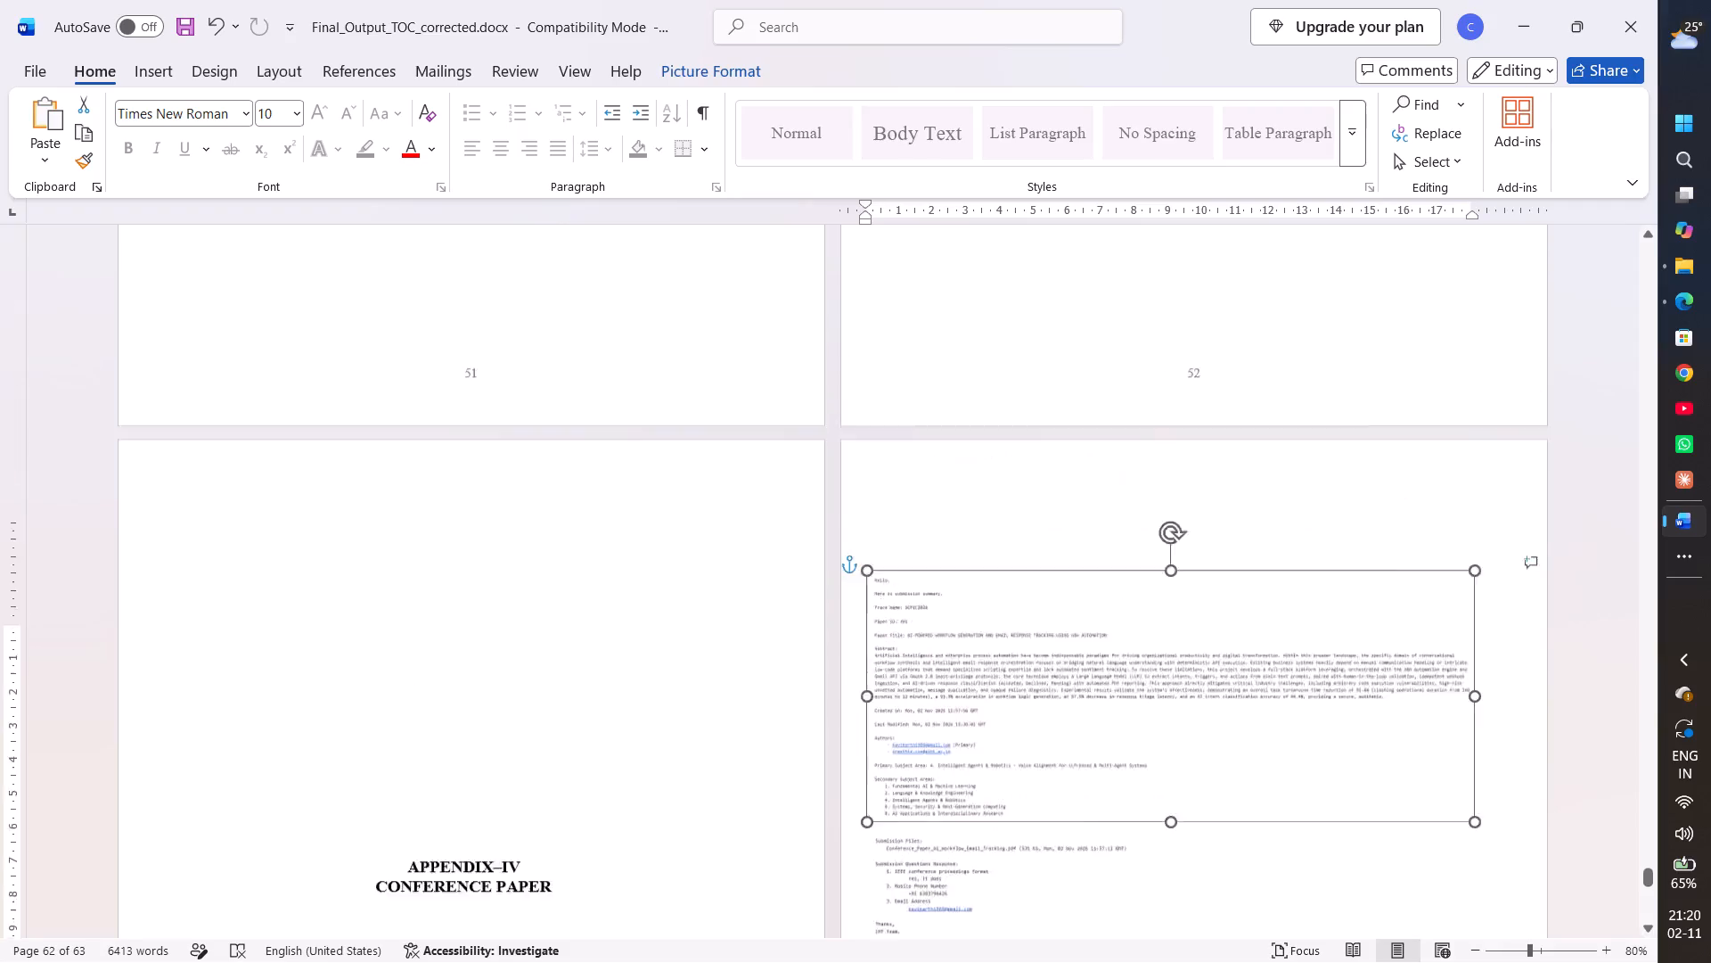
Save the report document with the arranged conference paper submission pictures.
key(ctrl+s)
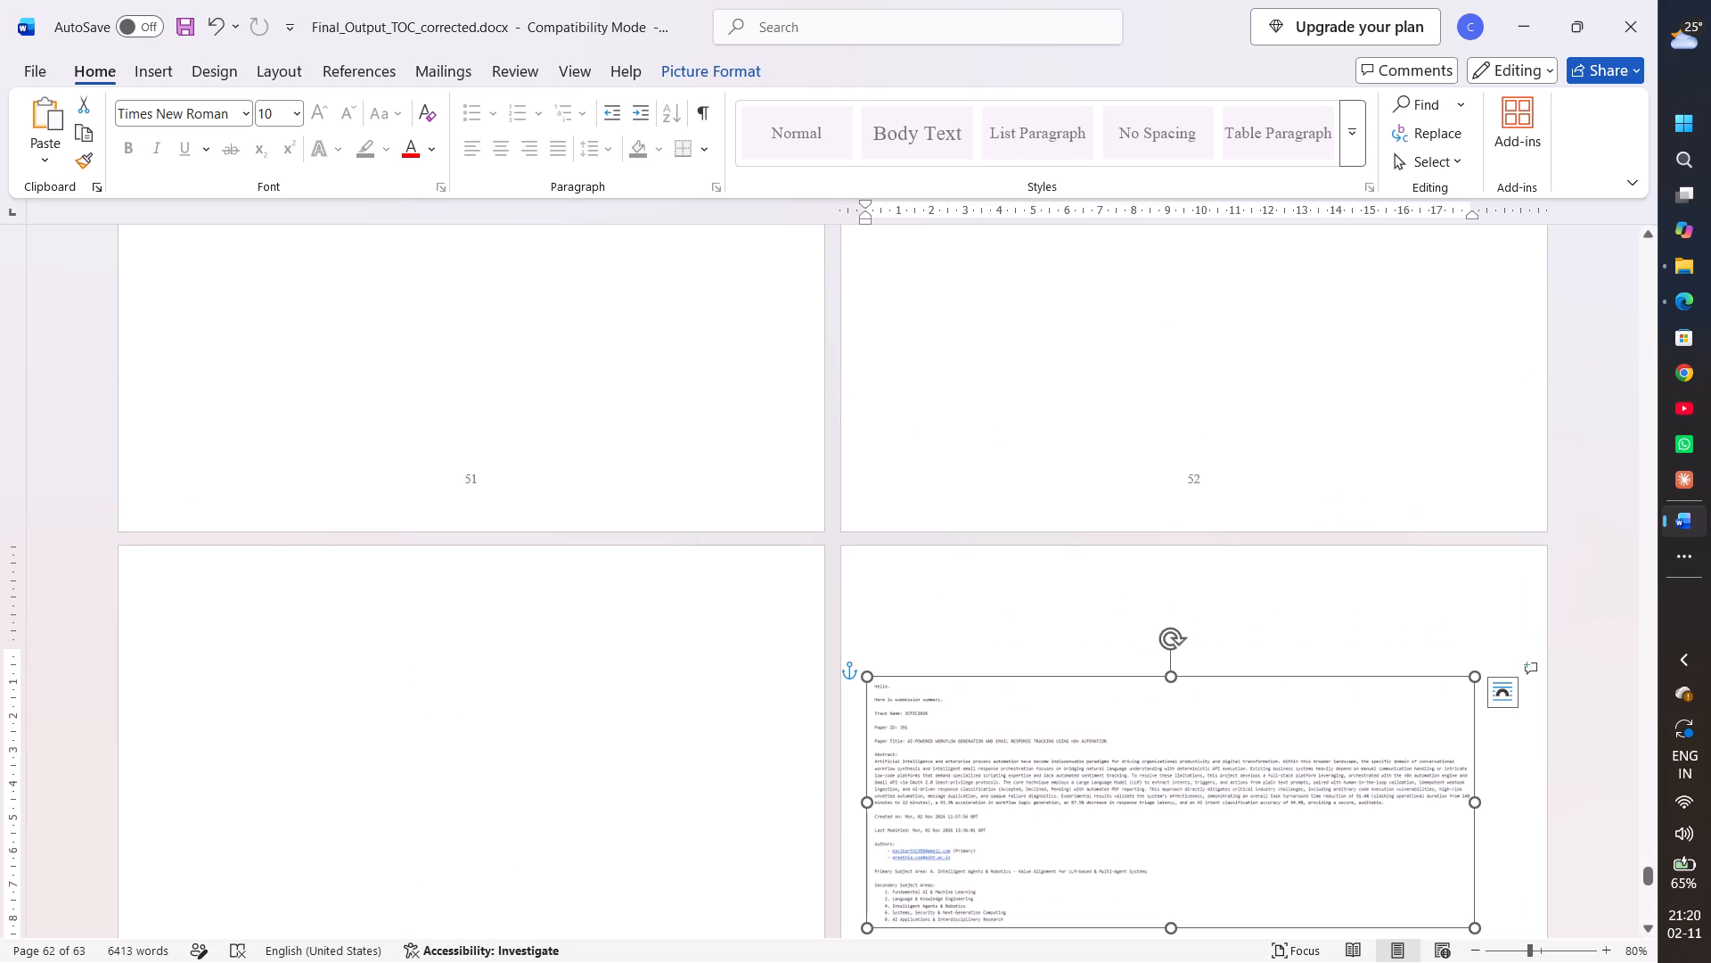
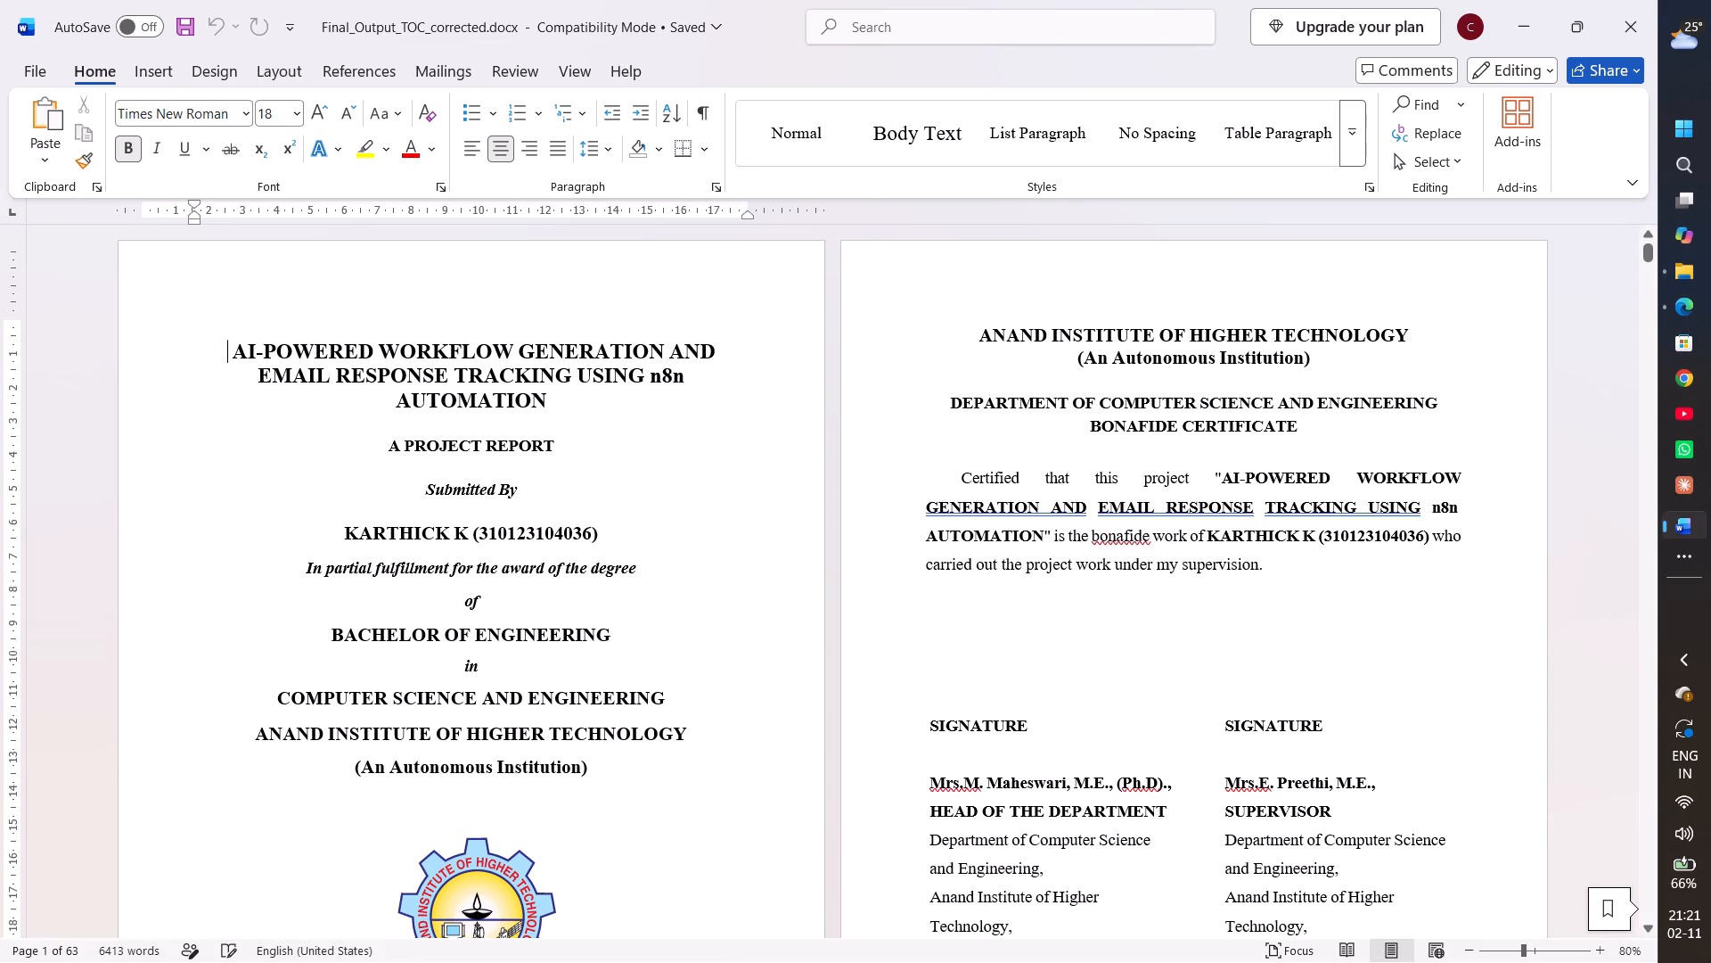
Add the entry "APPENDIX 4 CONFERENCE PAPER" below APPENDIX 3 INTERNSHIP CERTIFICATE in the table of contents, and save the document.
scroll(1020, 525, down, 1)
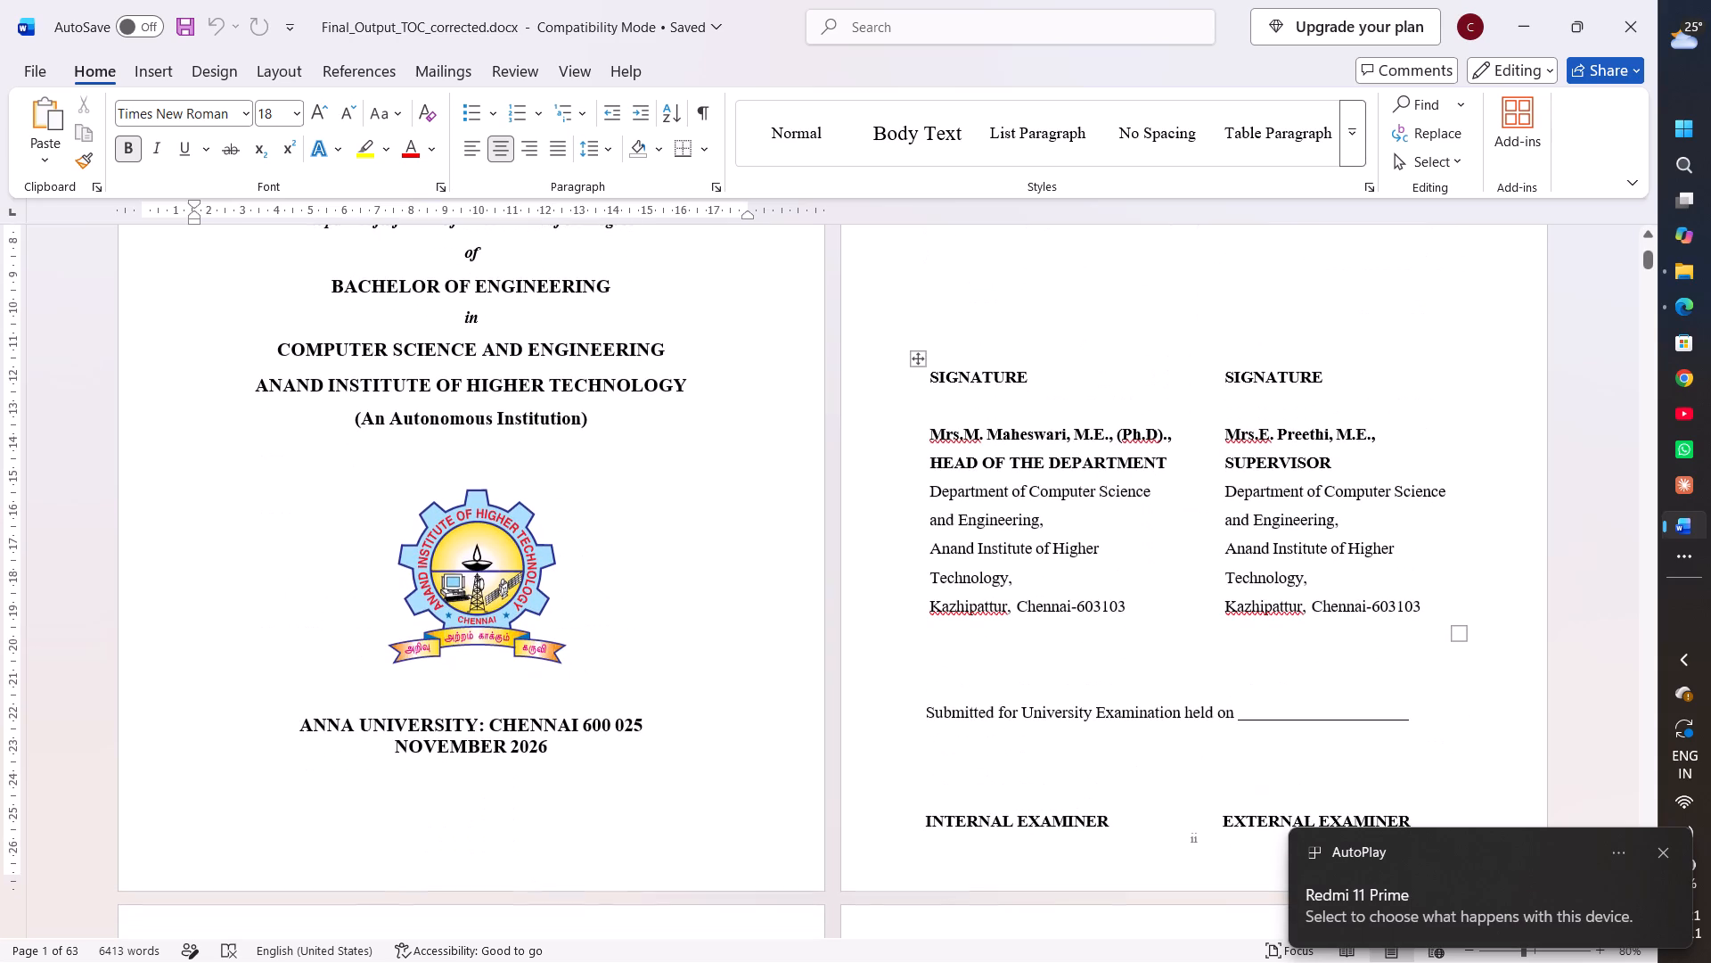
scroll(1020, 525, down, 2)
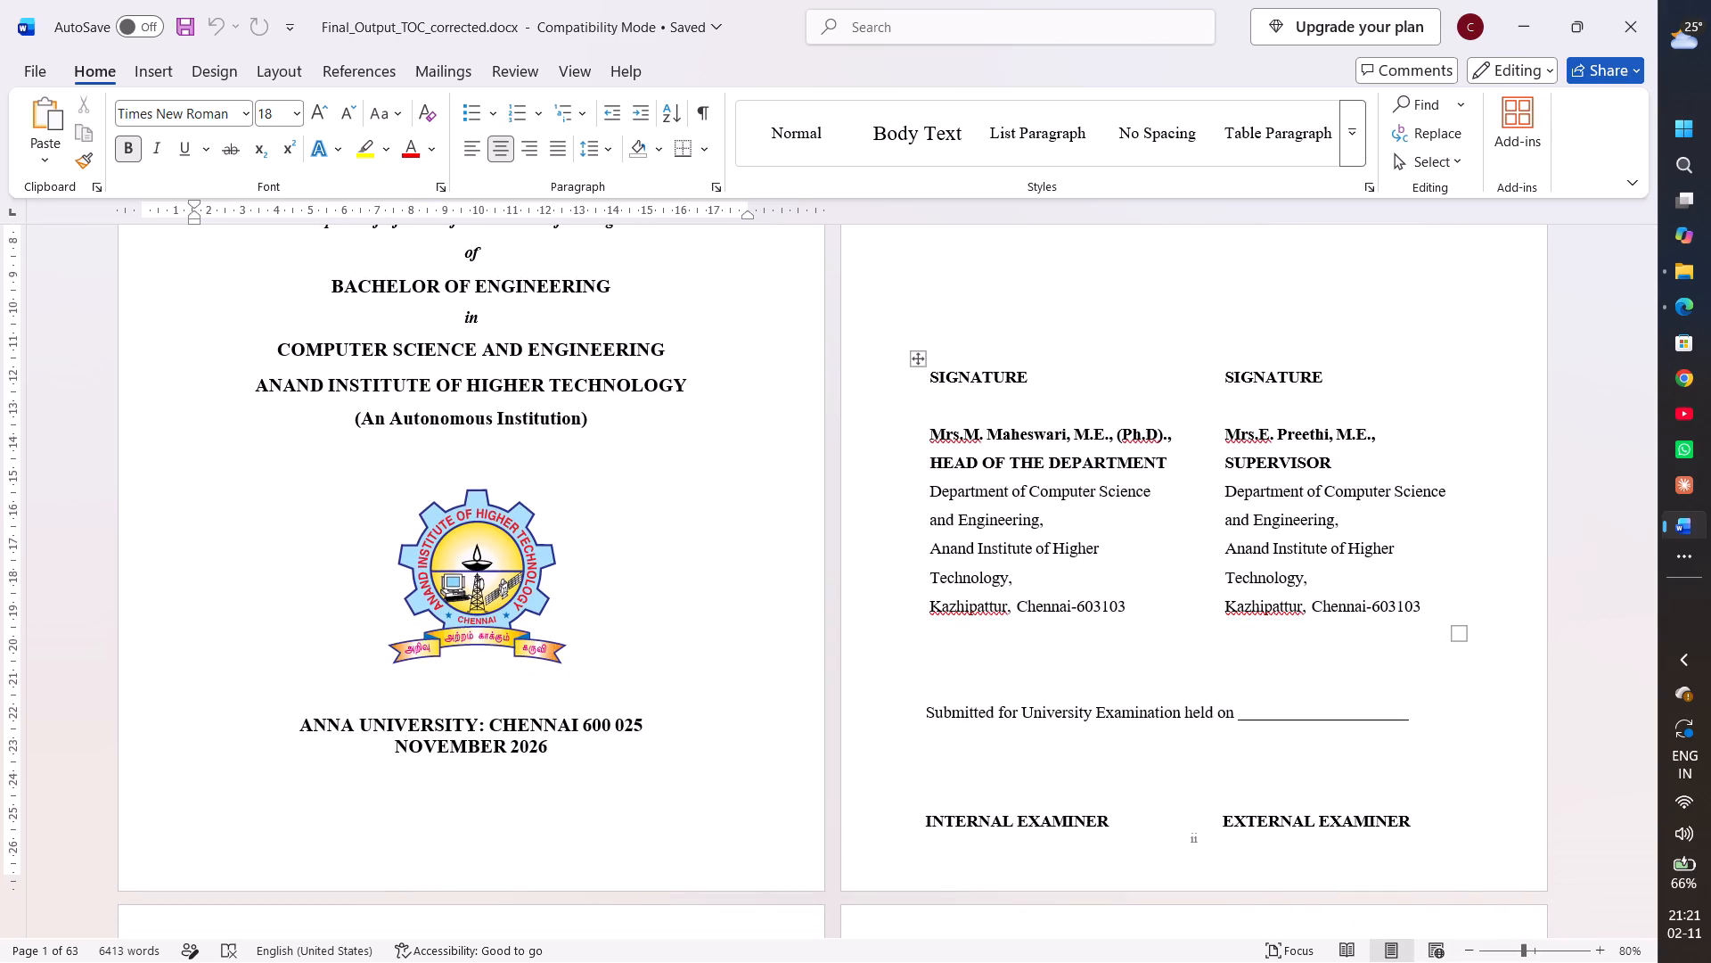
scroll(1020, 525, down, 4)
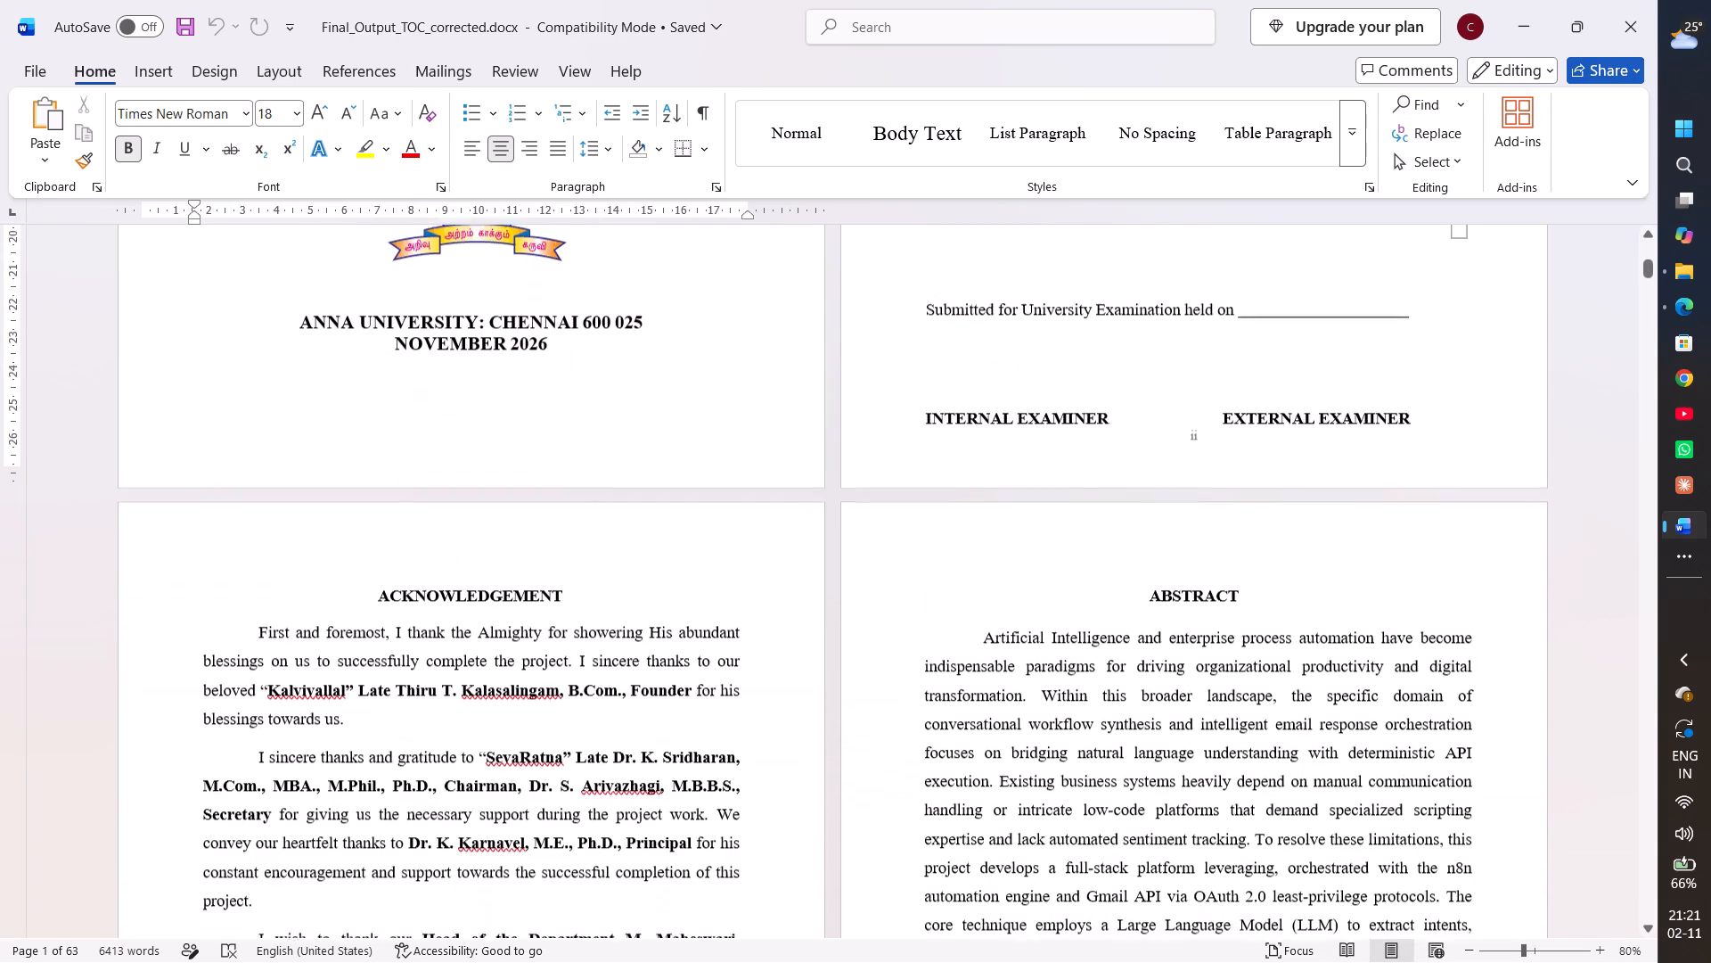
scroll(1020, 525, down, 7)
scroll(1020, 525, up, 1)
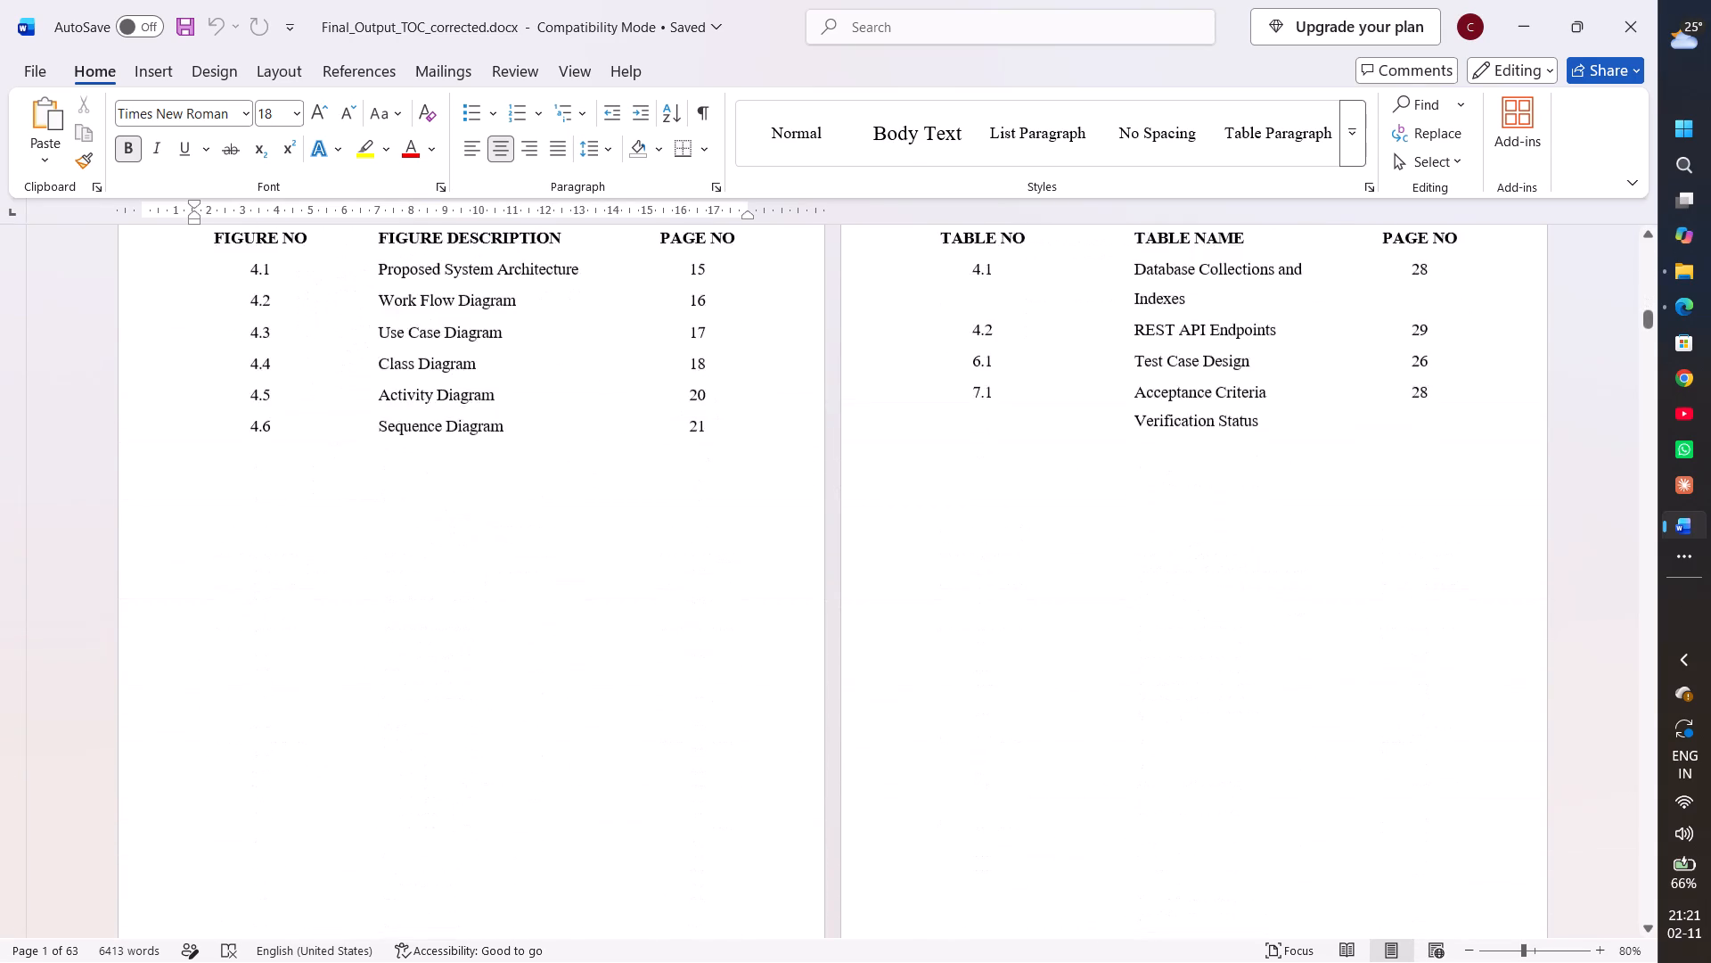
scroll(1020, 525, up, 2)
scroll(1020, 525, right, 1)
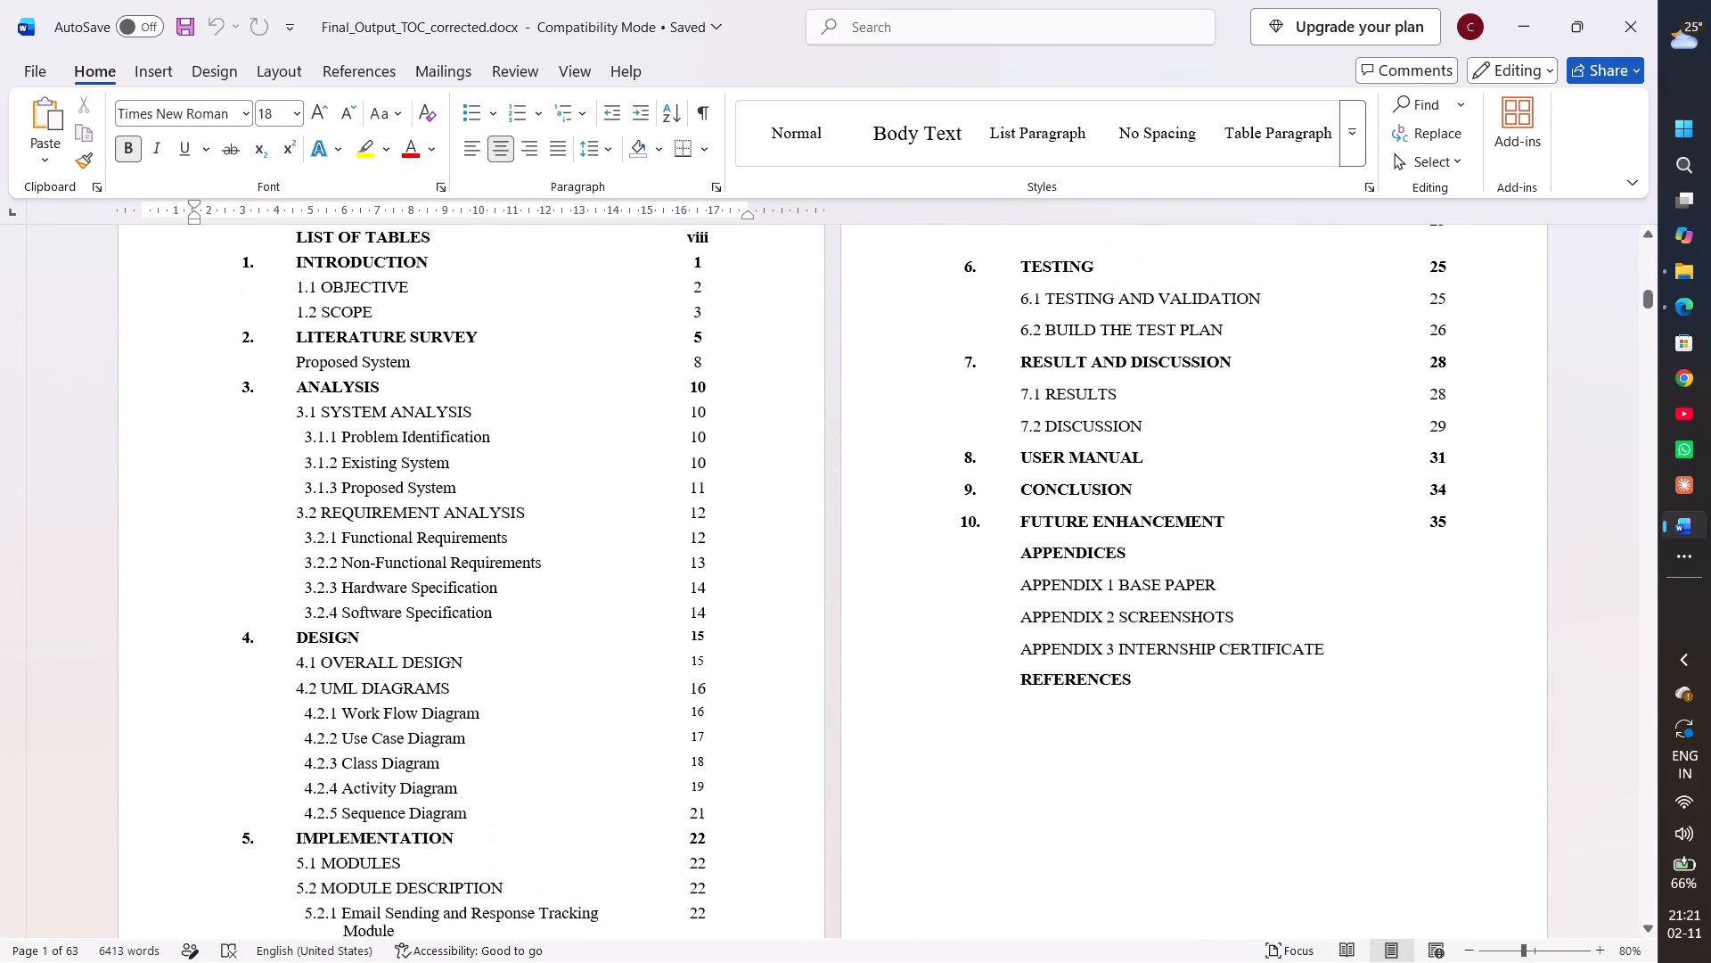
scroll(1020, 525, right, 1)
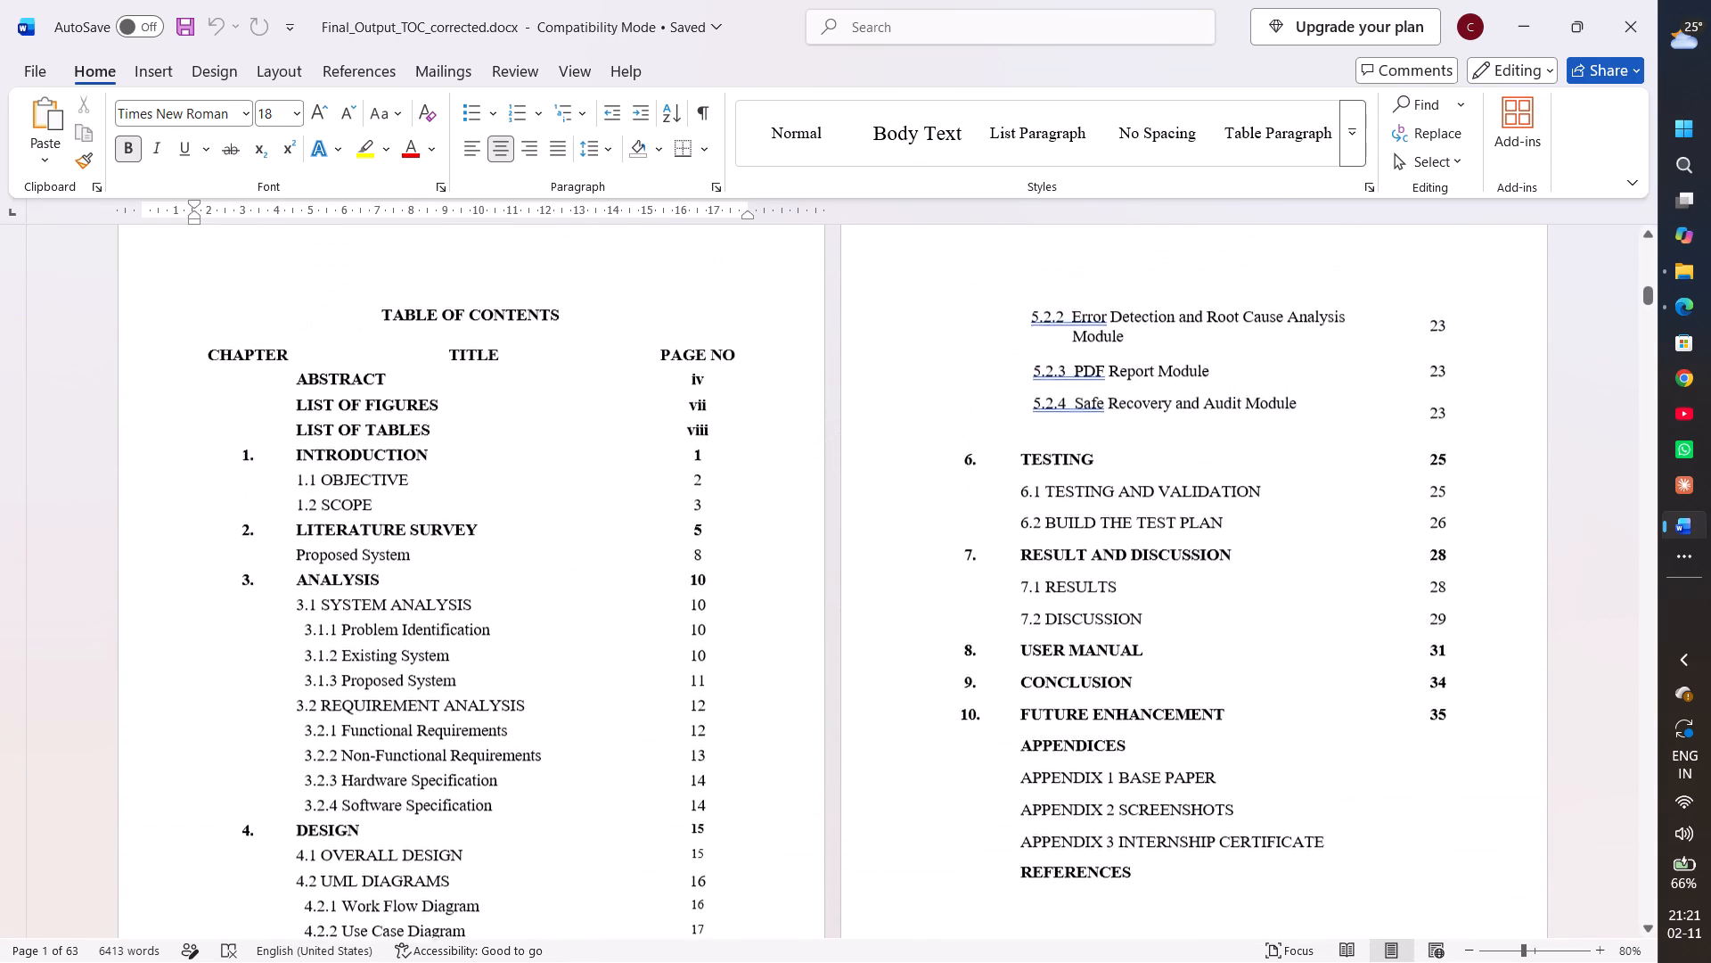
scroll(1020, 525, right, 1)
scroll(1059, 435, down, 1)
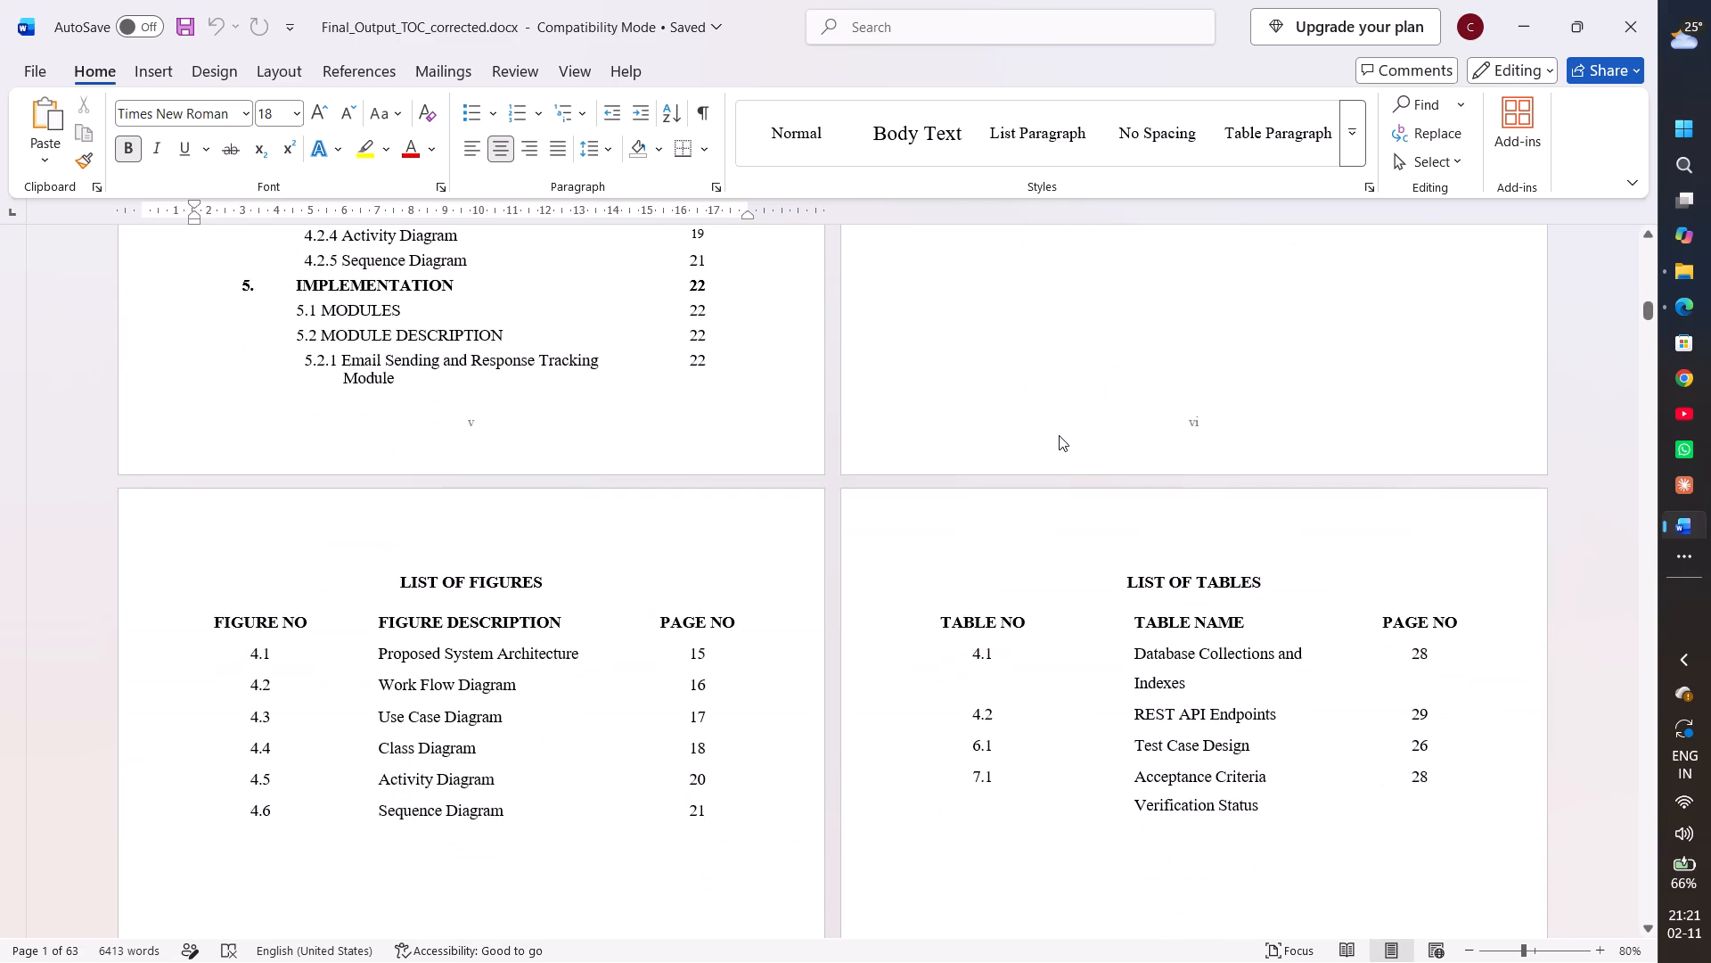
scroll(1059, 435, up, 1)
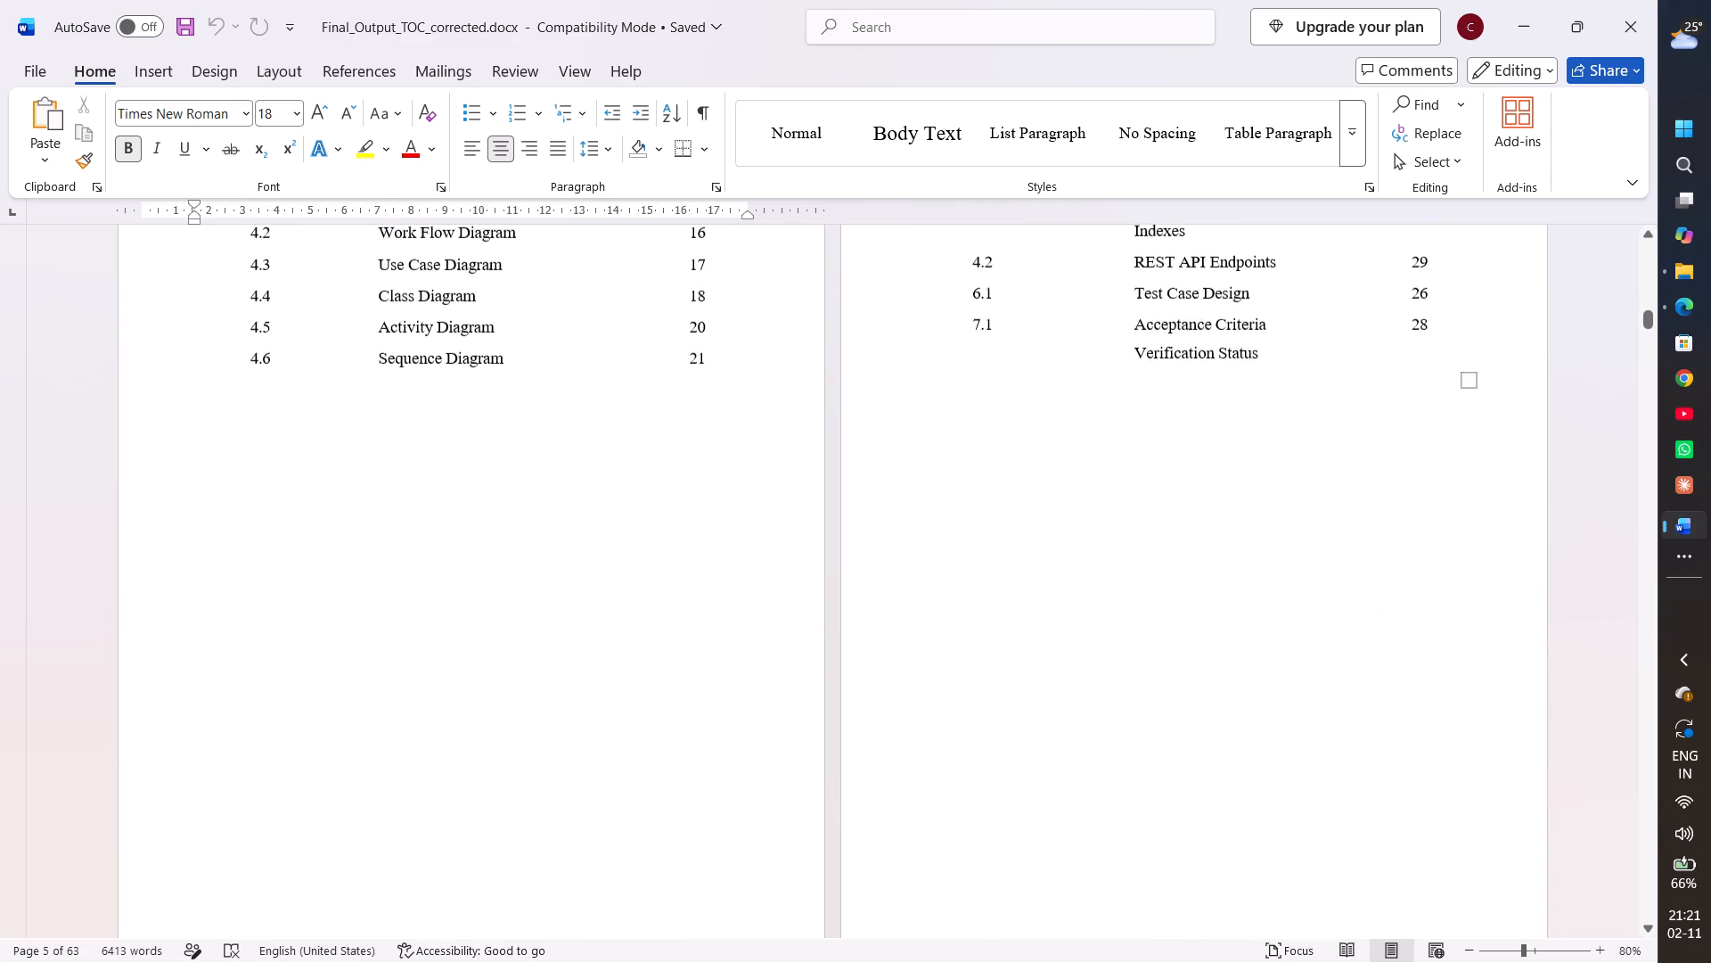
scroll(1059, 435, up, 4)
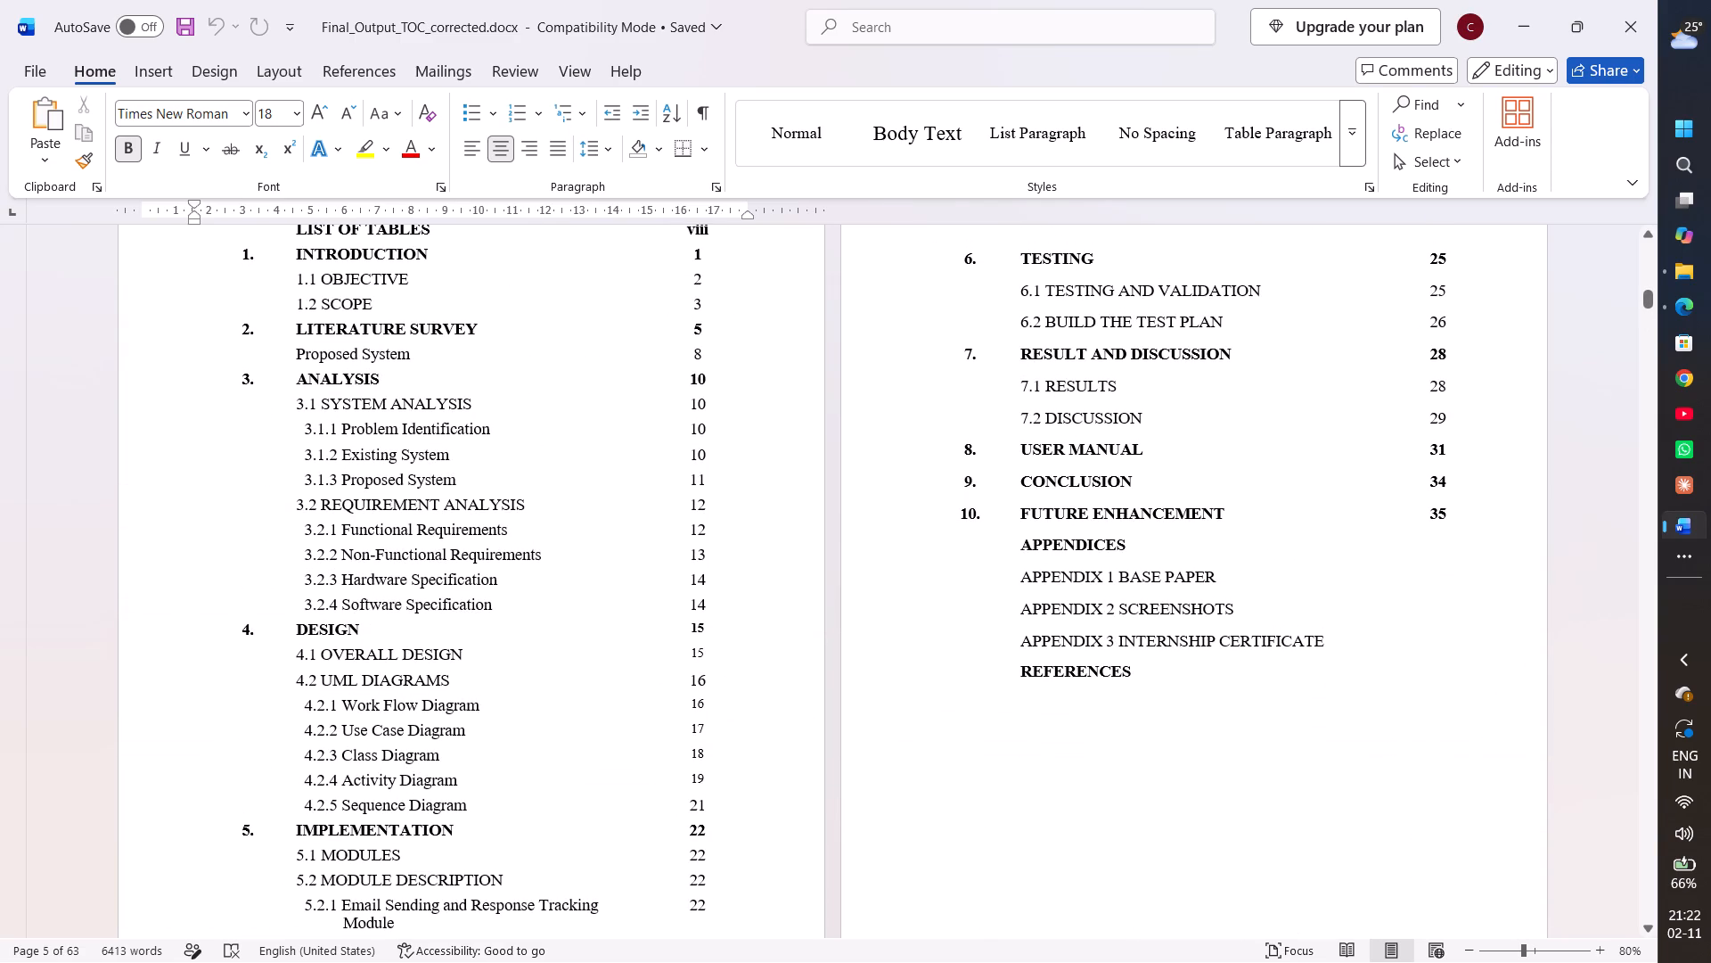
scroll(1059, 435, up, 1)
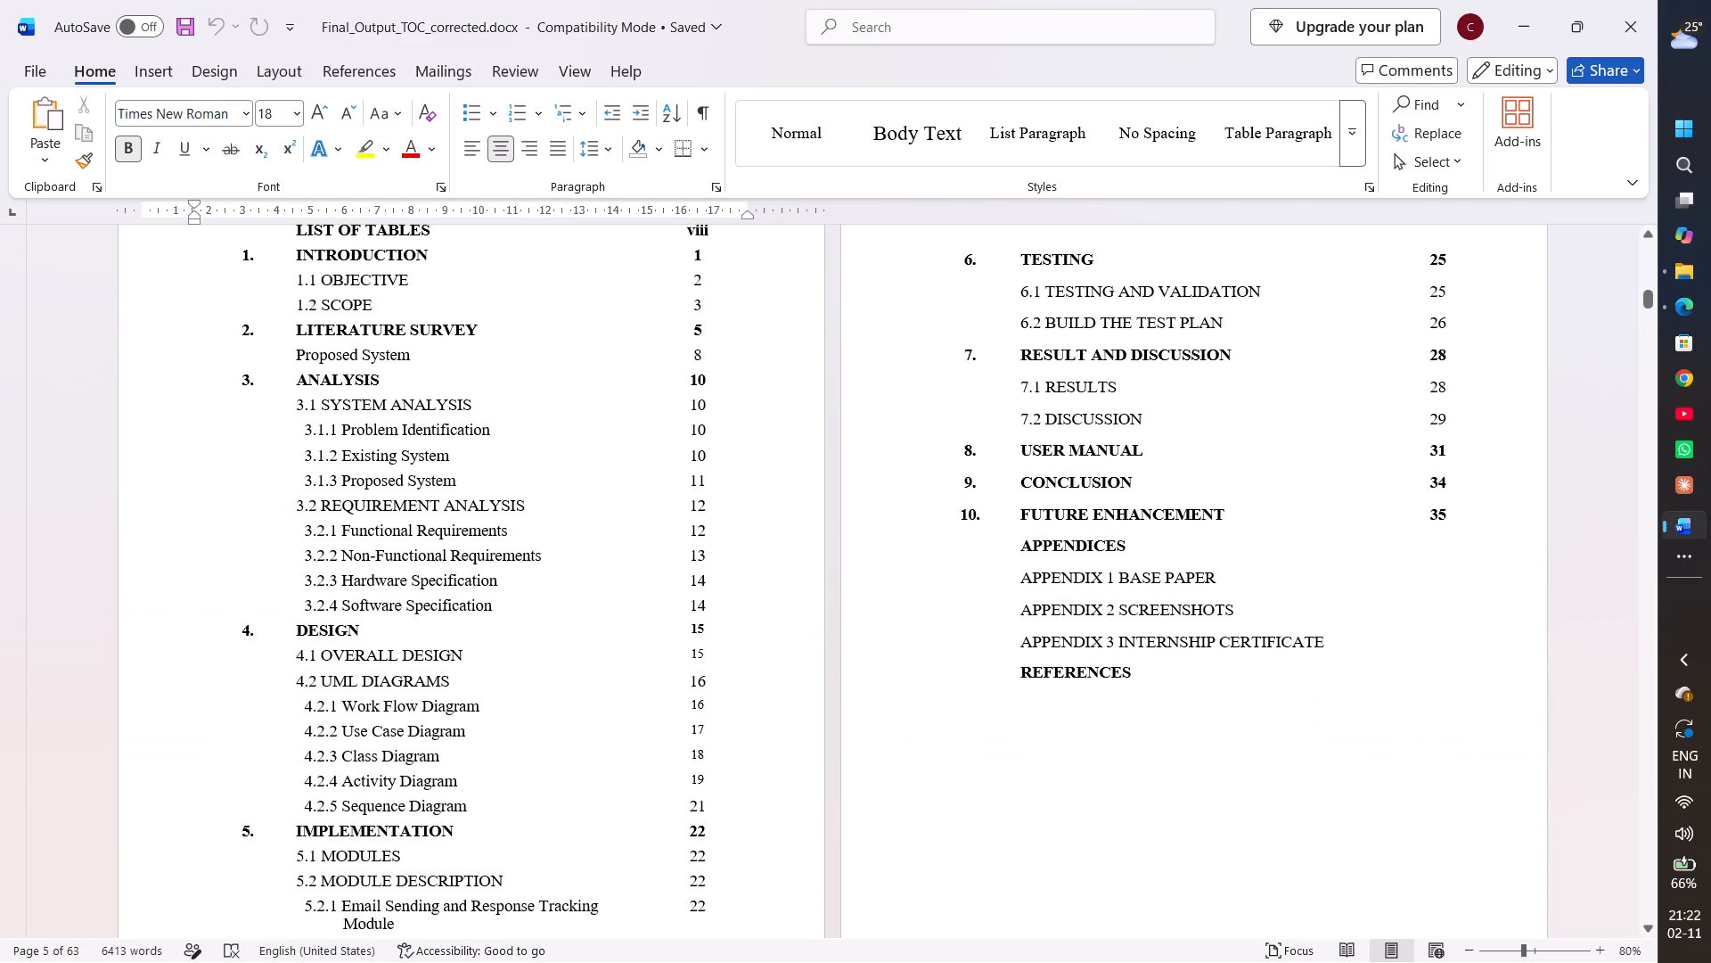
click(1330, 635)
key(shift+Return)
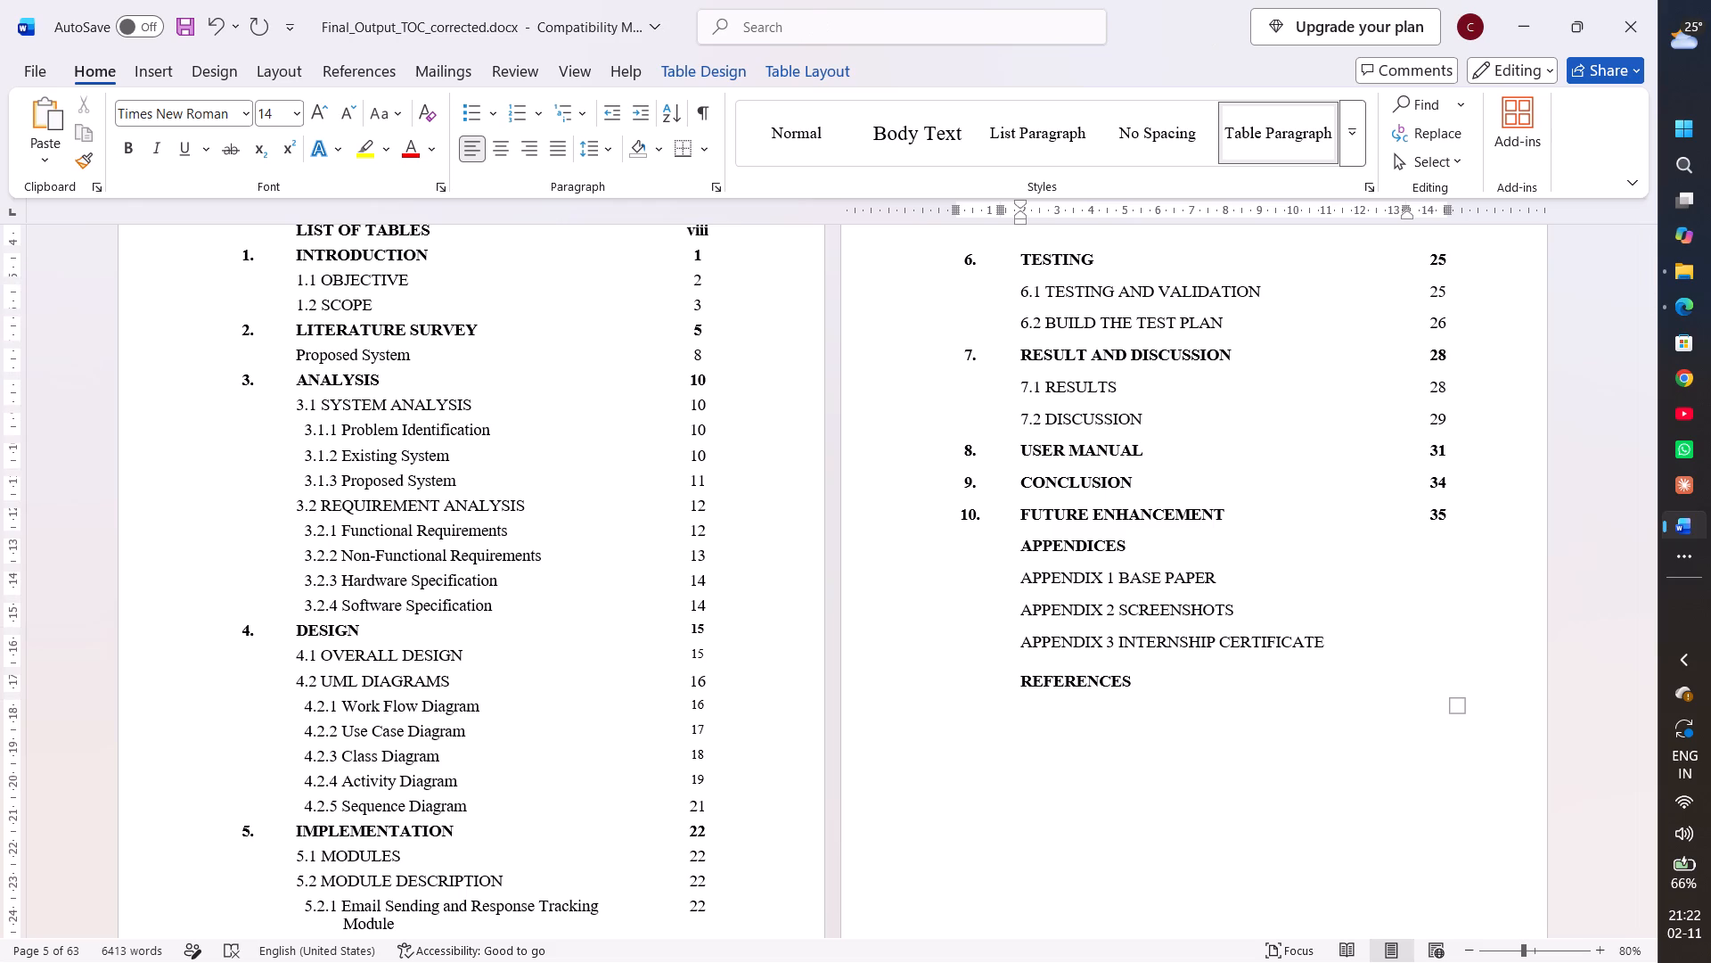
key(shift+Return)
text(APP)
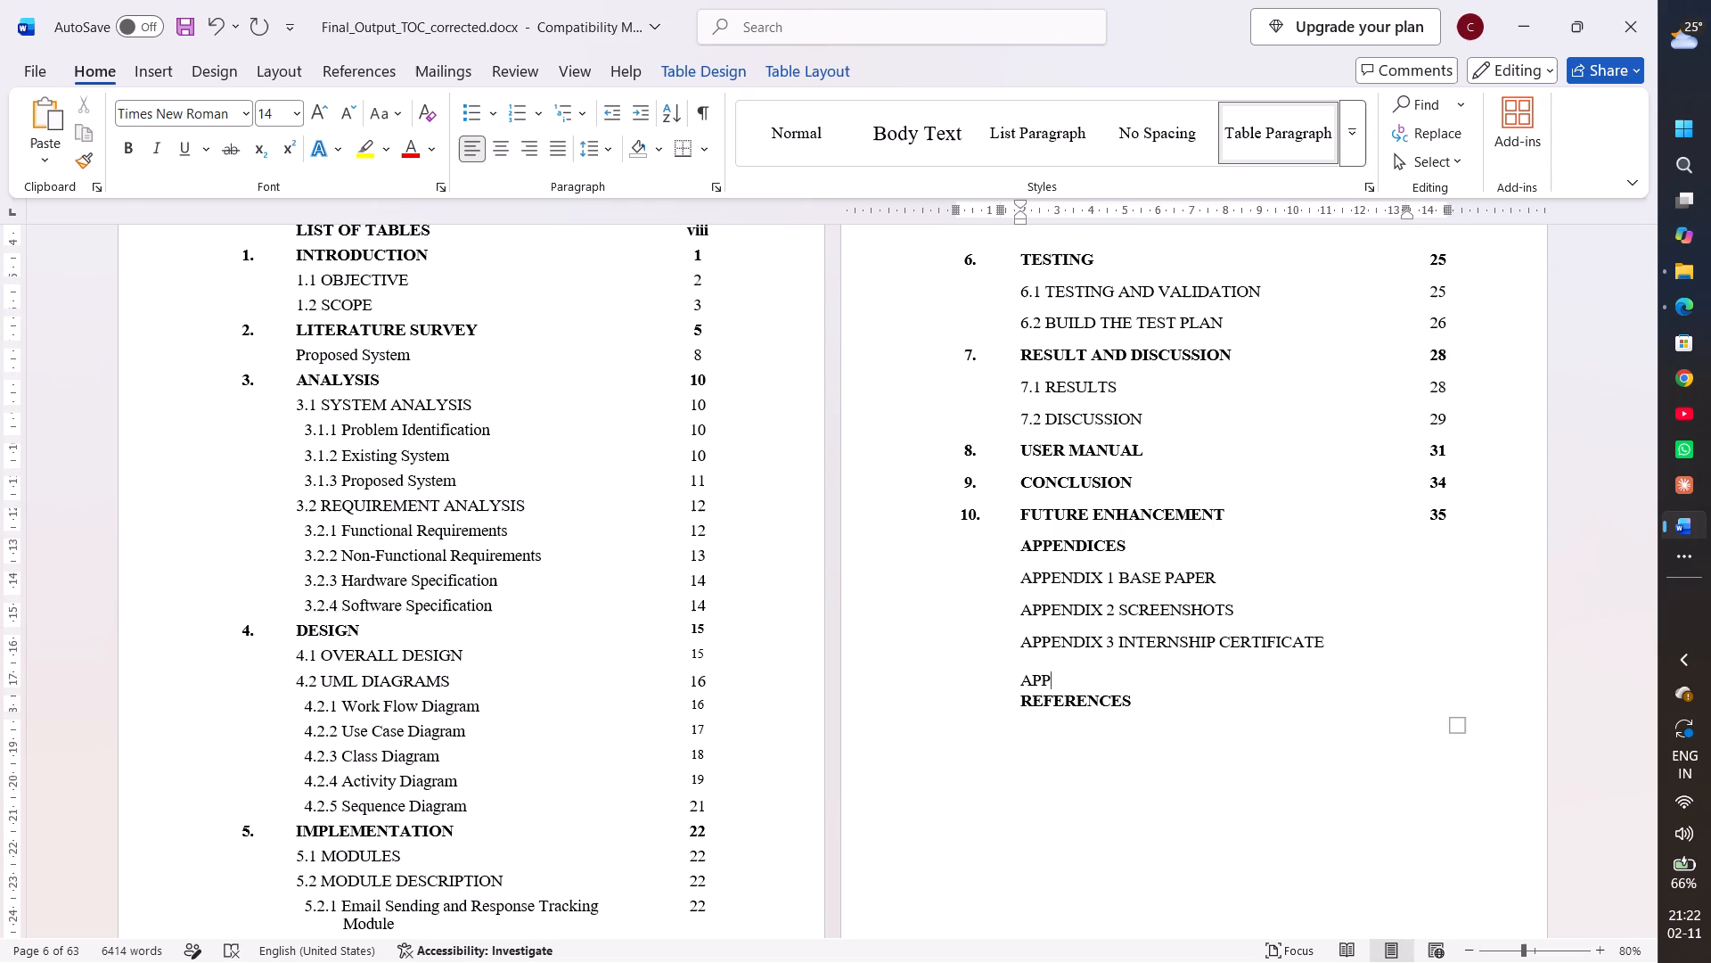
key(e)
text(NDIX)
key(space)
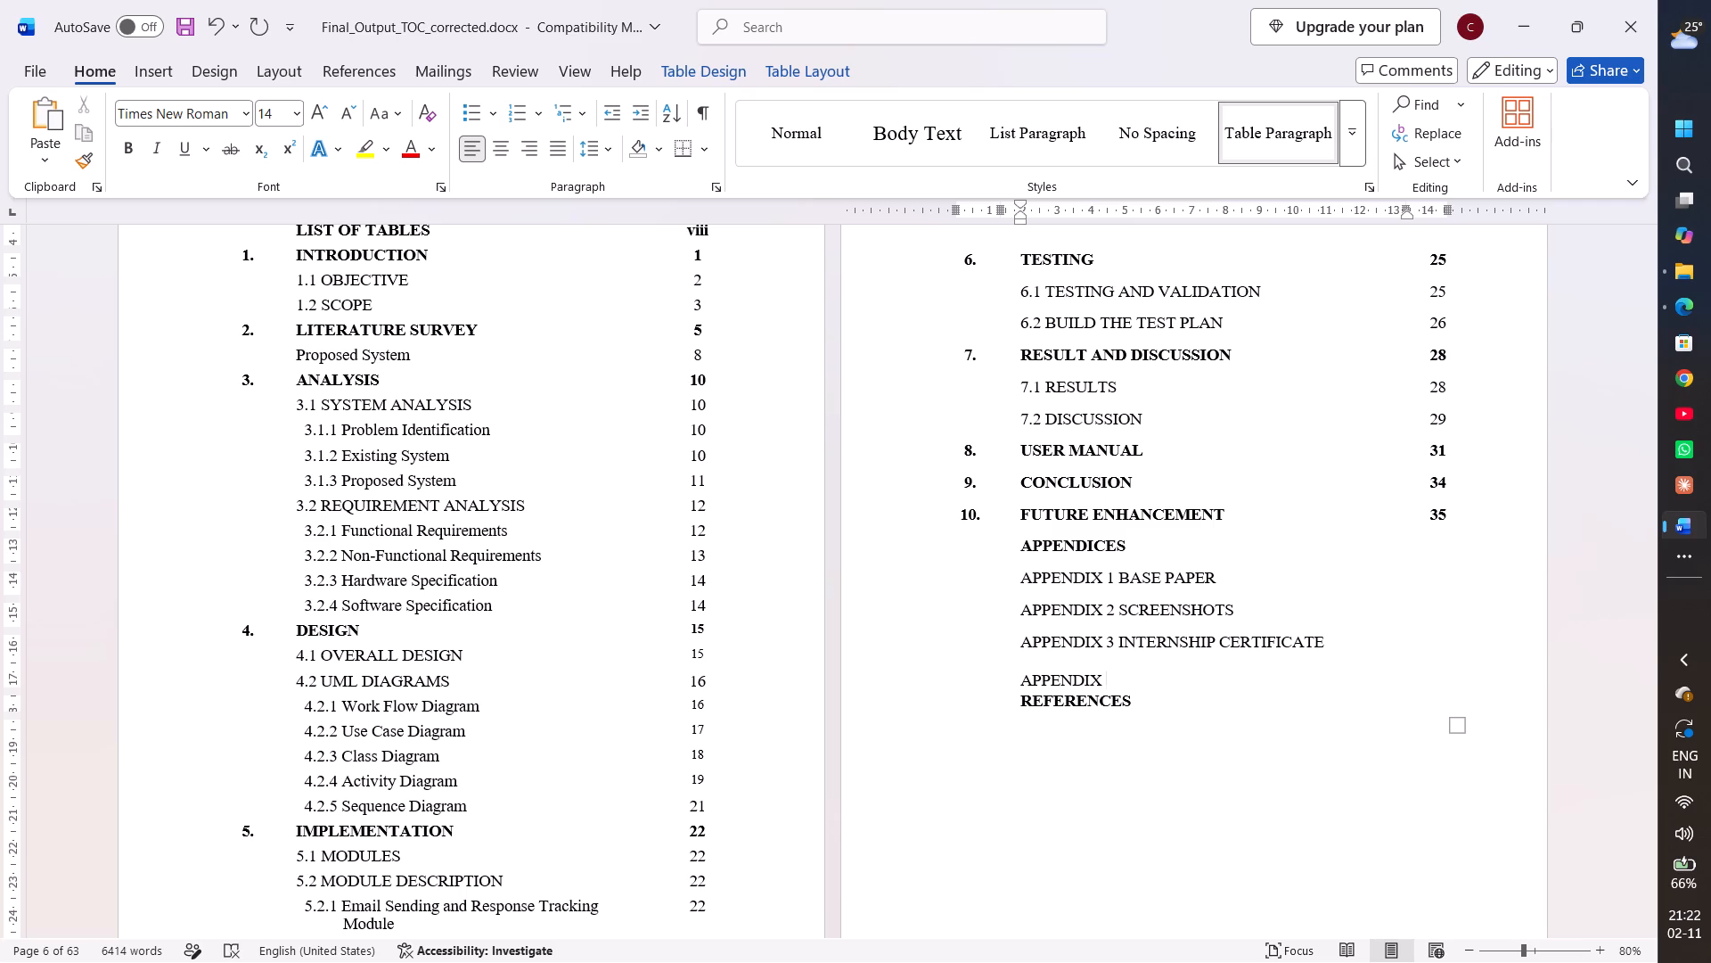
text(4)
key(space)
text(CONFERENCE)
key(space)
text(PAP)
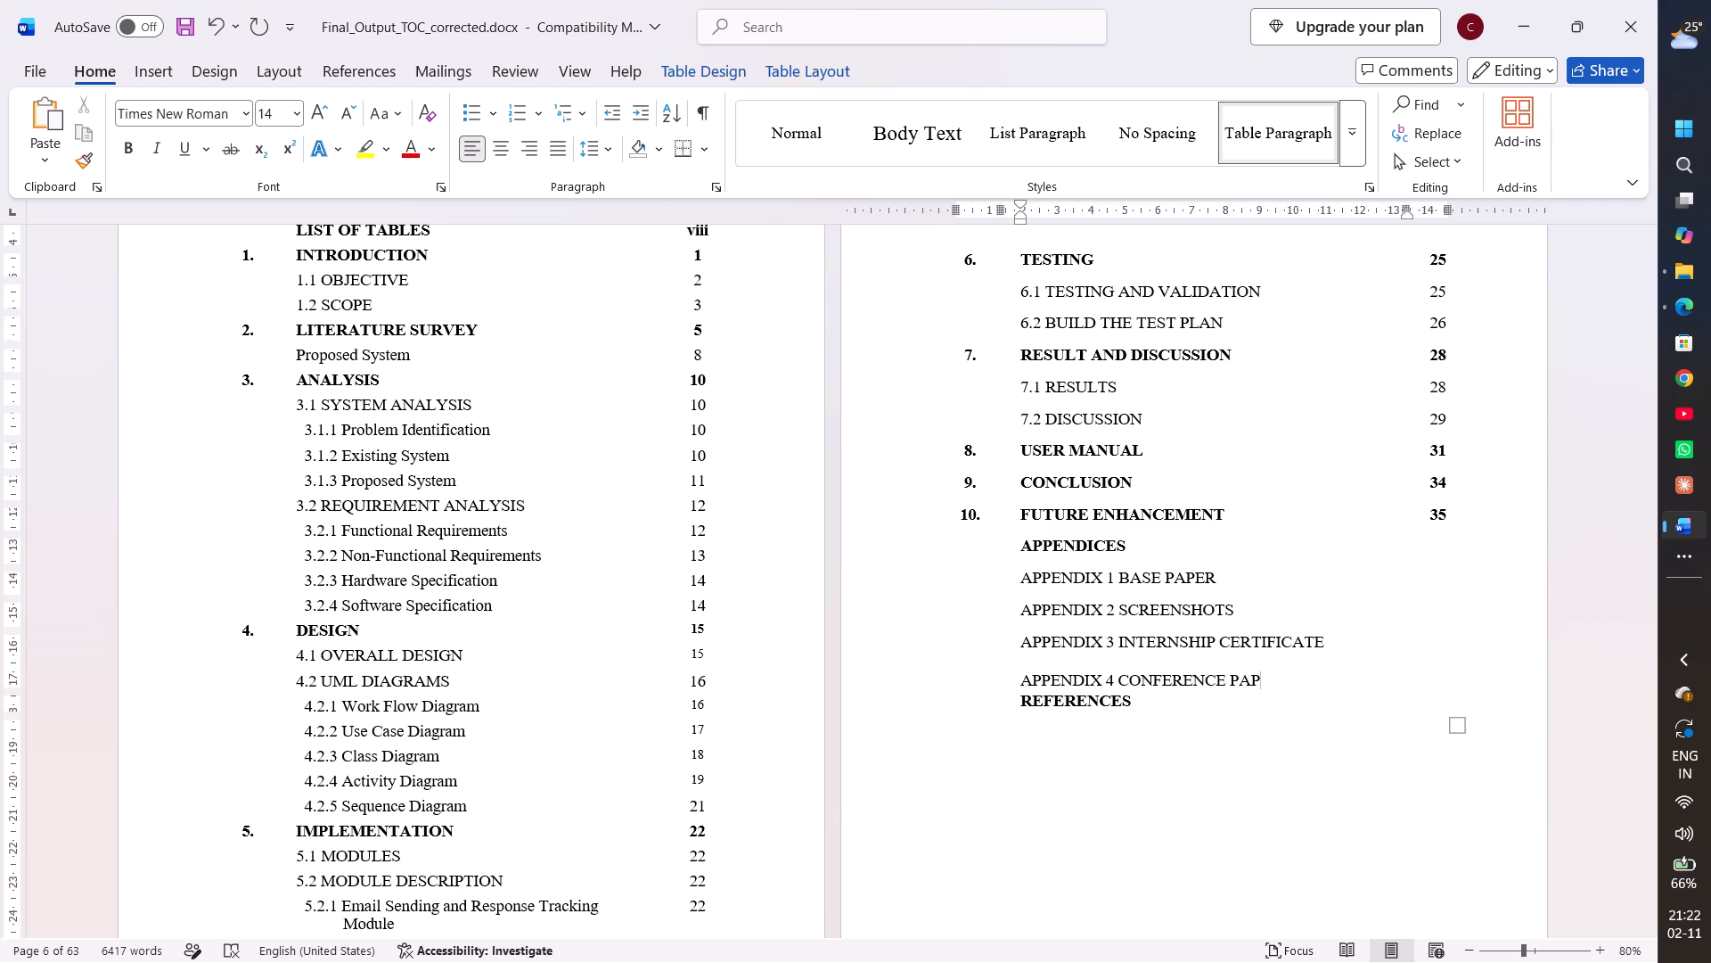
text(ER)
key(ctrl+s)
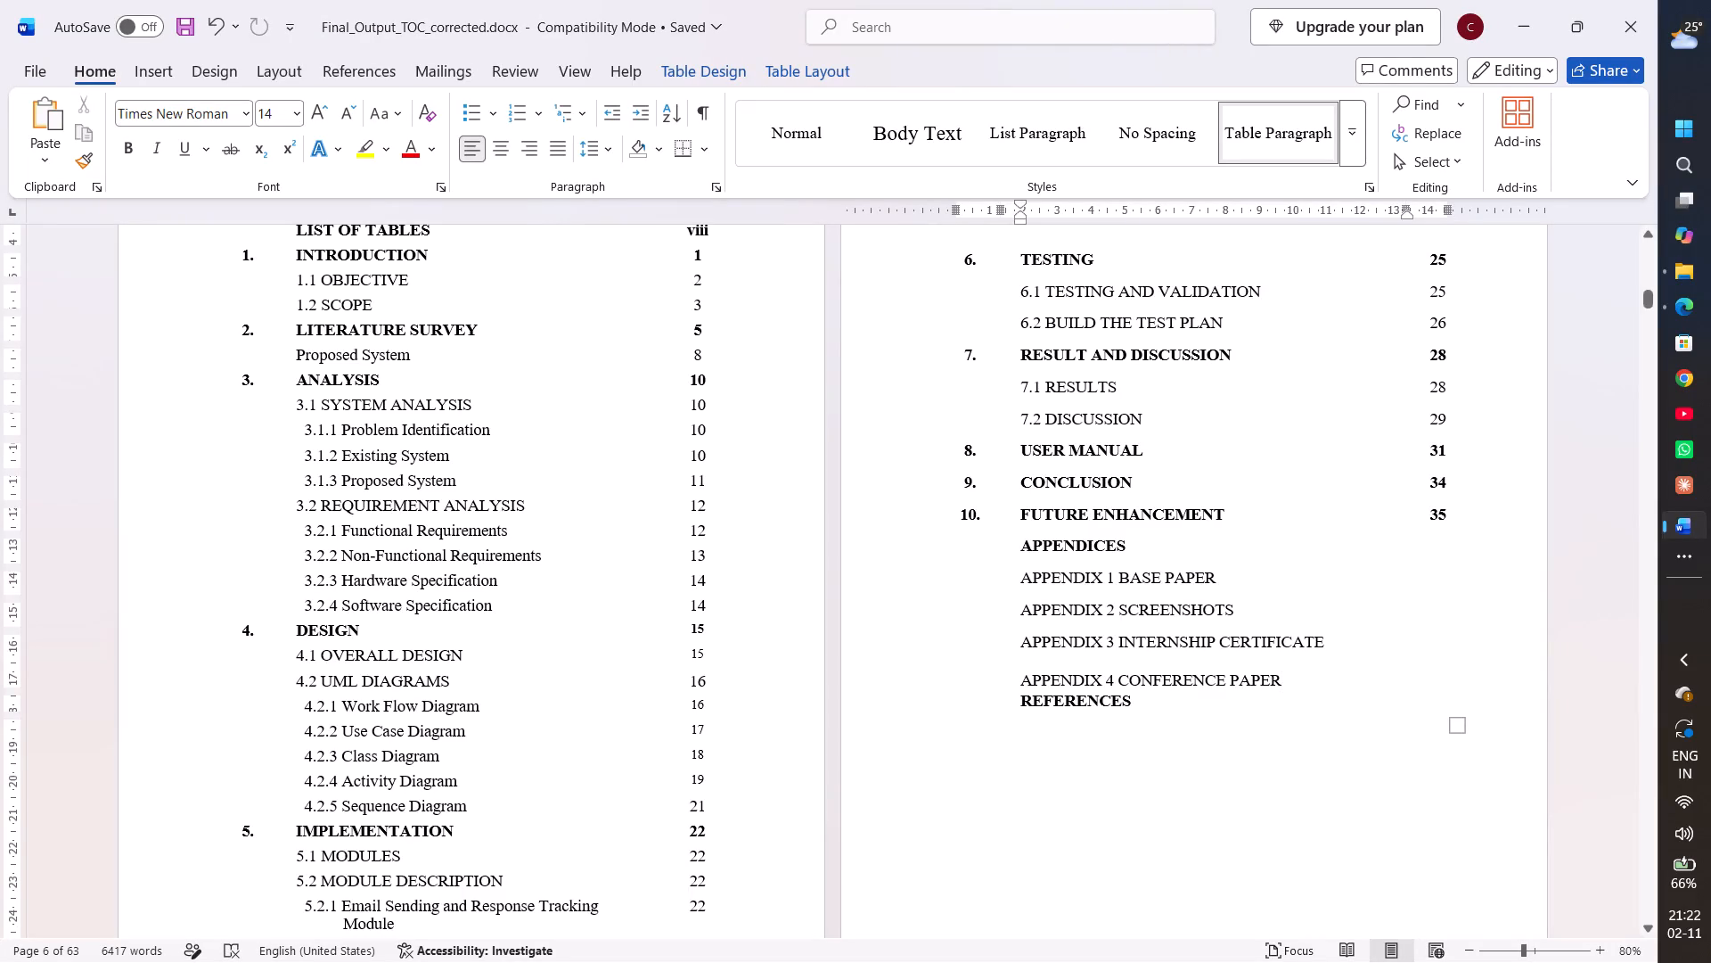
Insert a line break after the APPENDIX 4 entry to space it from REFERENCES, and save the document.
key(shift+Return)
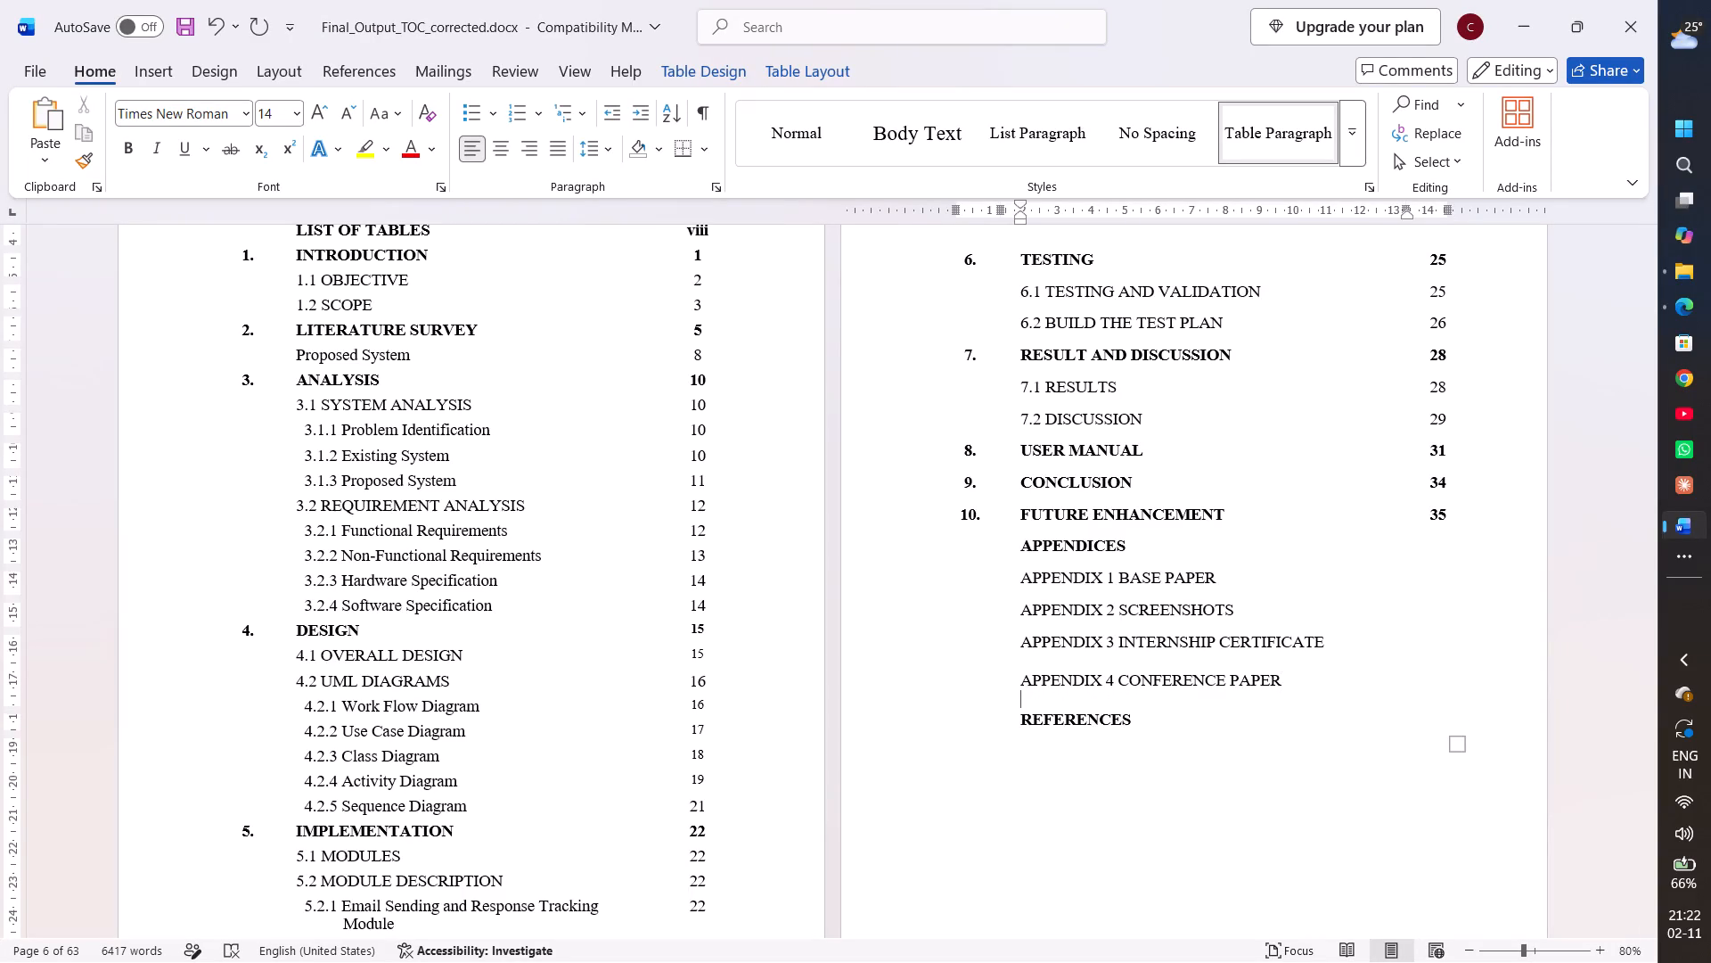
key(ctrl+s)
Look through the report from the lists of figures and tables through the literature survey and analysis chapters, checking the layout.
scroll(1377, 695, down, 3)
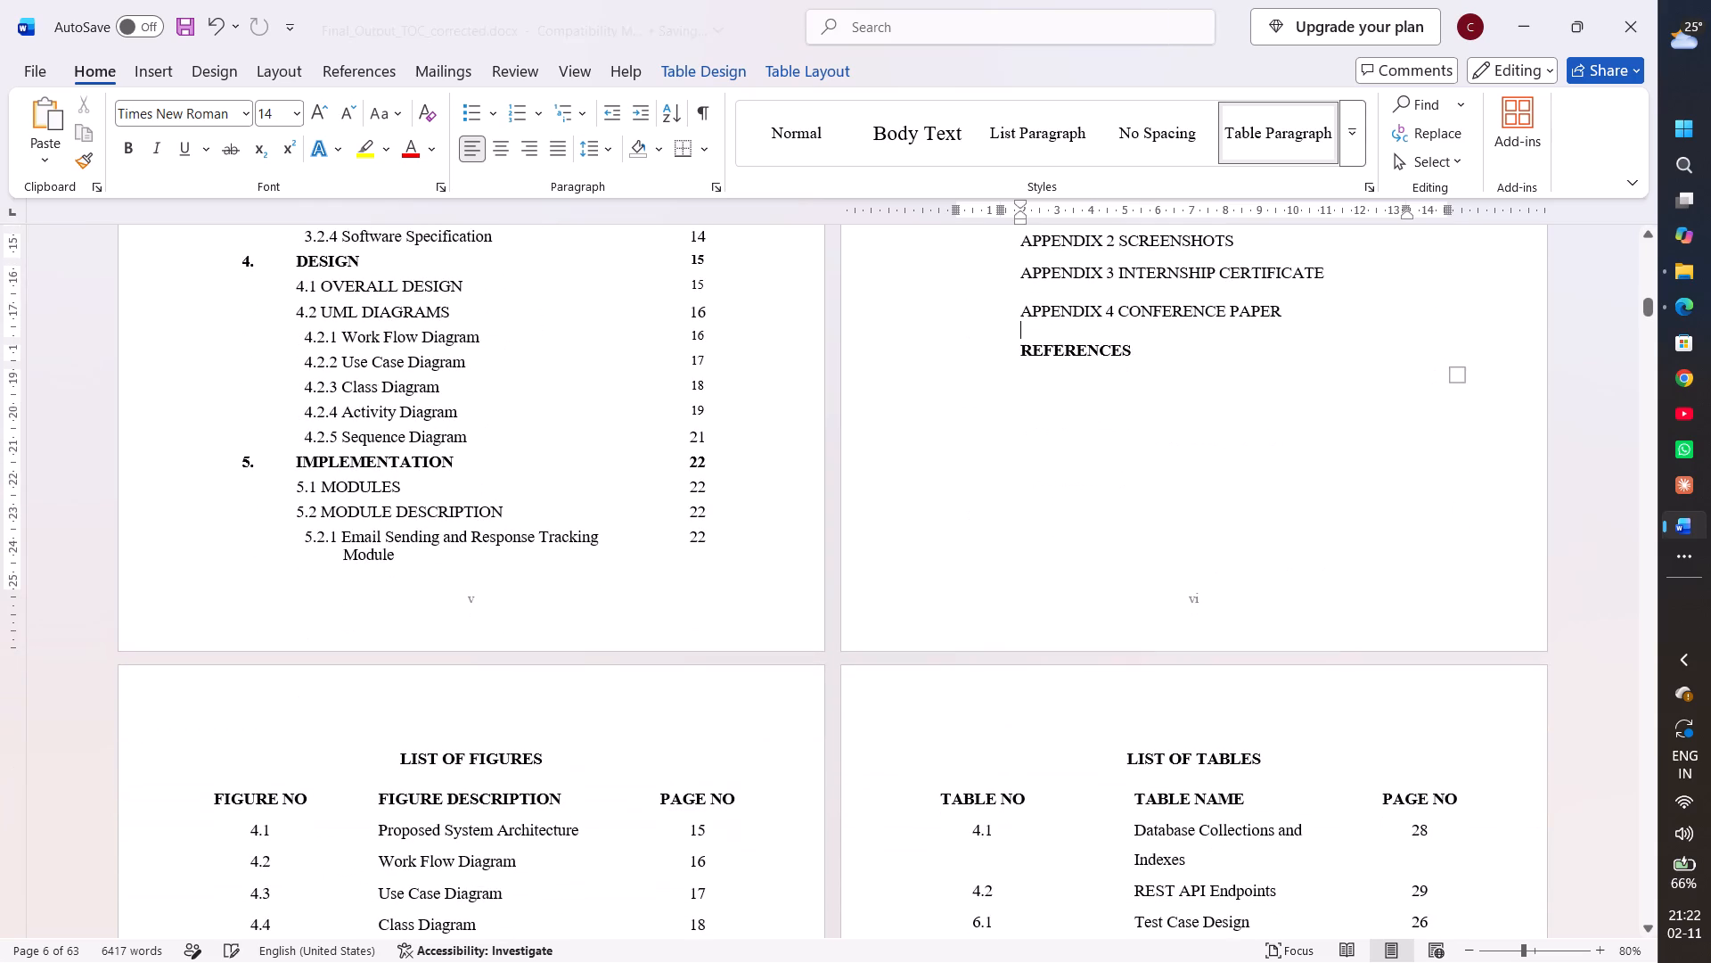
scroll(1377, 695, down, 5)
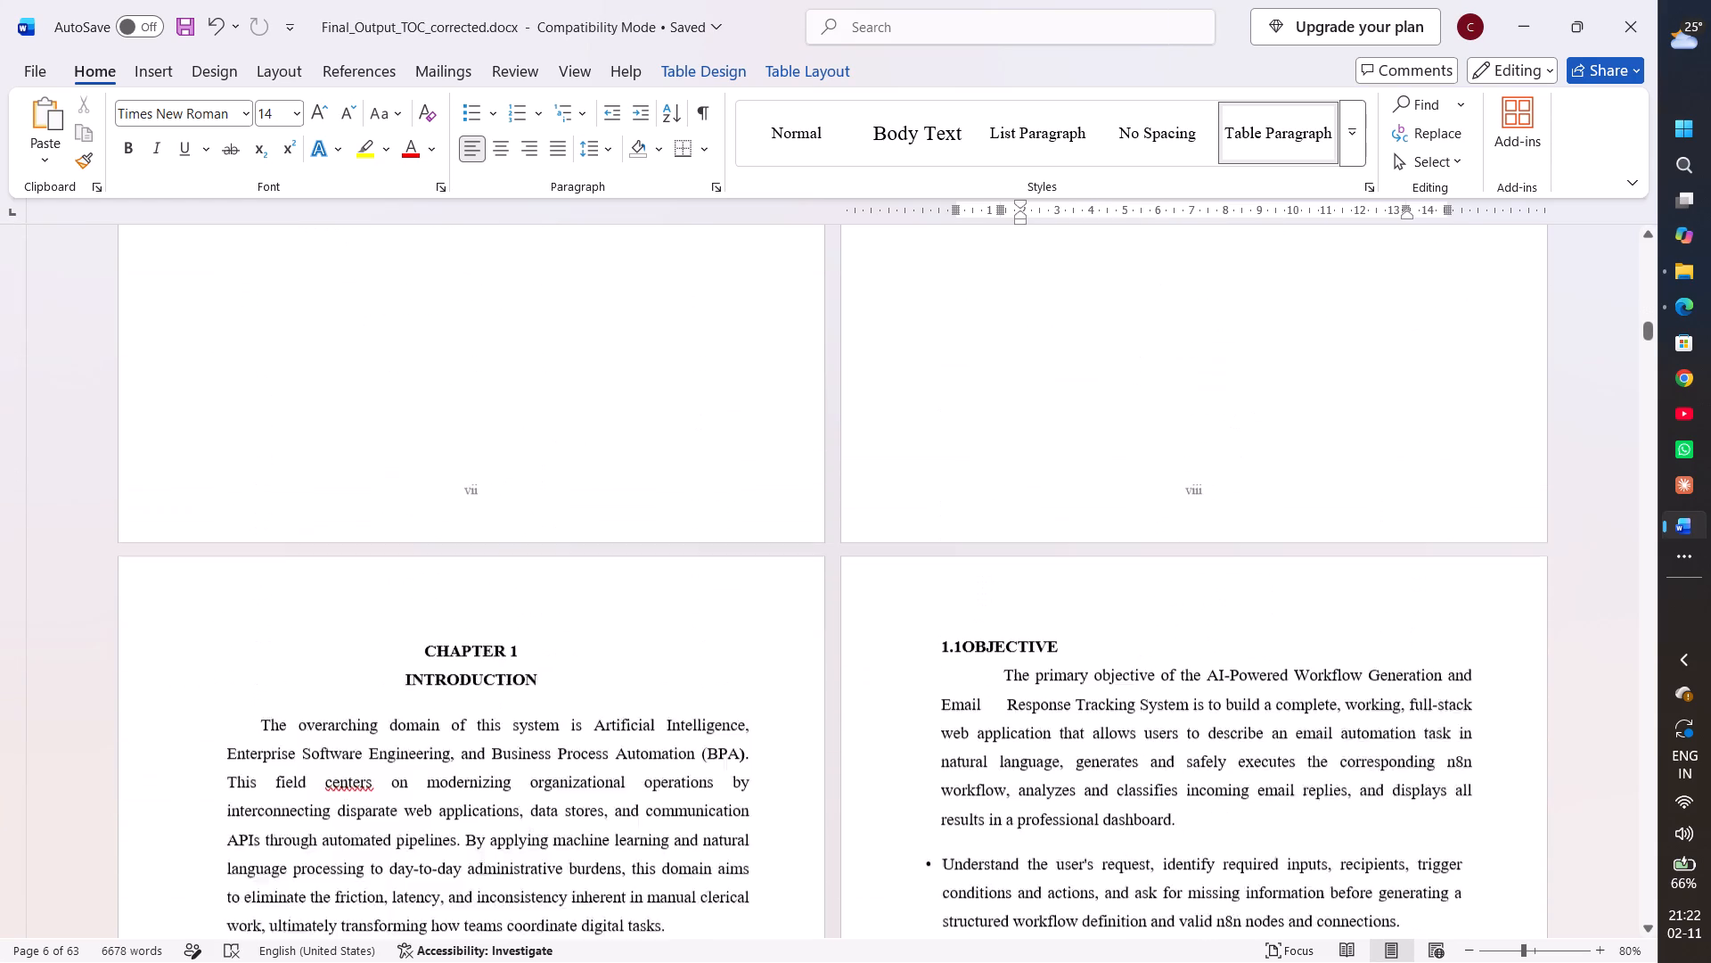
scroll(1377, 695, down, 4)
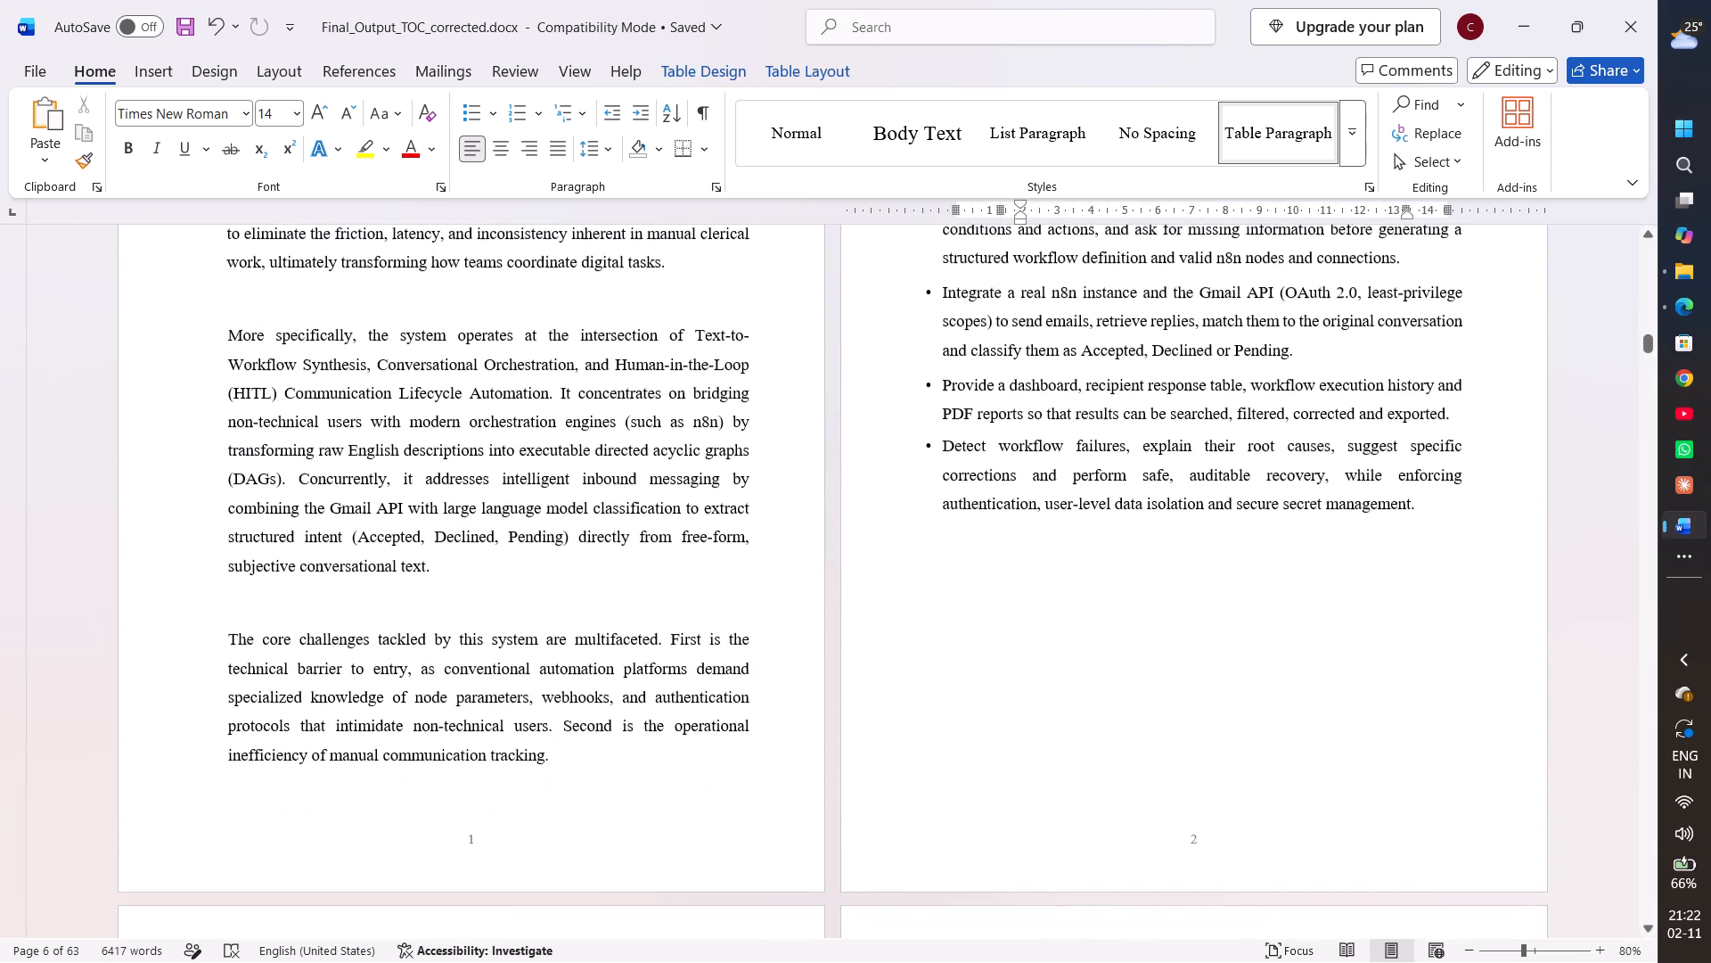
scroll(1377, 695, down, 3)
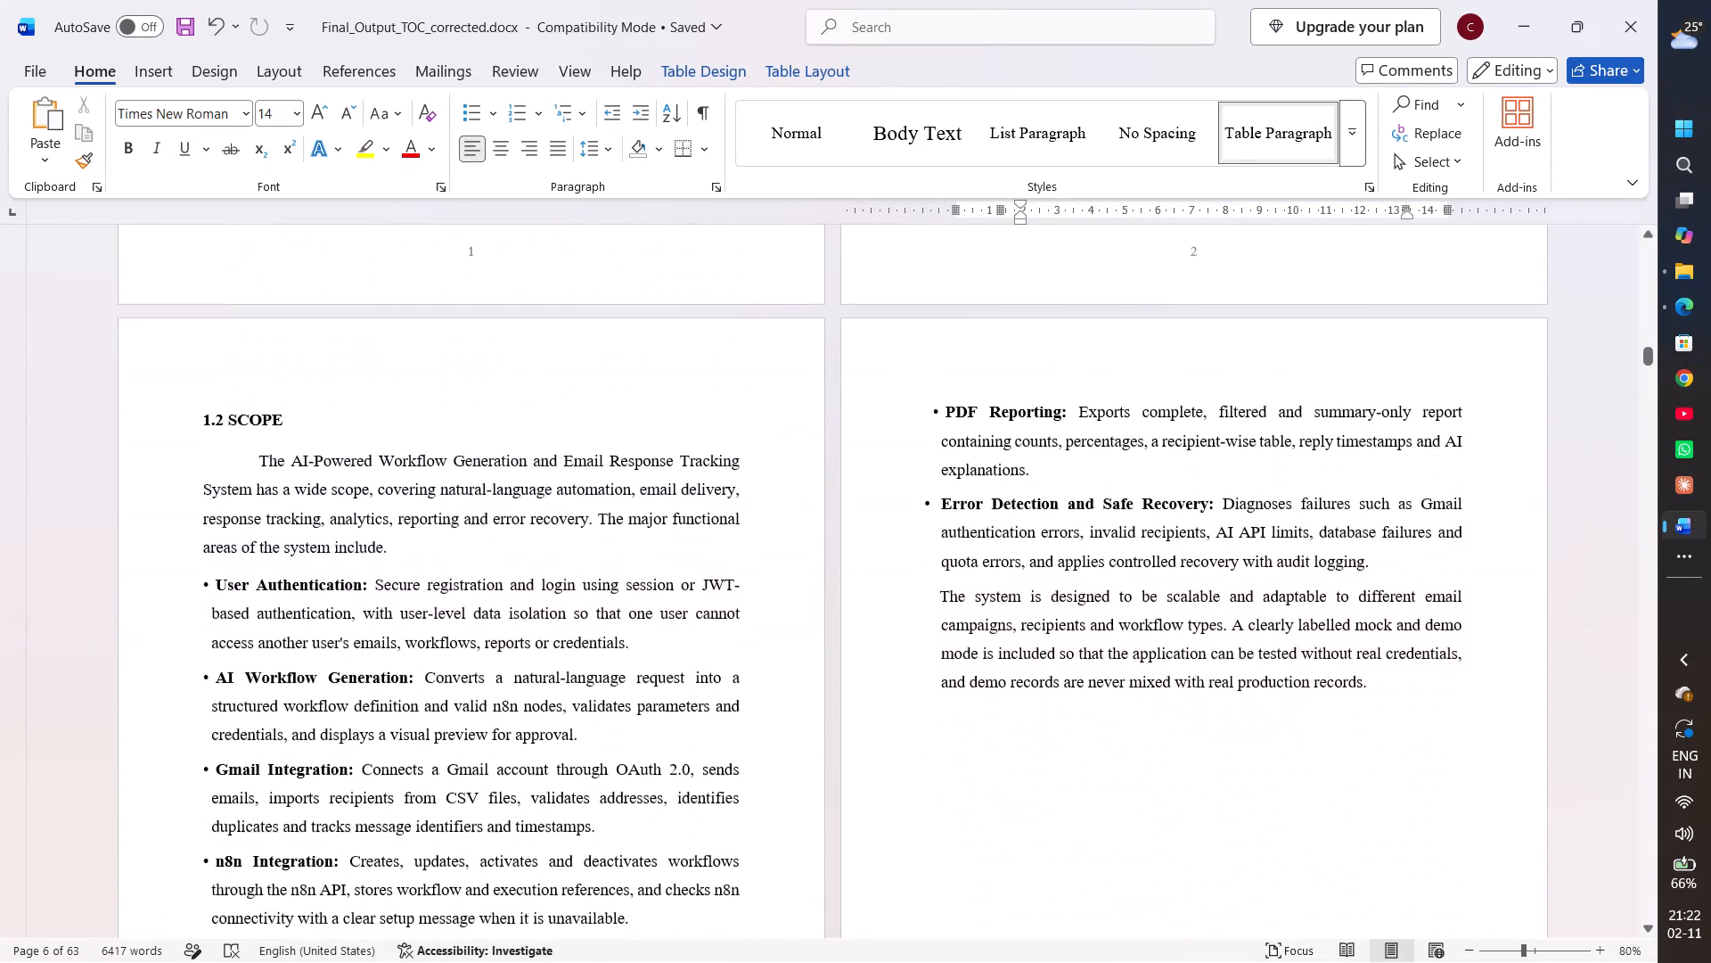
scroll(1377, 695, down, 7)
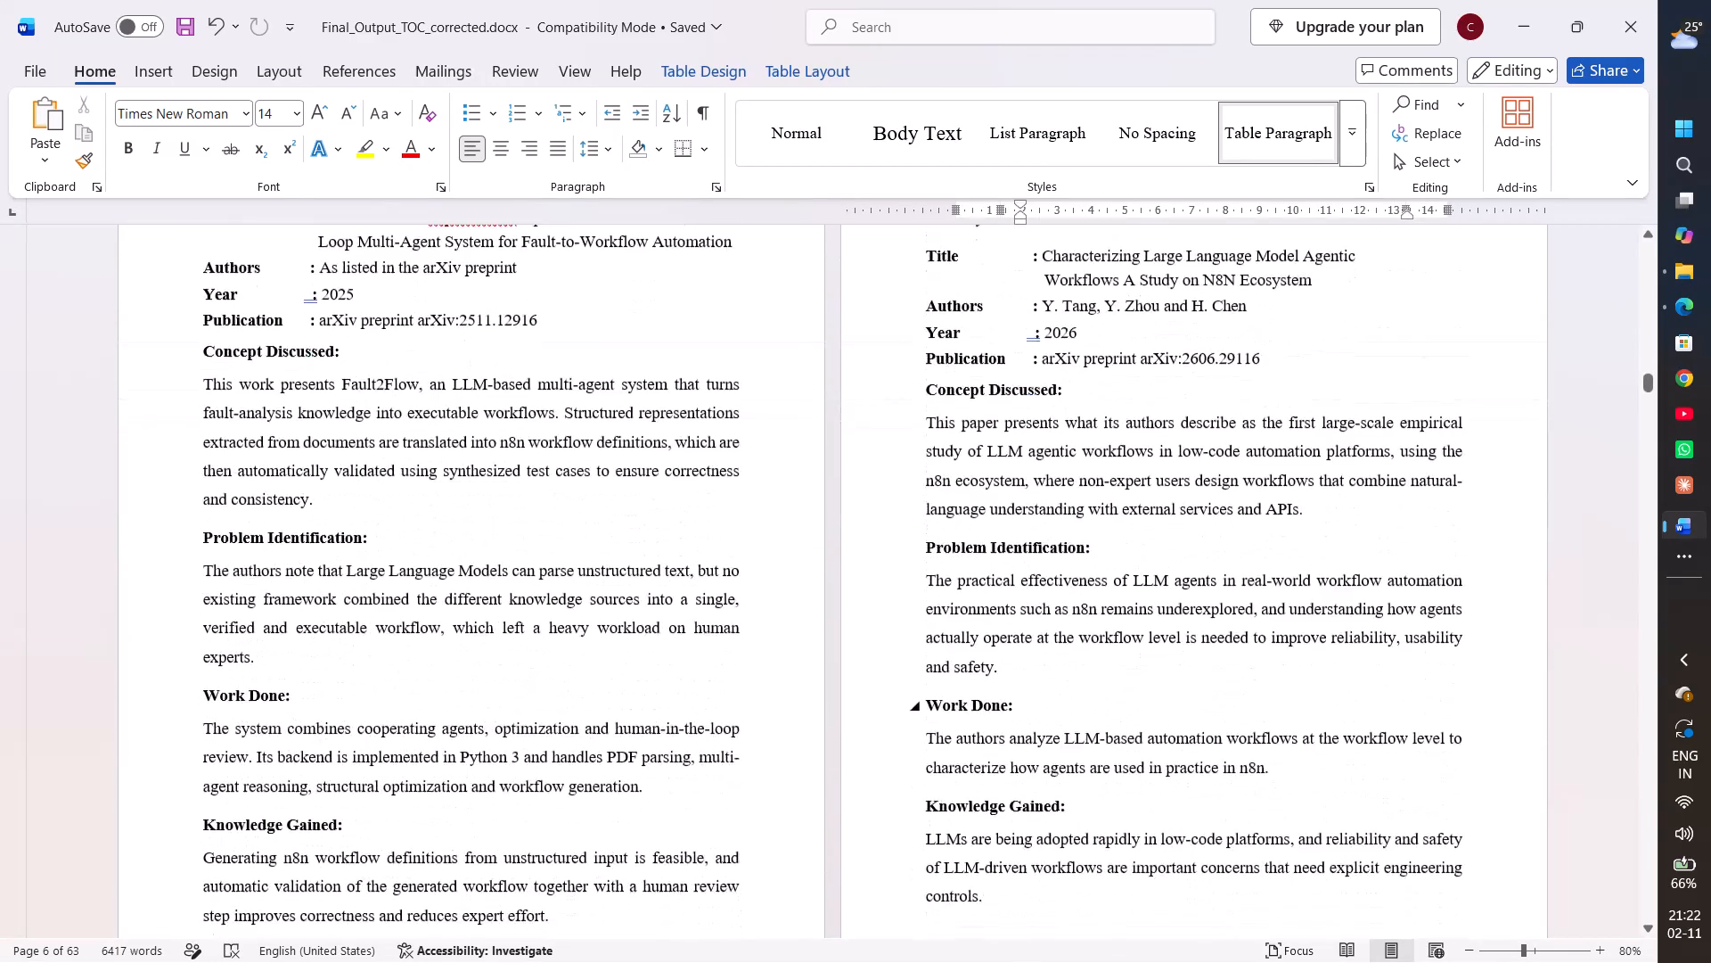
scroll(1377, 695, down, 4)
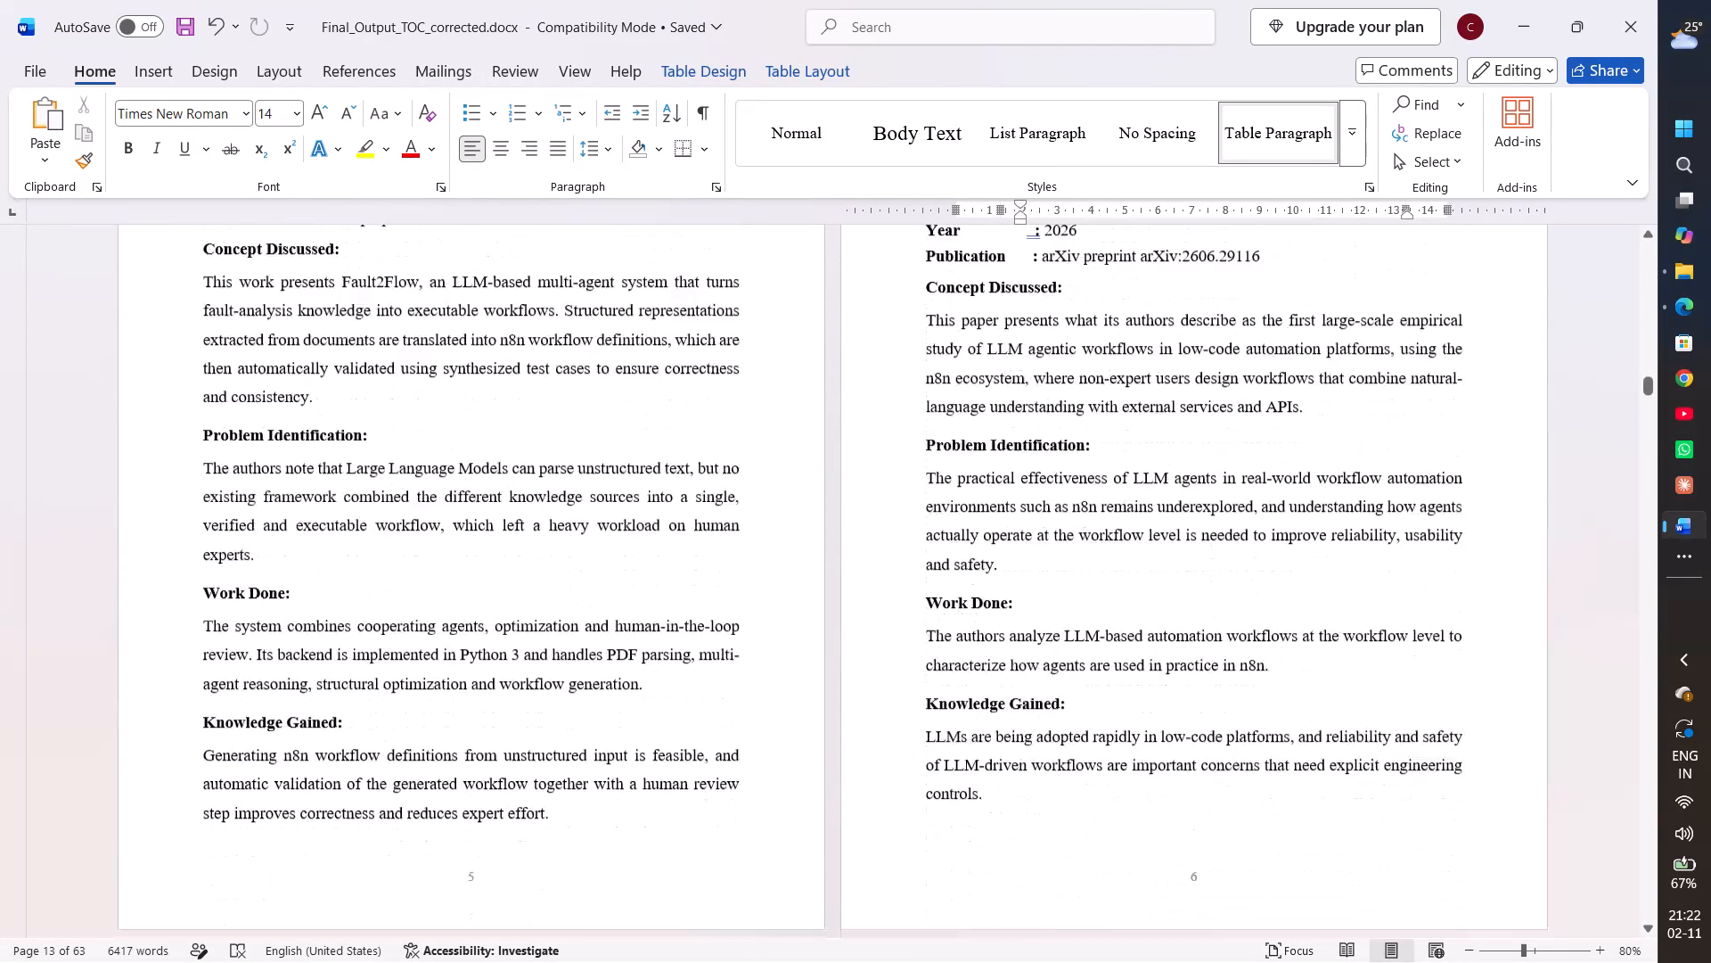
scroll(1377, 695, down, 4)
scroll(1377, 695, up, 4)
scroll(1377, 695, down, 1)
scroll(1377, 695, up, 4)
scroll(1377, 695, down, 1)
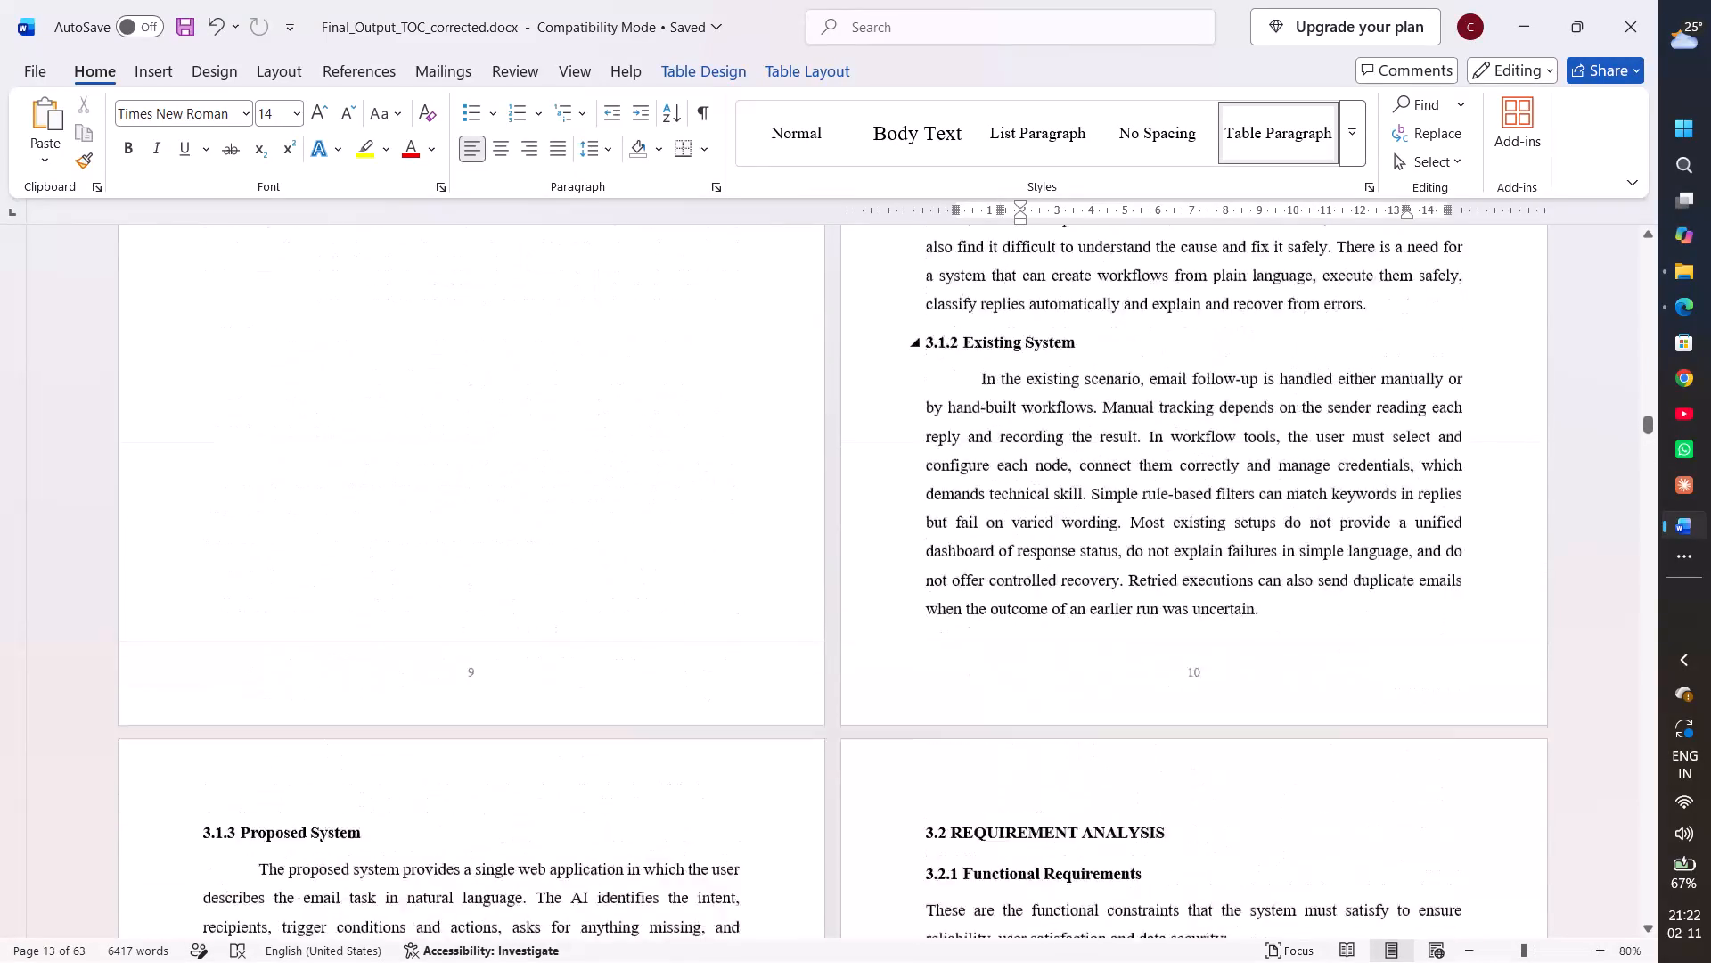
scroll(1377, 695, down, 1)
scroll(1377, 695, up, 2)
scroll(1377, 695, down, 2)
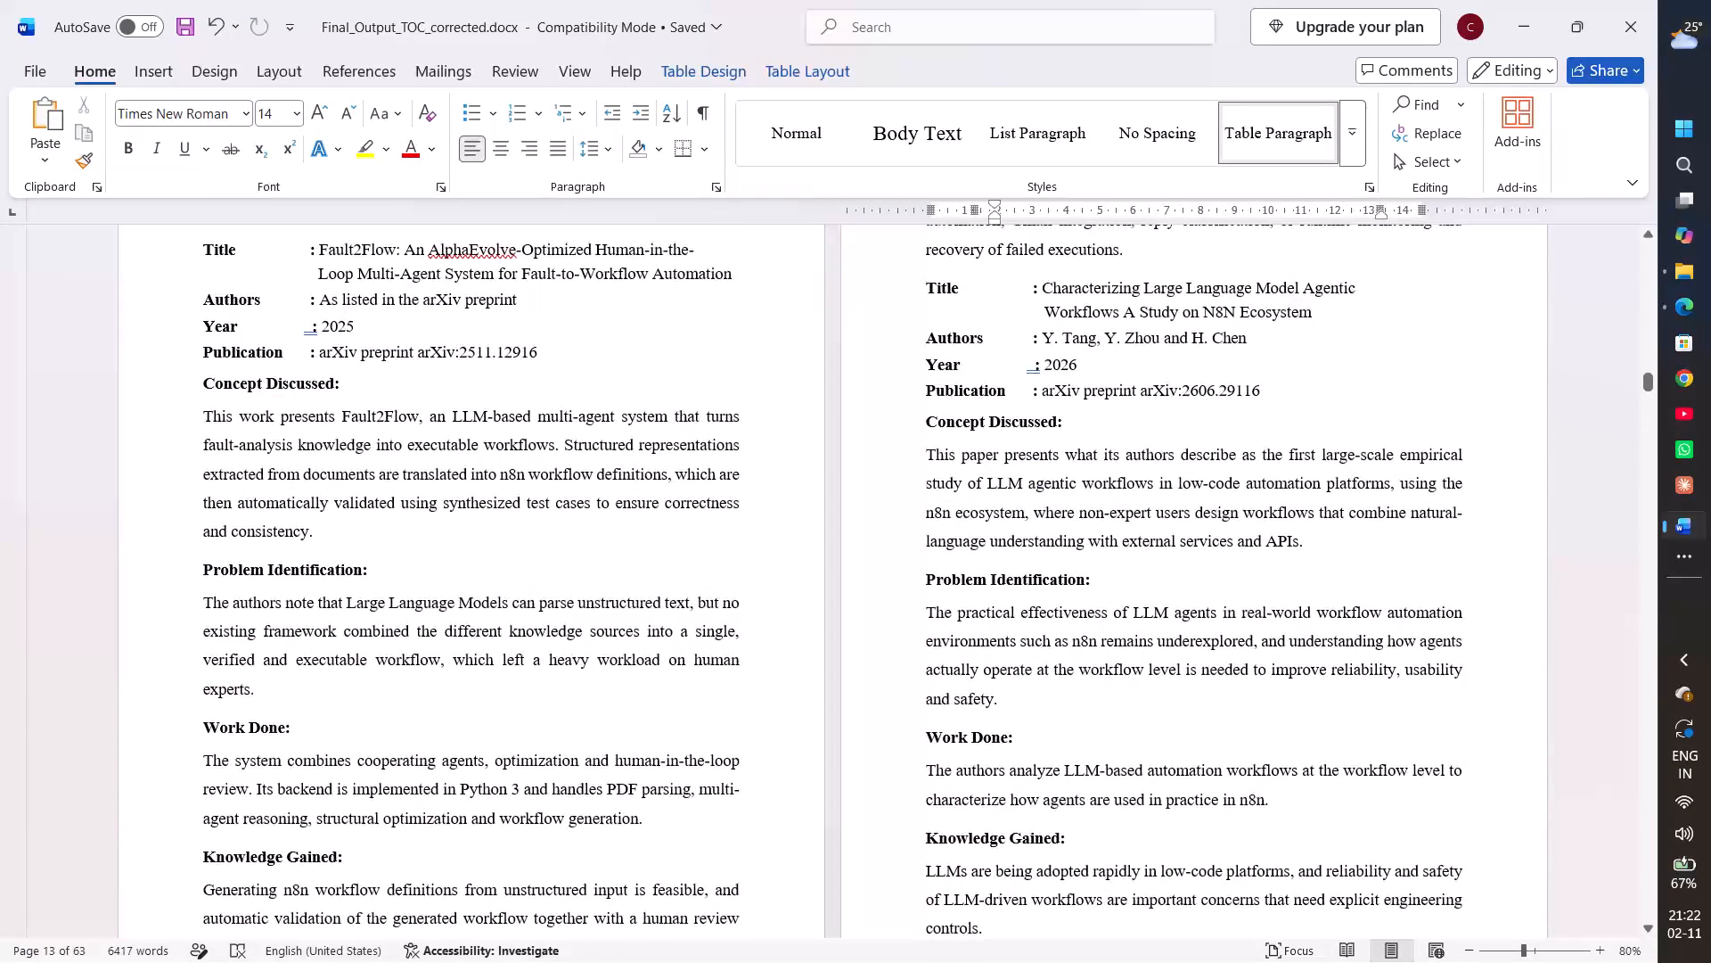
In the Technical Reference Survey entry, remove two spaces before the Publication colon to align it with the colons above, leaving one space after it.
scroll(1377, 695, down, 3)
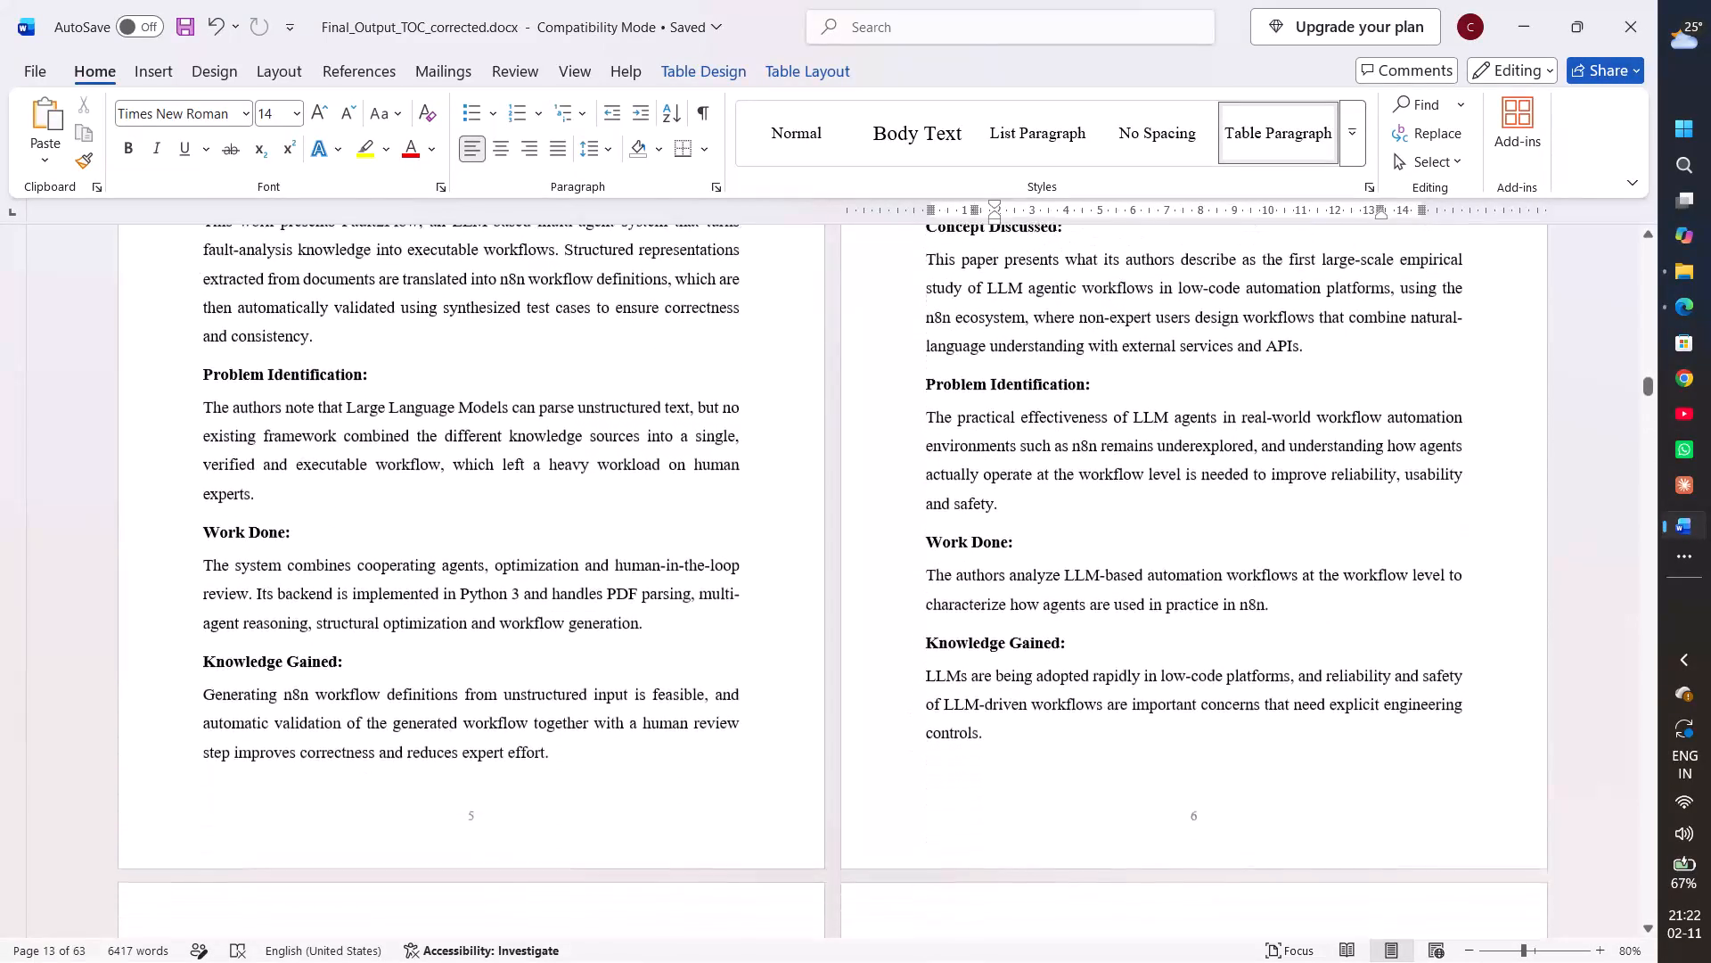
scroll(1377, 695, down, 4)
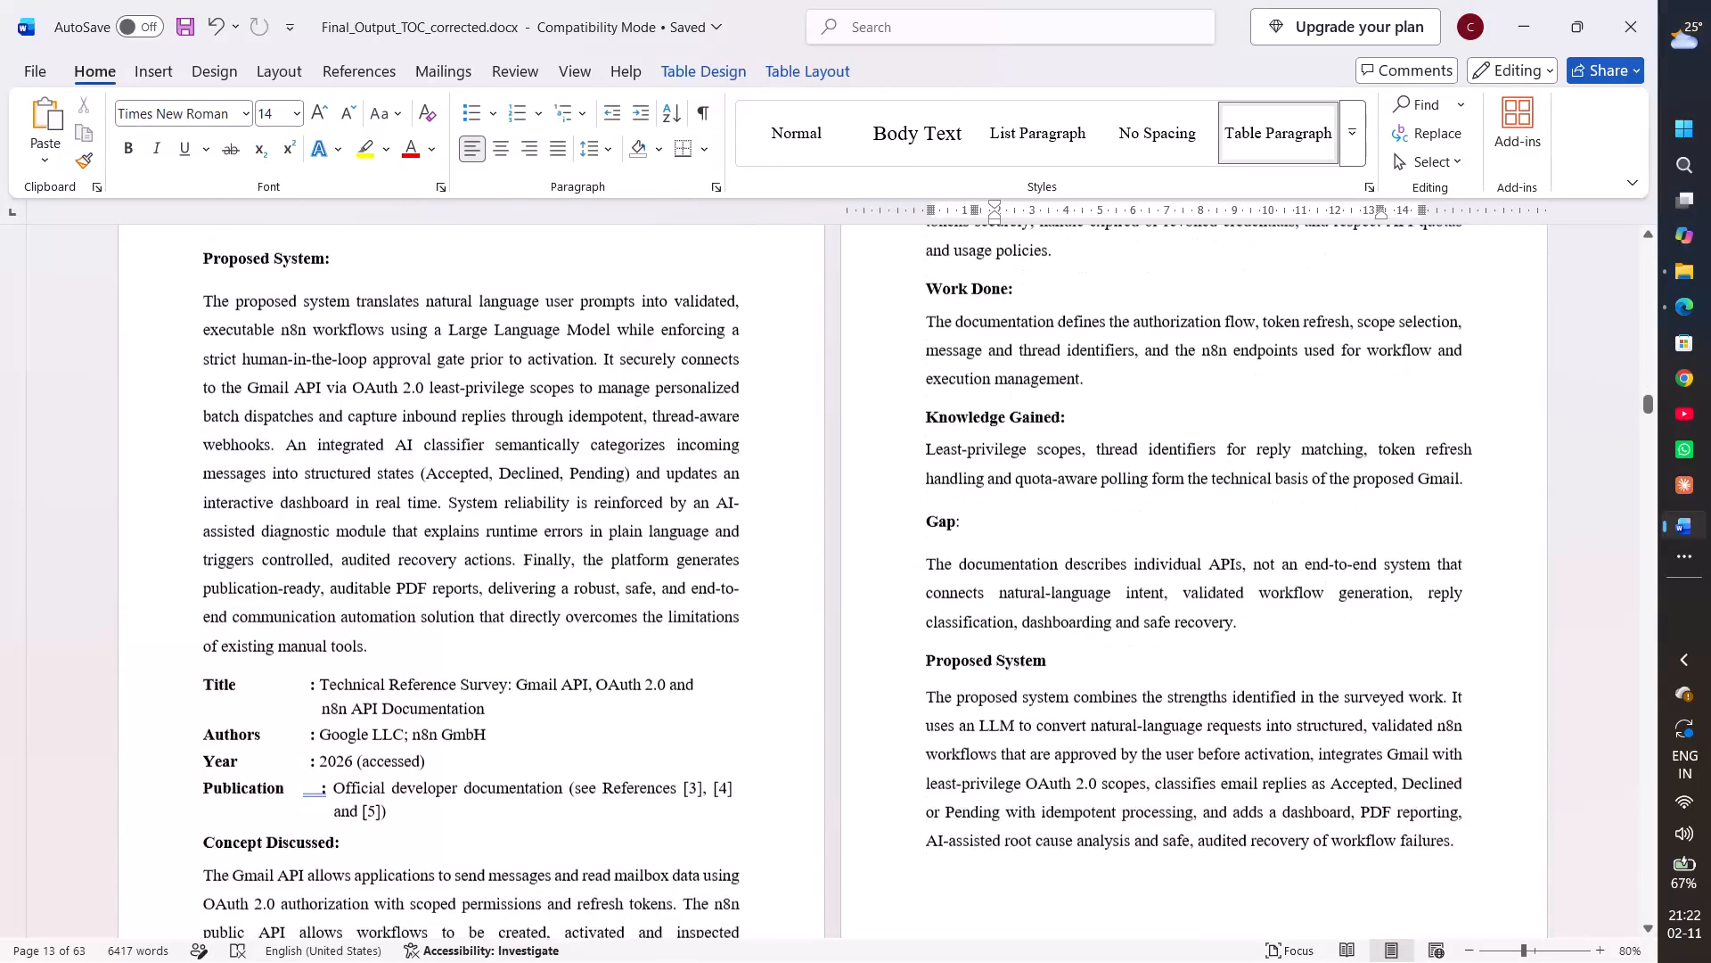
scroll(1377, 695, down, 2)
scroll(1377, 695, up, 1)
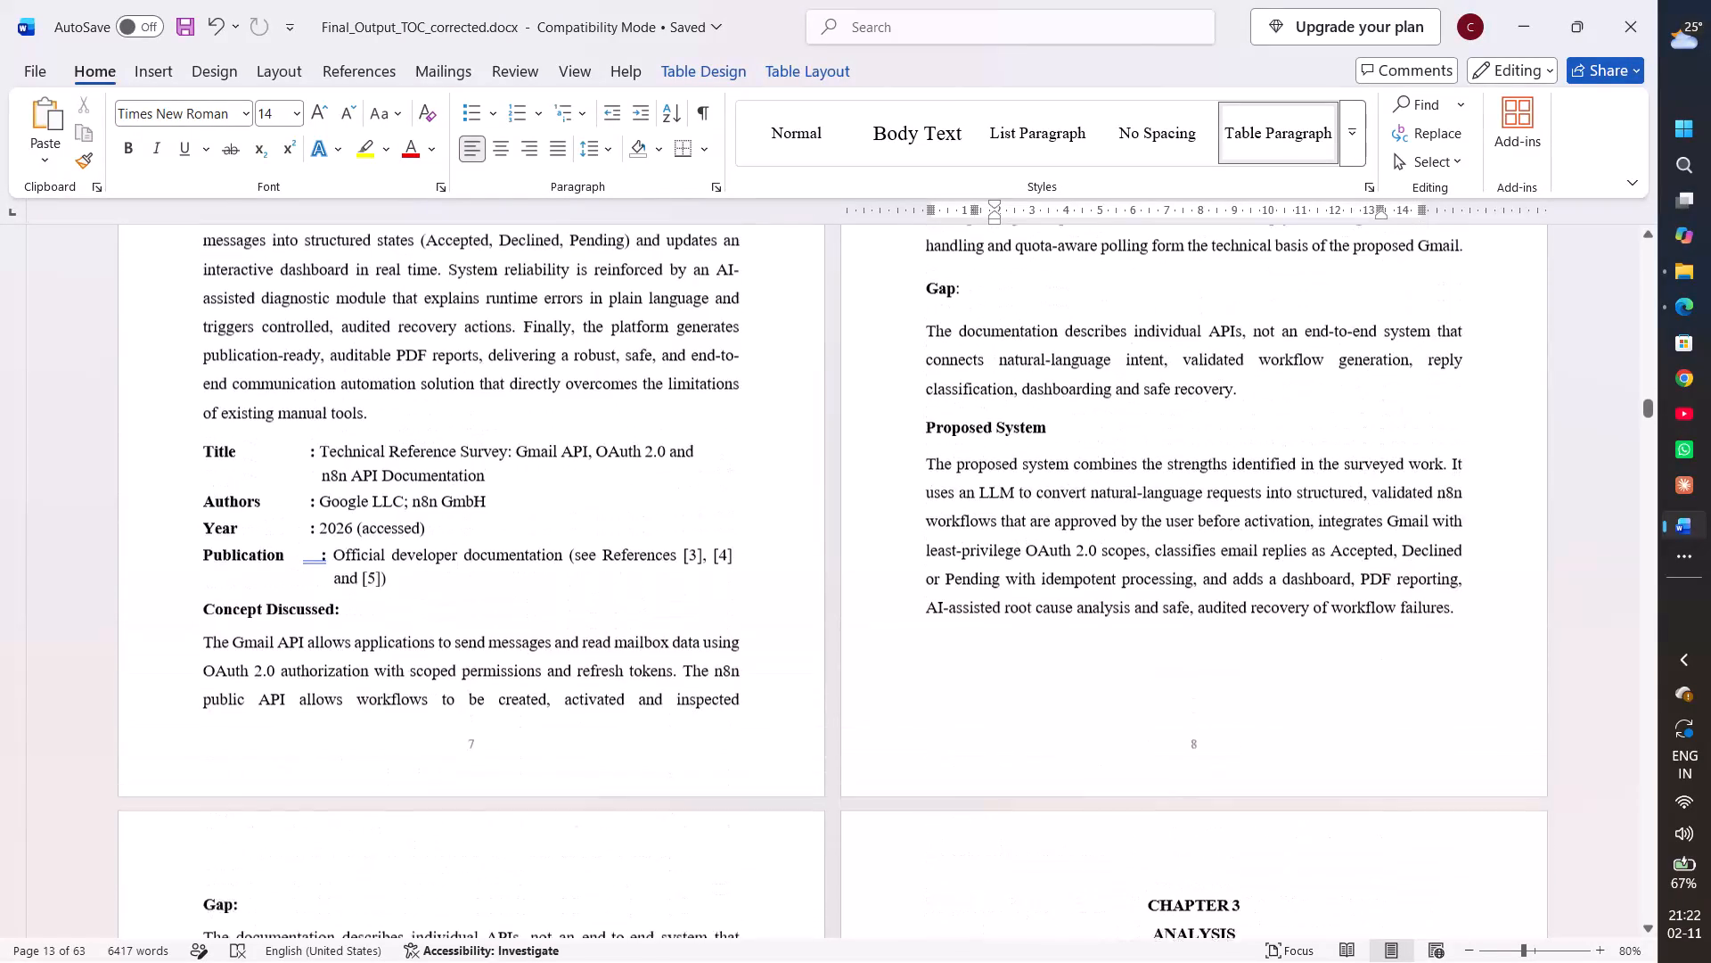
scroll(1377, 695, up, 1)
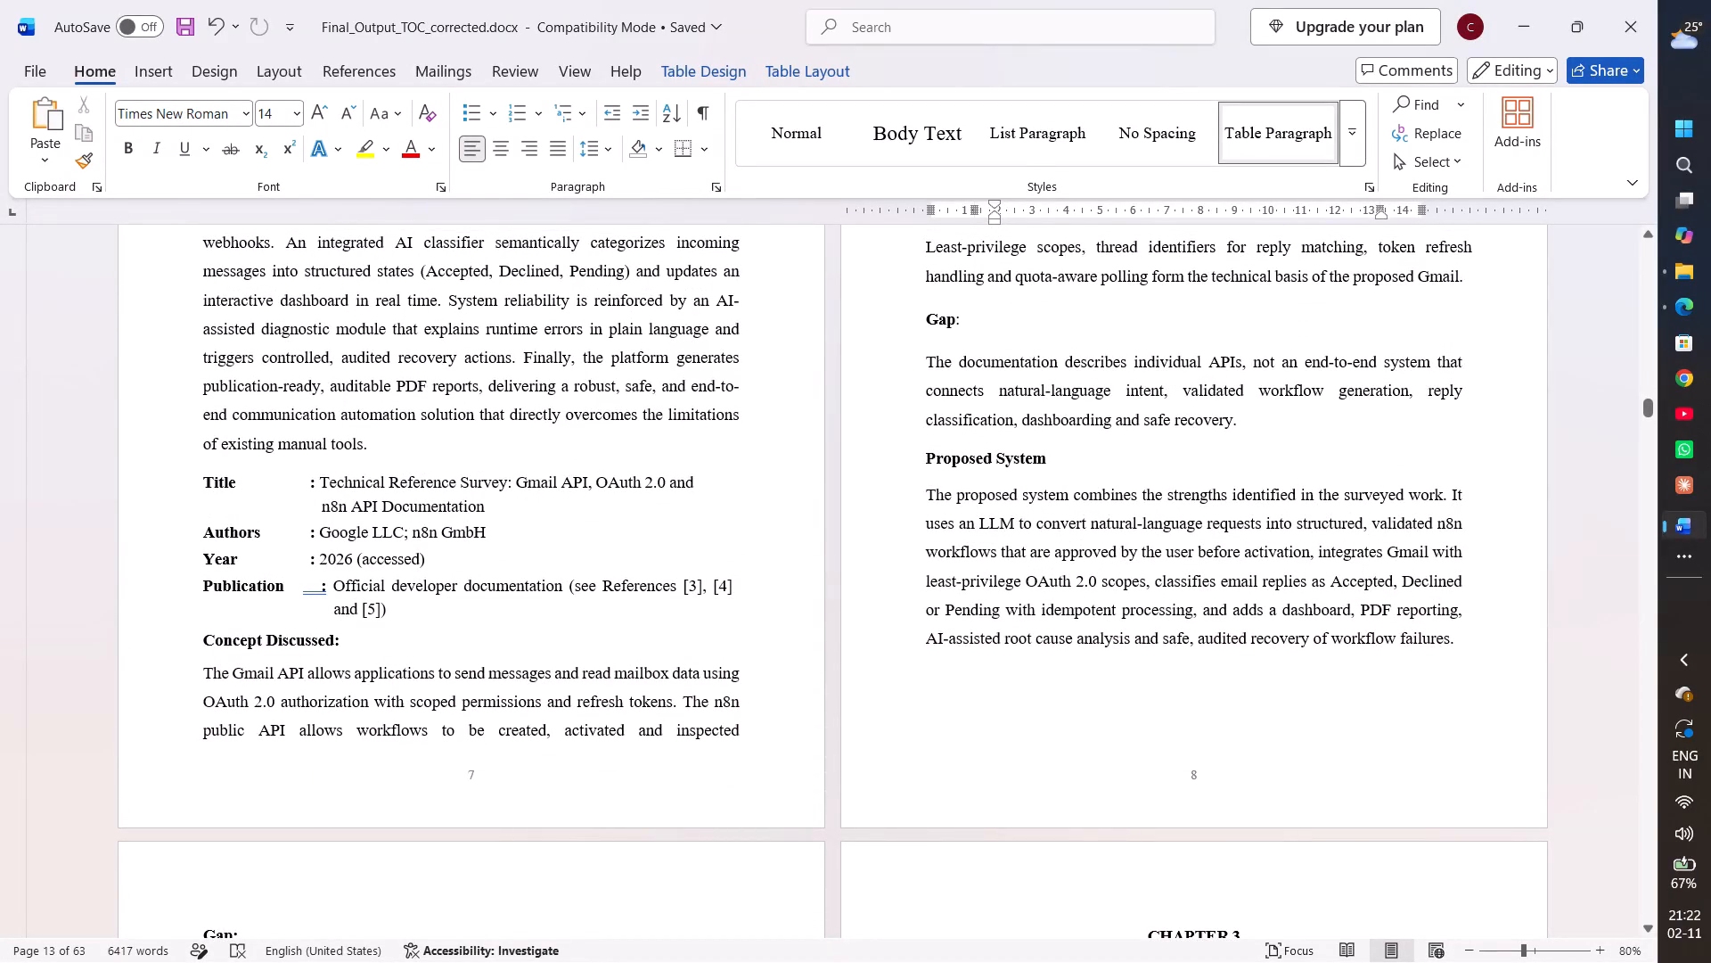
click(320, 587)
key(BackSpace)
key(BackSpace)
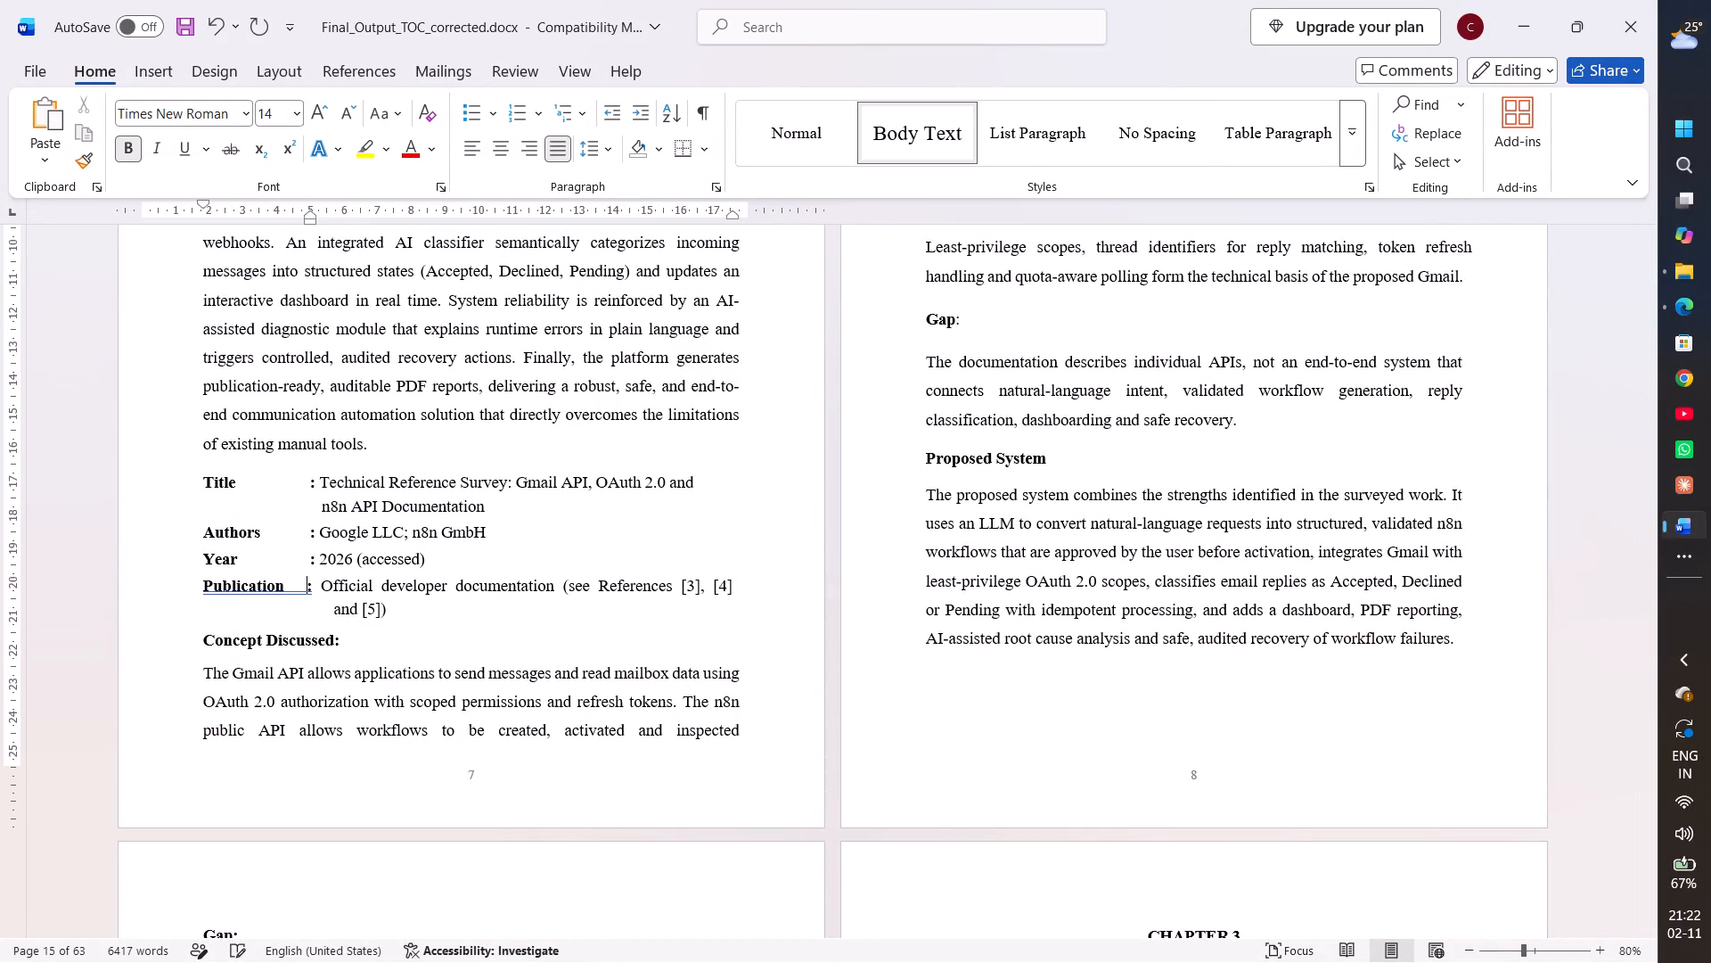
key(space)
key(BackSpace)
key(space)
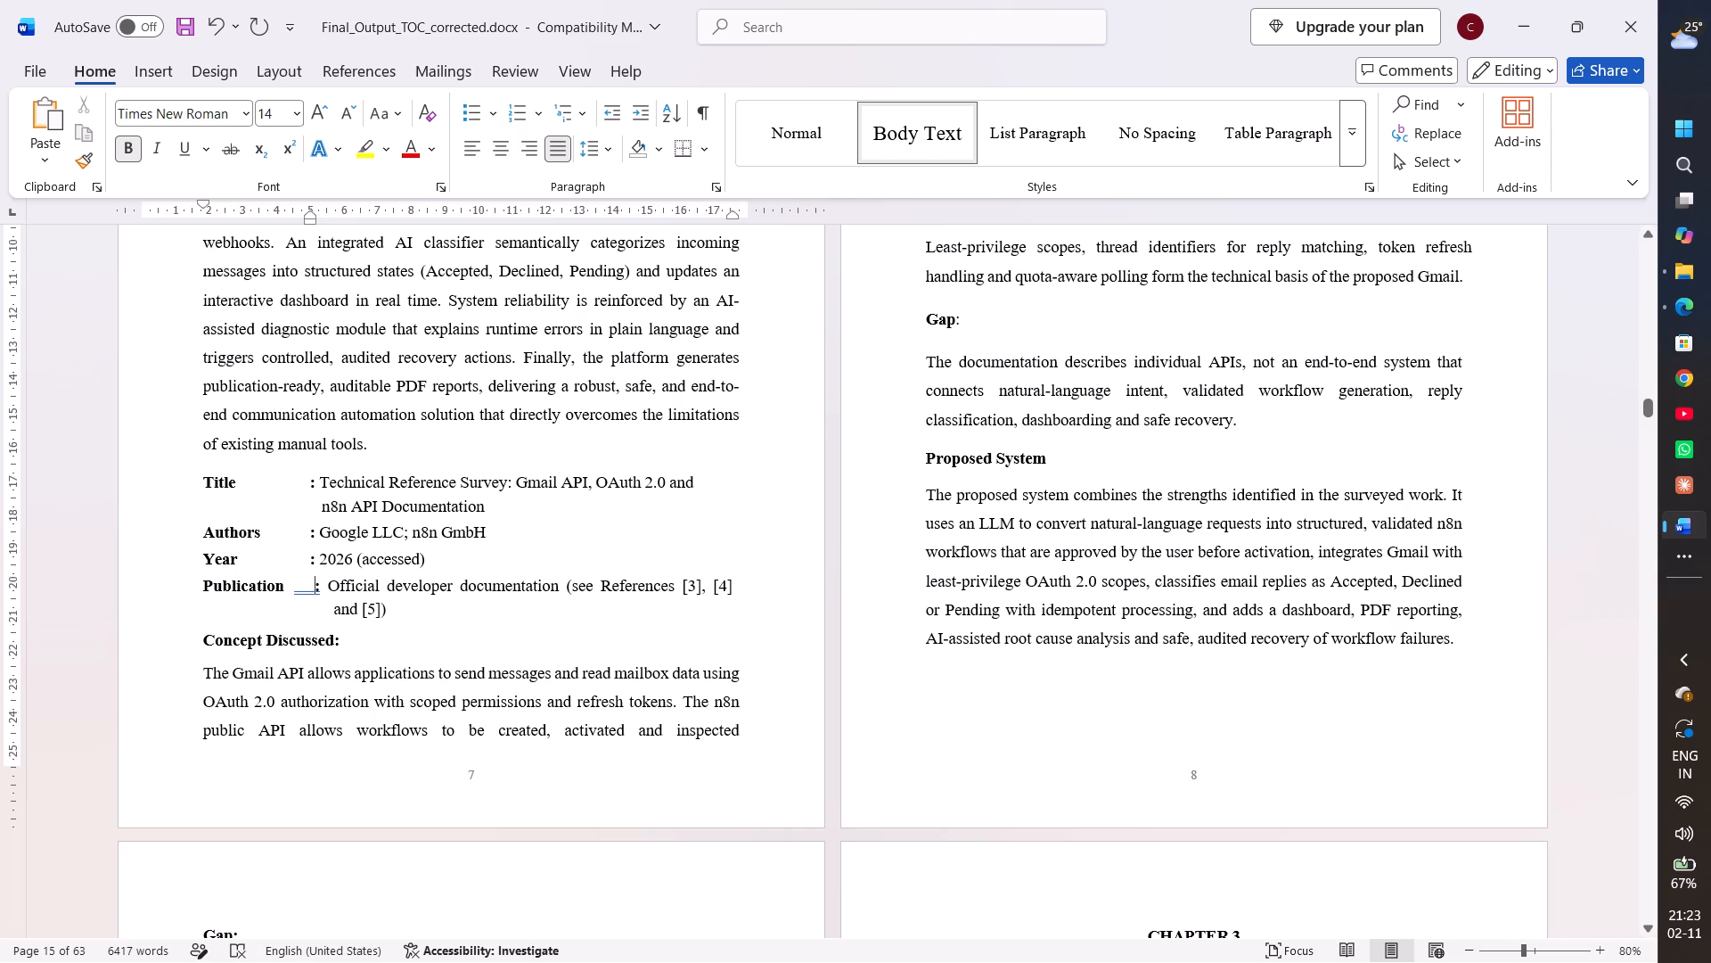
key(BackSpace)
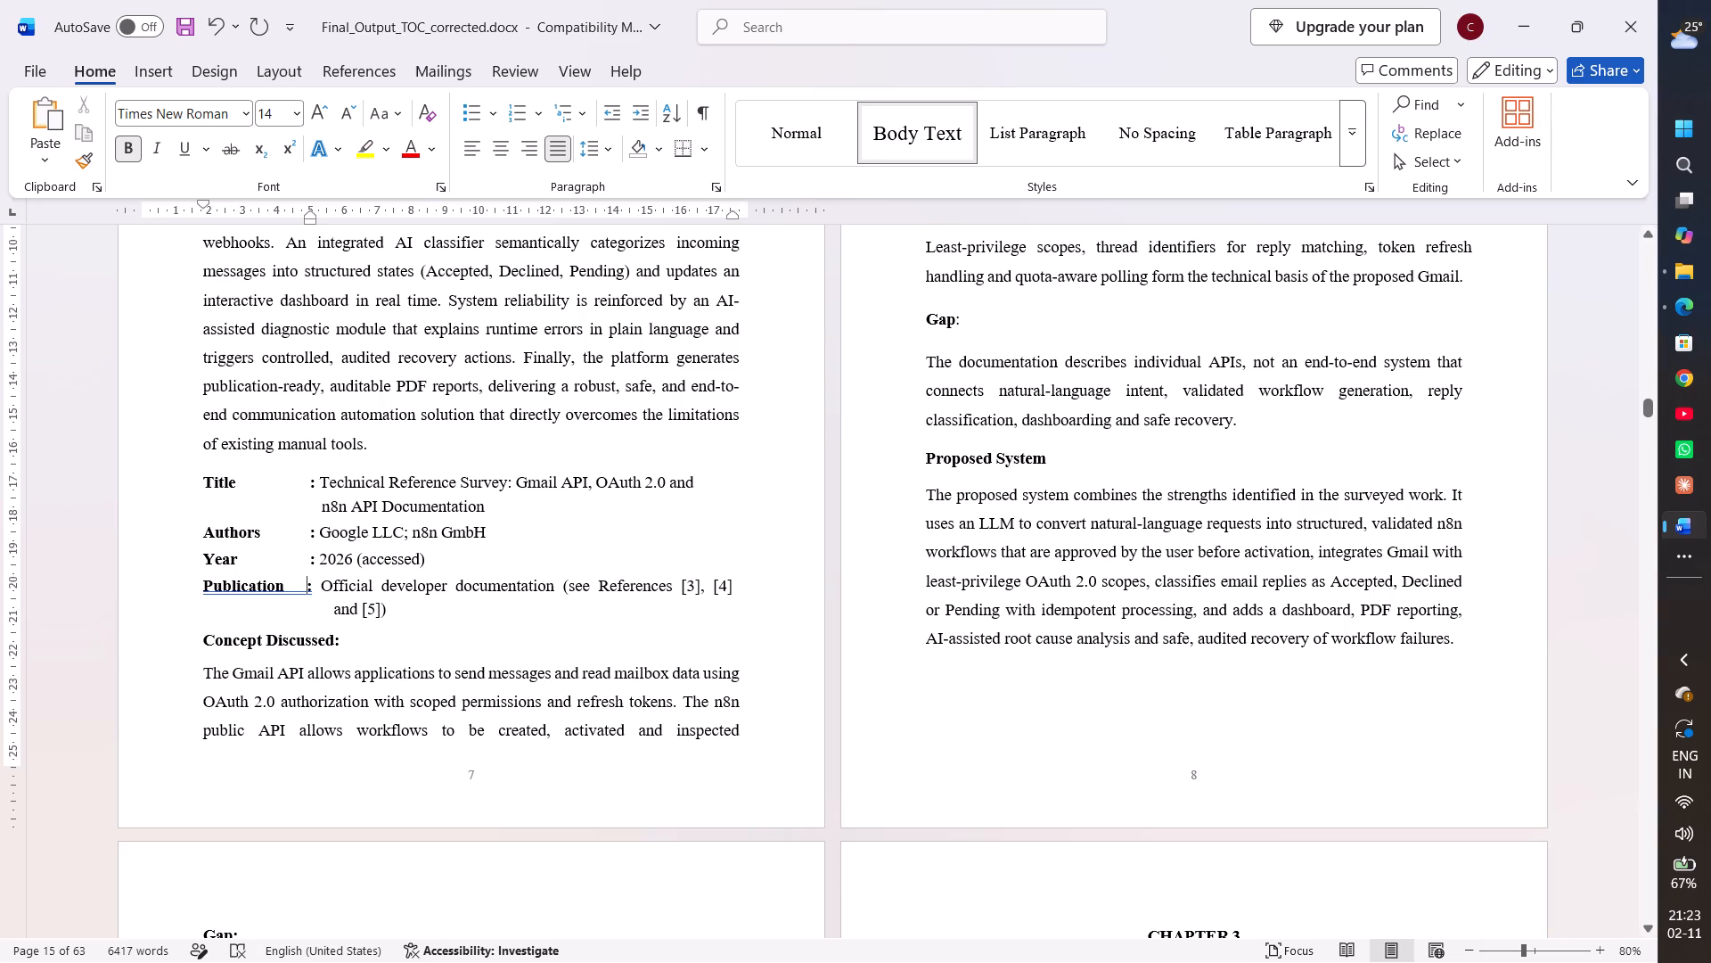
click(321, 587)
key(BackSpace)
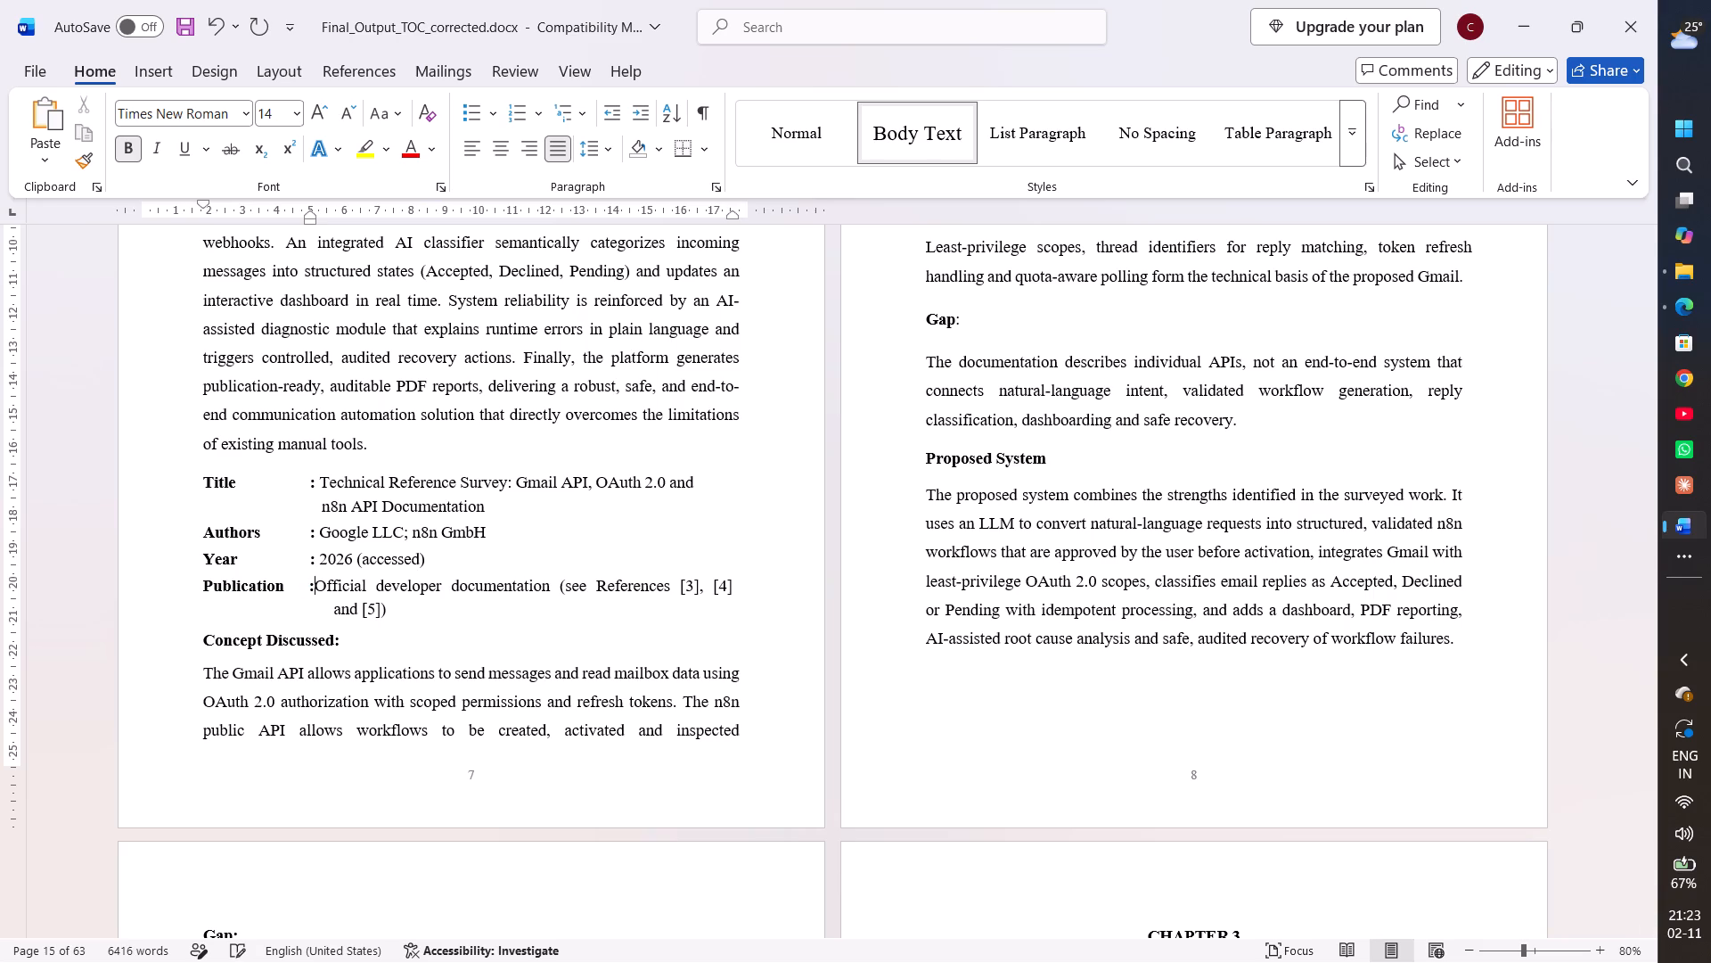
key(space)
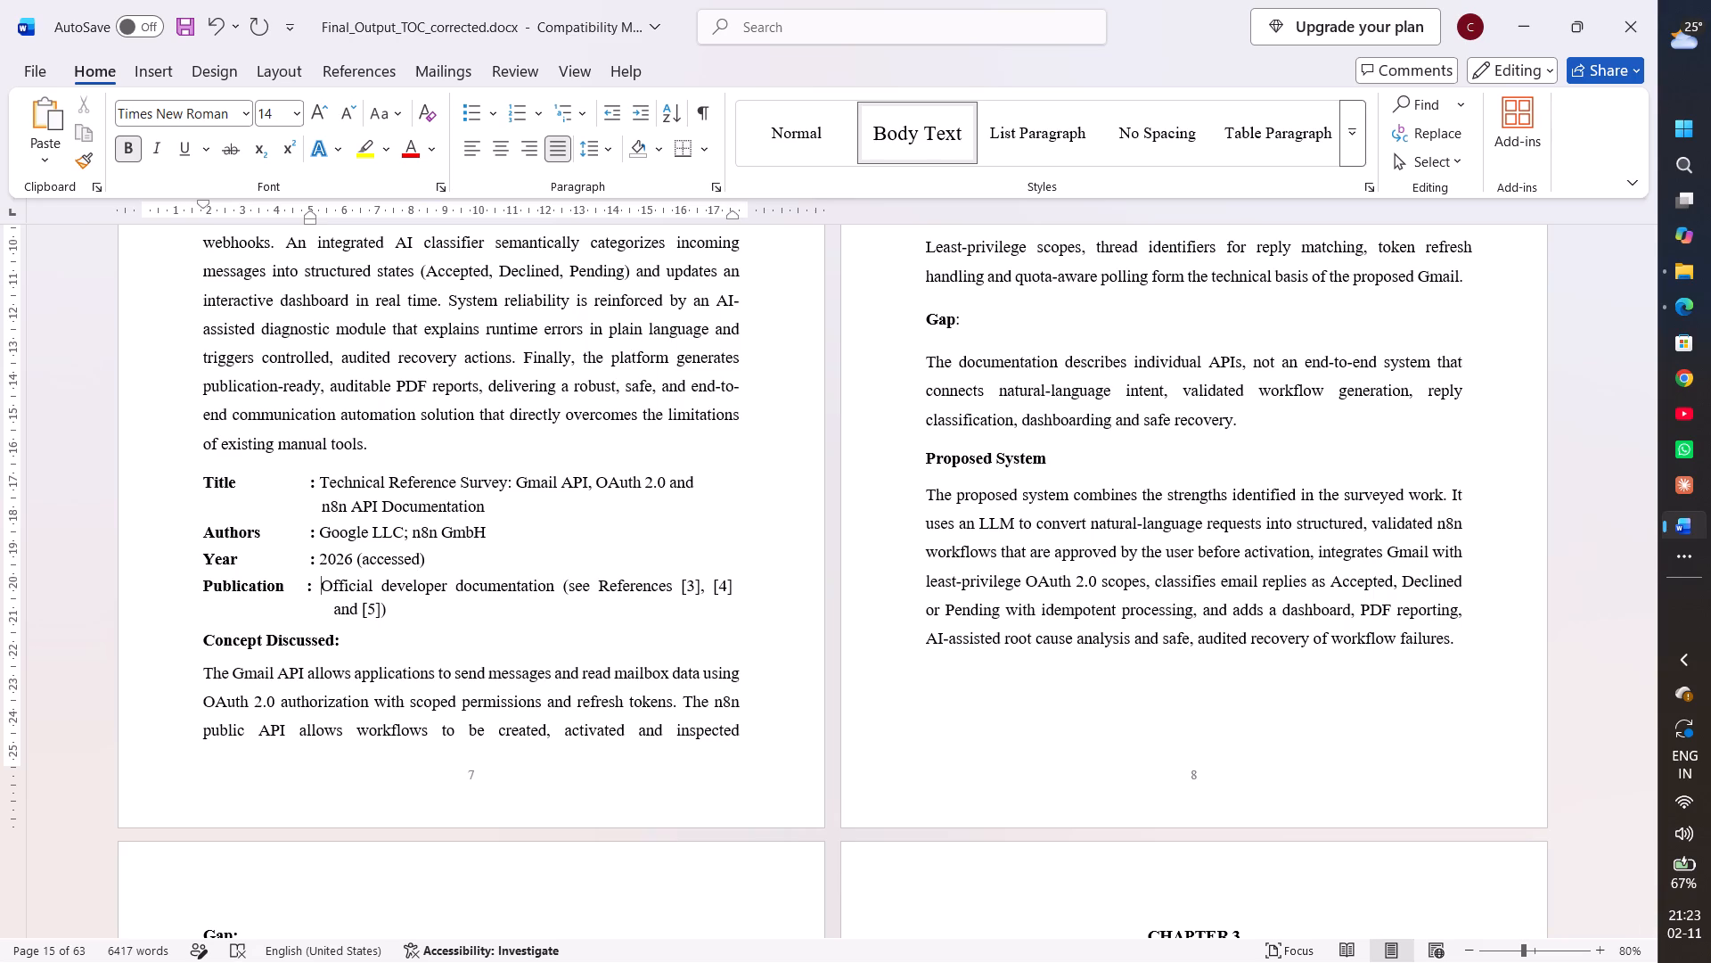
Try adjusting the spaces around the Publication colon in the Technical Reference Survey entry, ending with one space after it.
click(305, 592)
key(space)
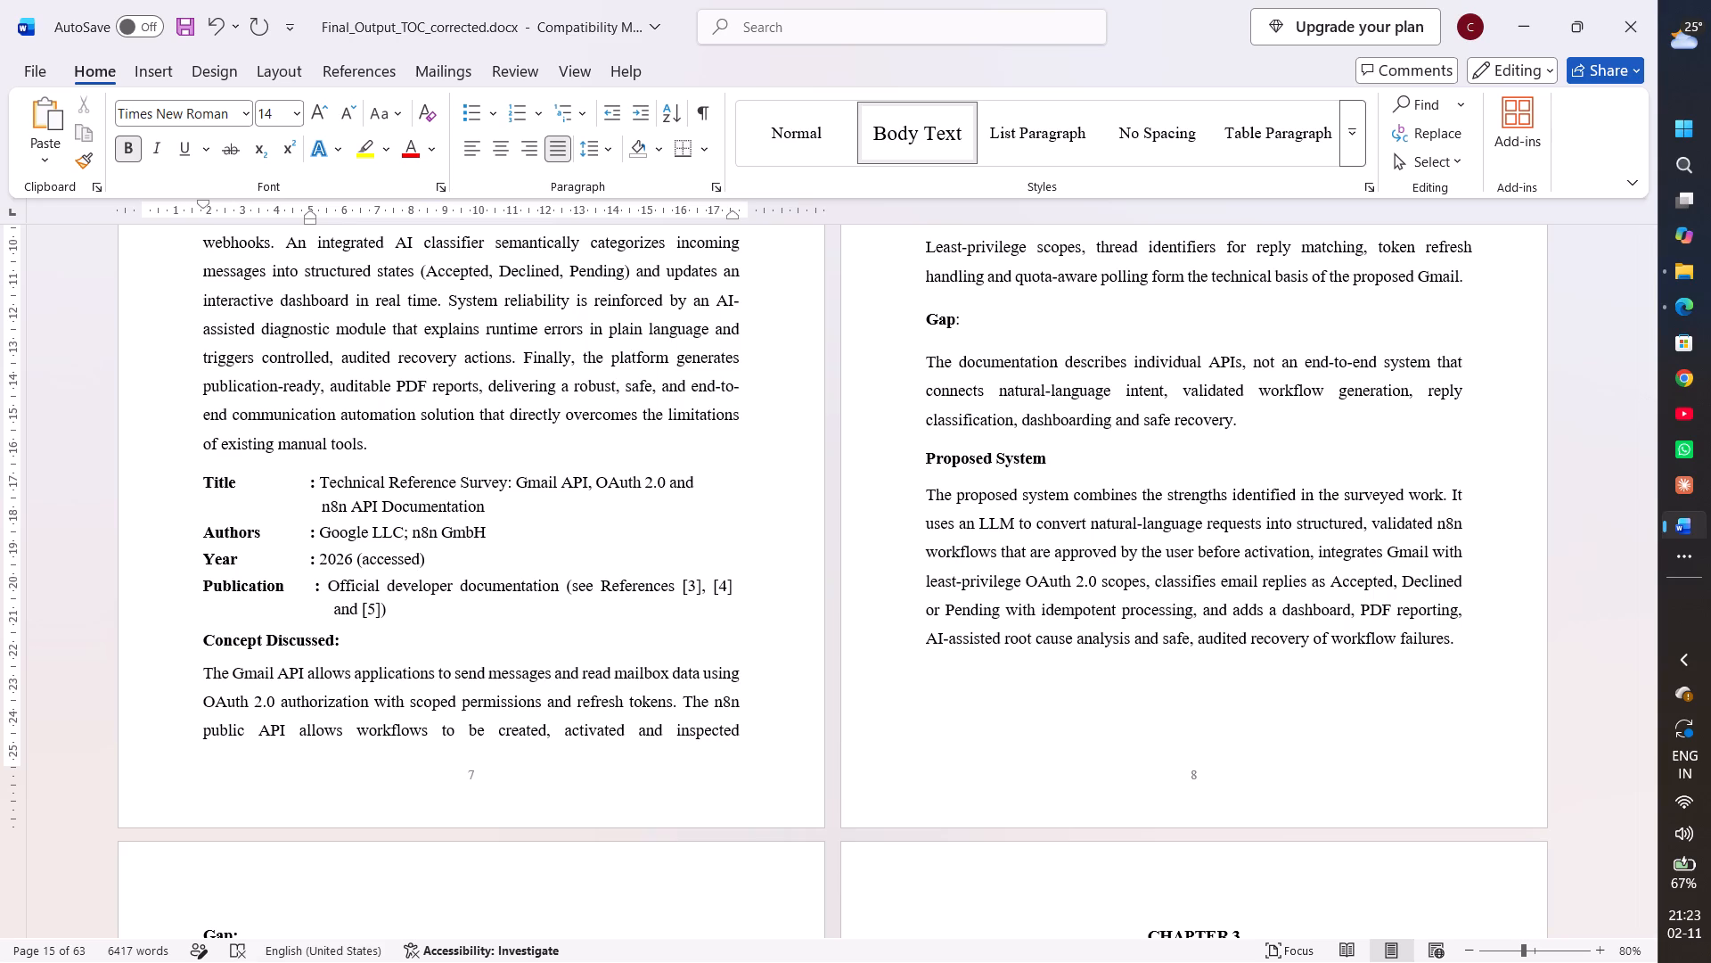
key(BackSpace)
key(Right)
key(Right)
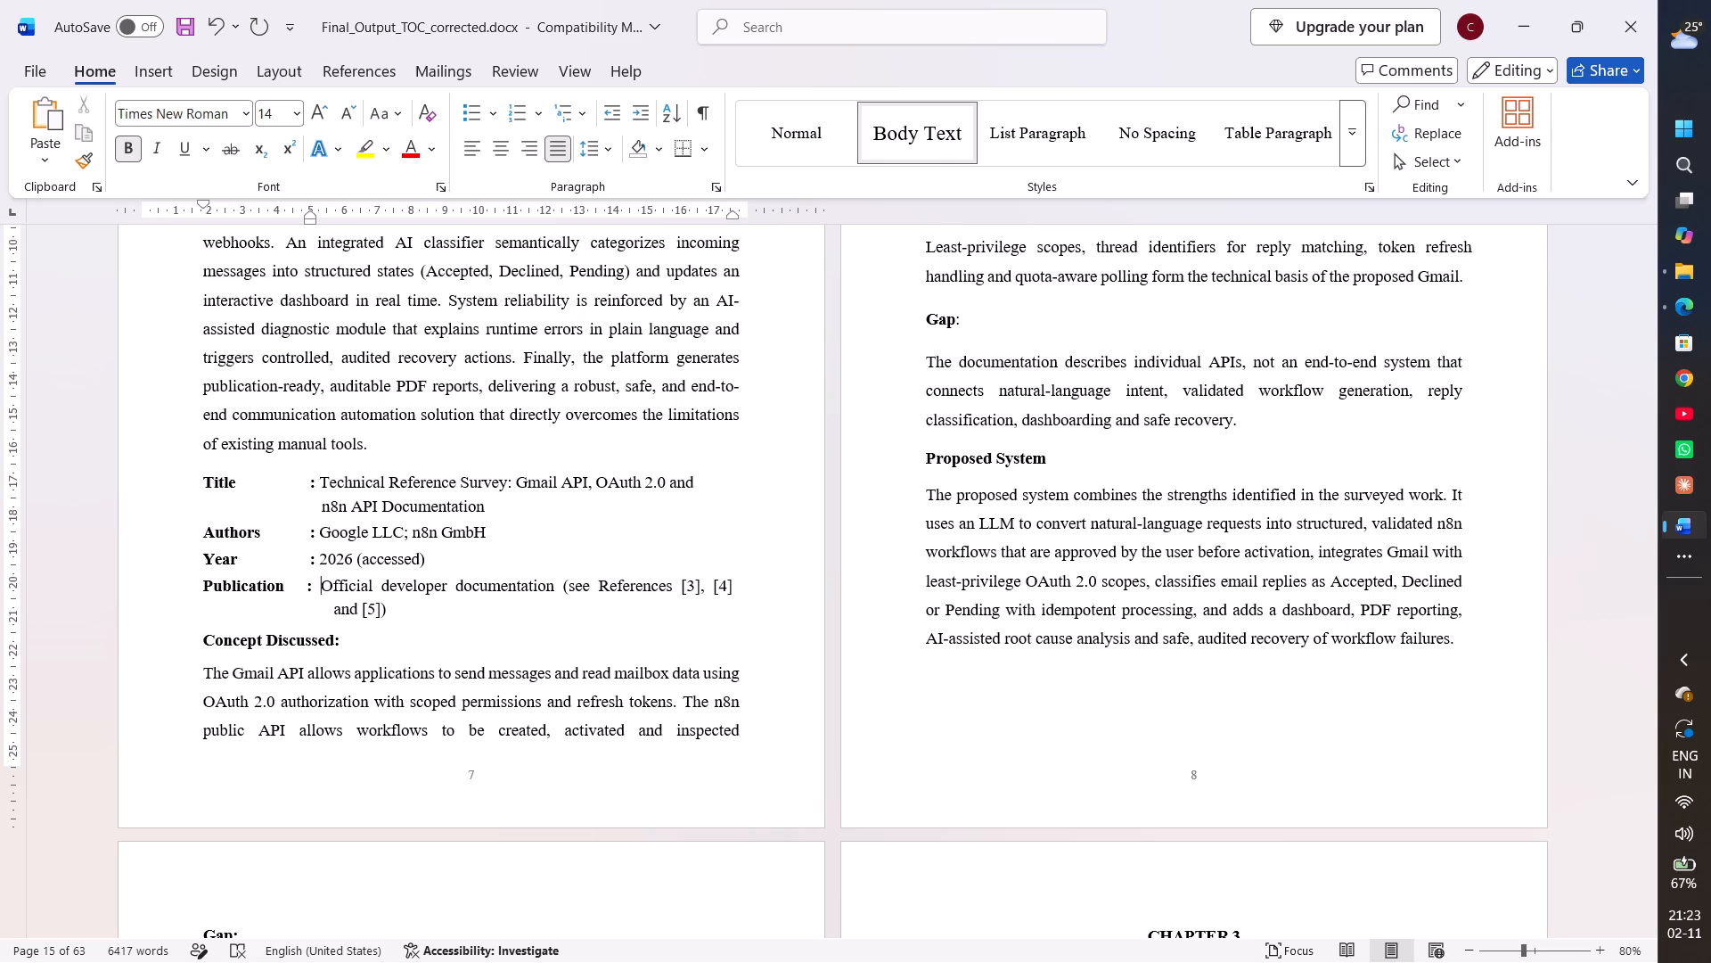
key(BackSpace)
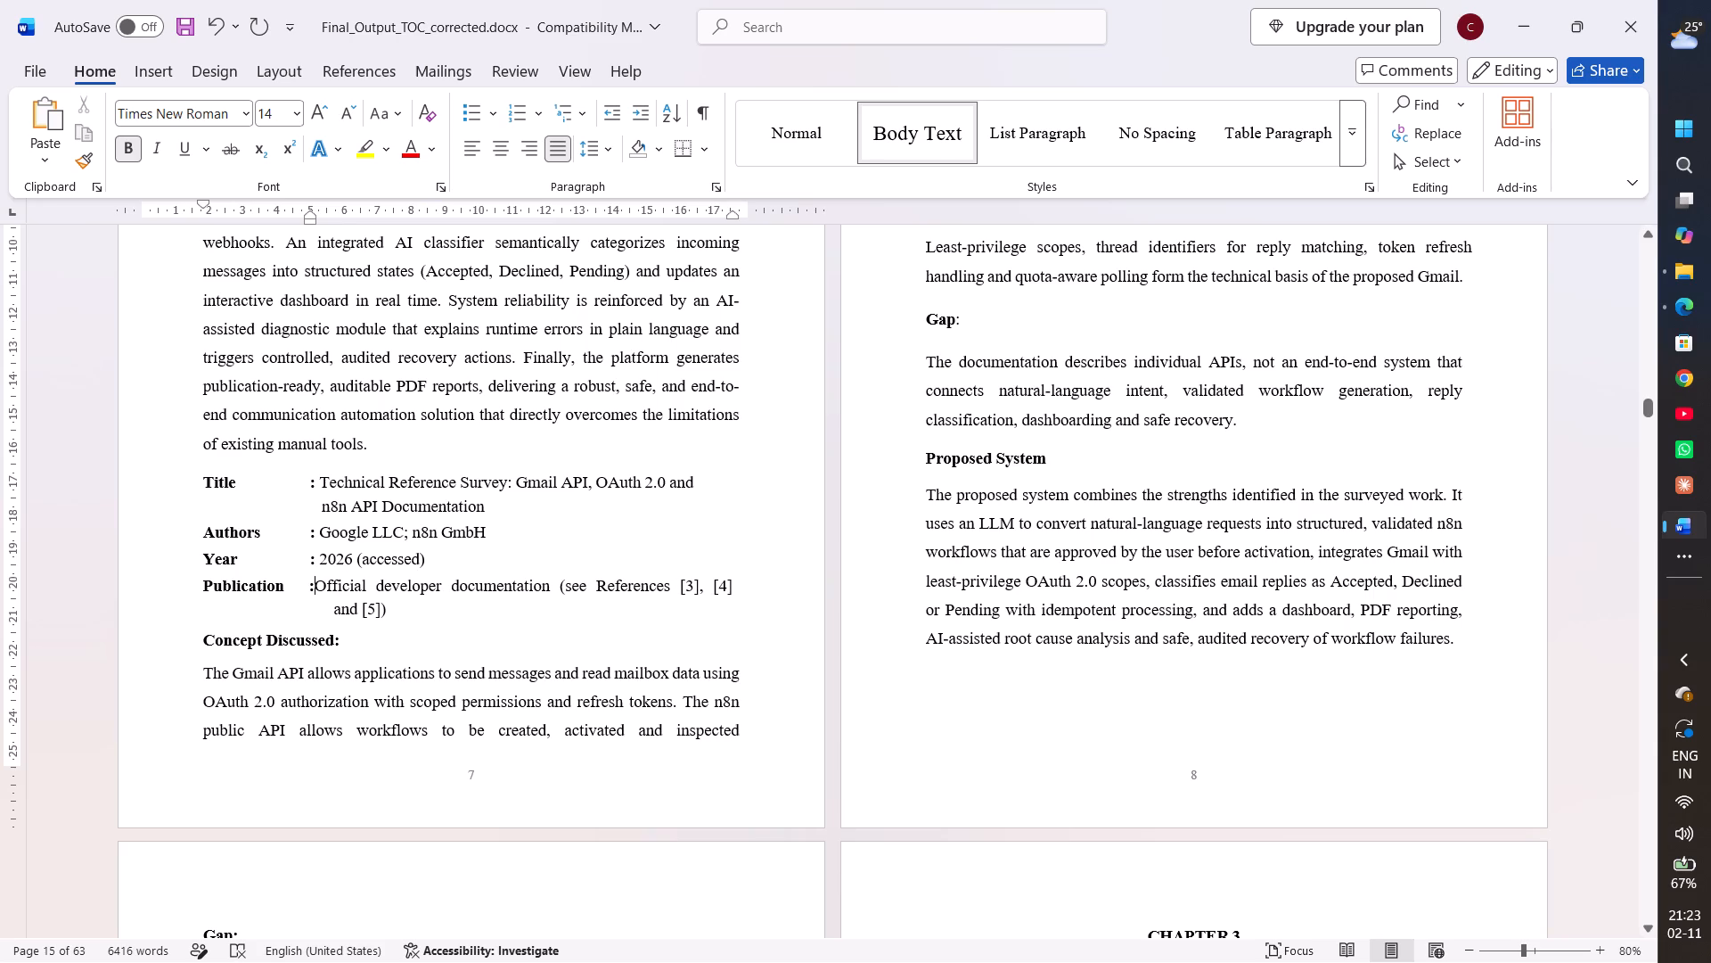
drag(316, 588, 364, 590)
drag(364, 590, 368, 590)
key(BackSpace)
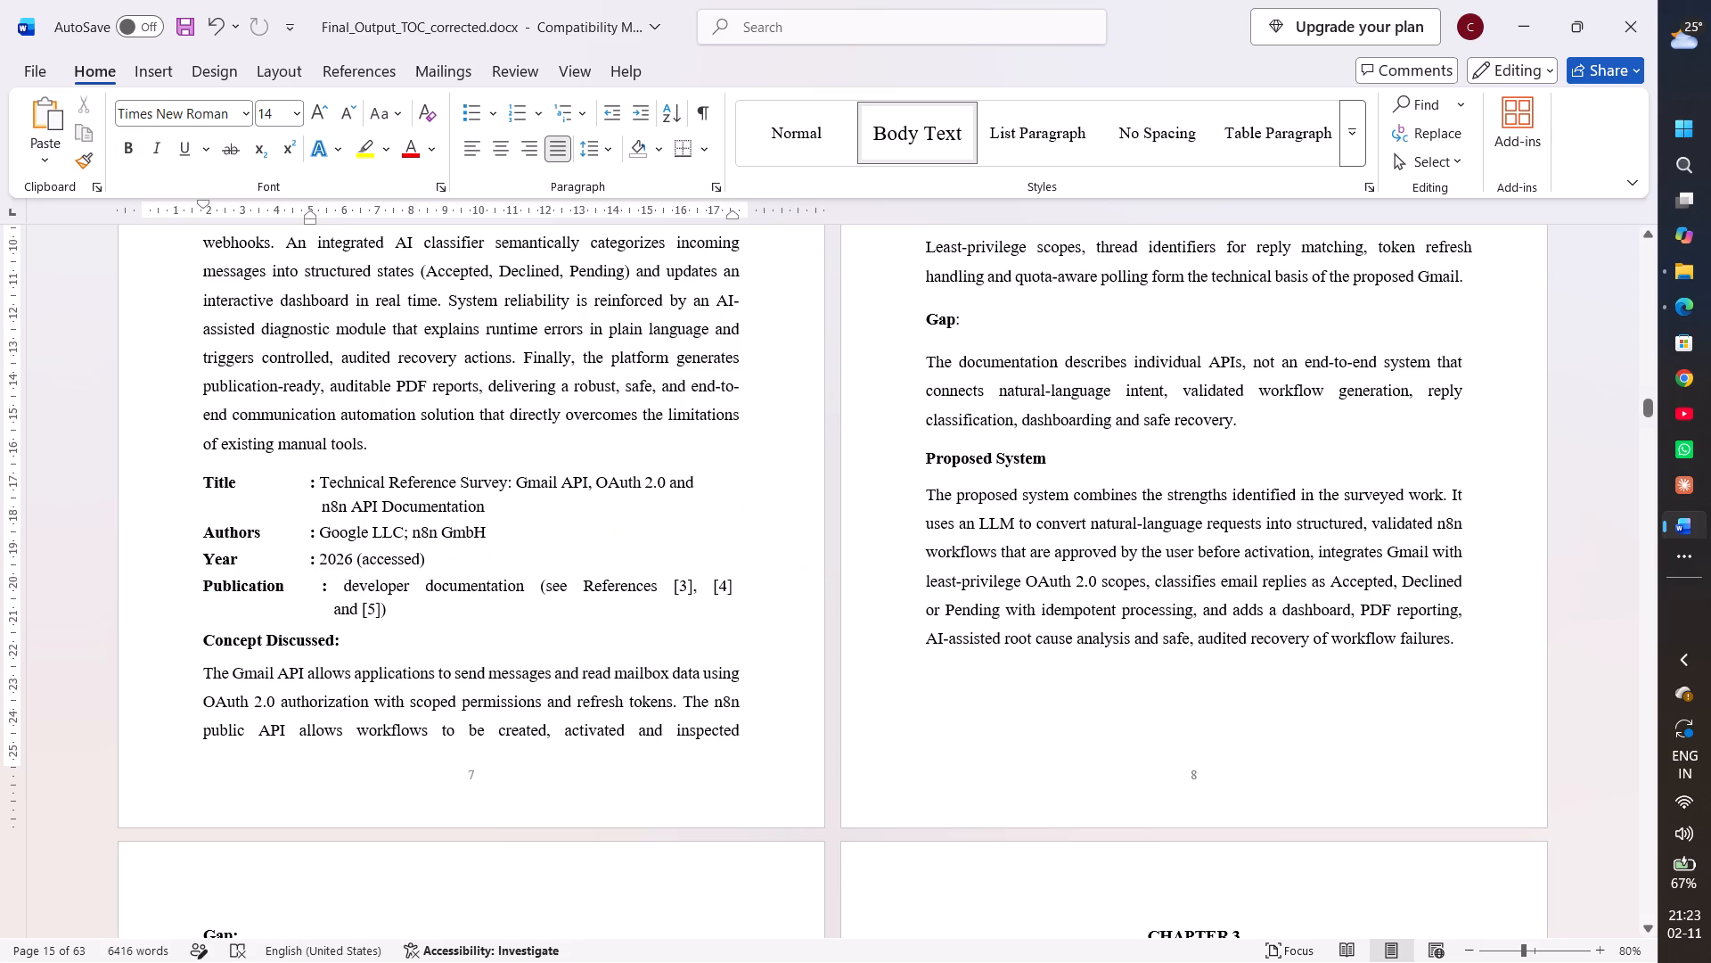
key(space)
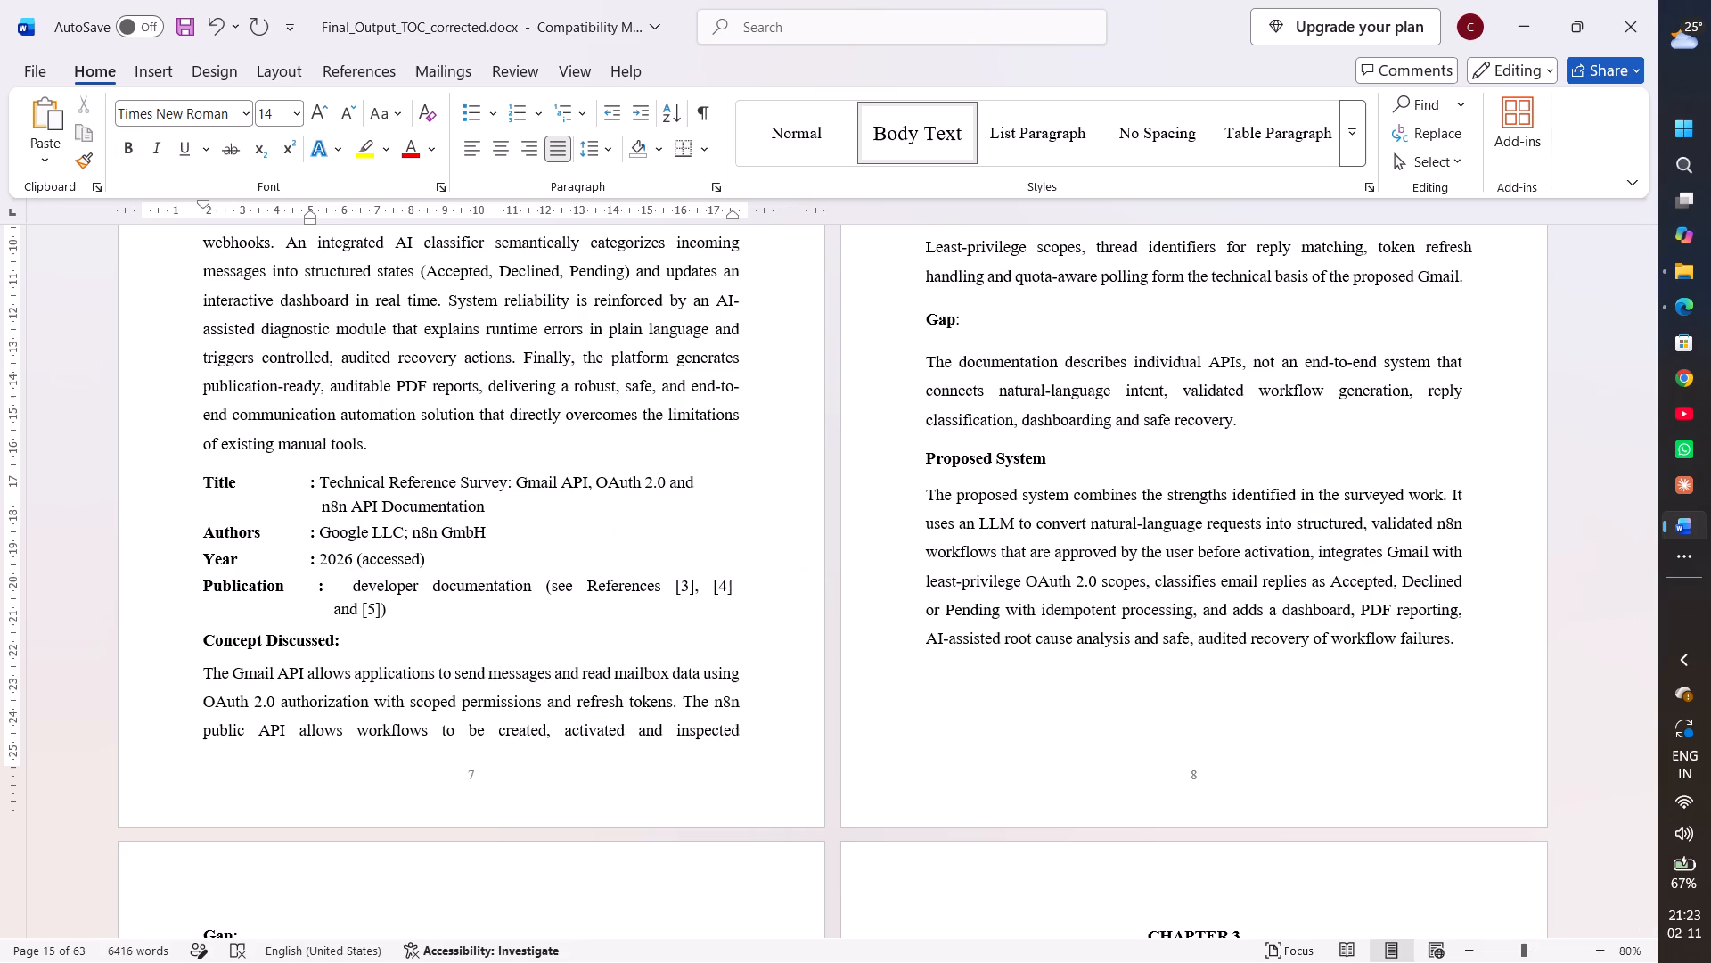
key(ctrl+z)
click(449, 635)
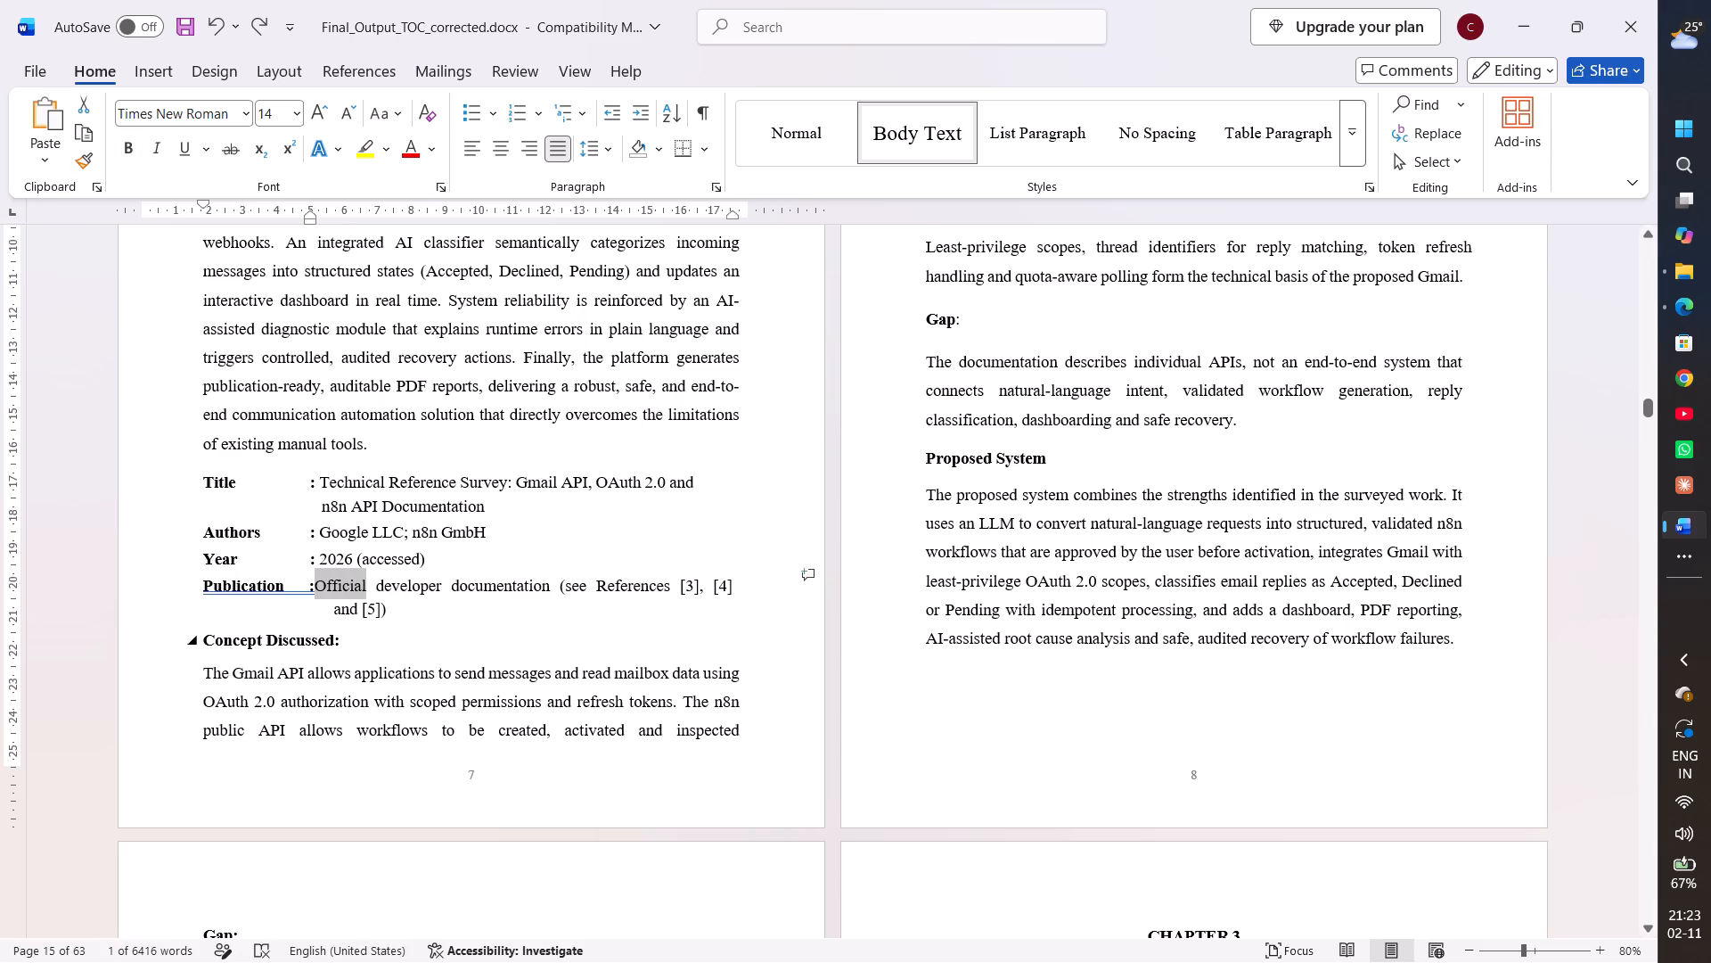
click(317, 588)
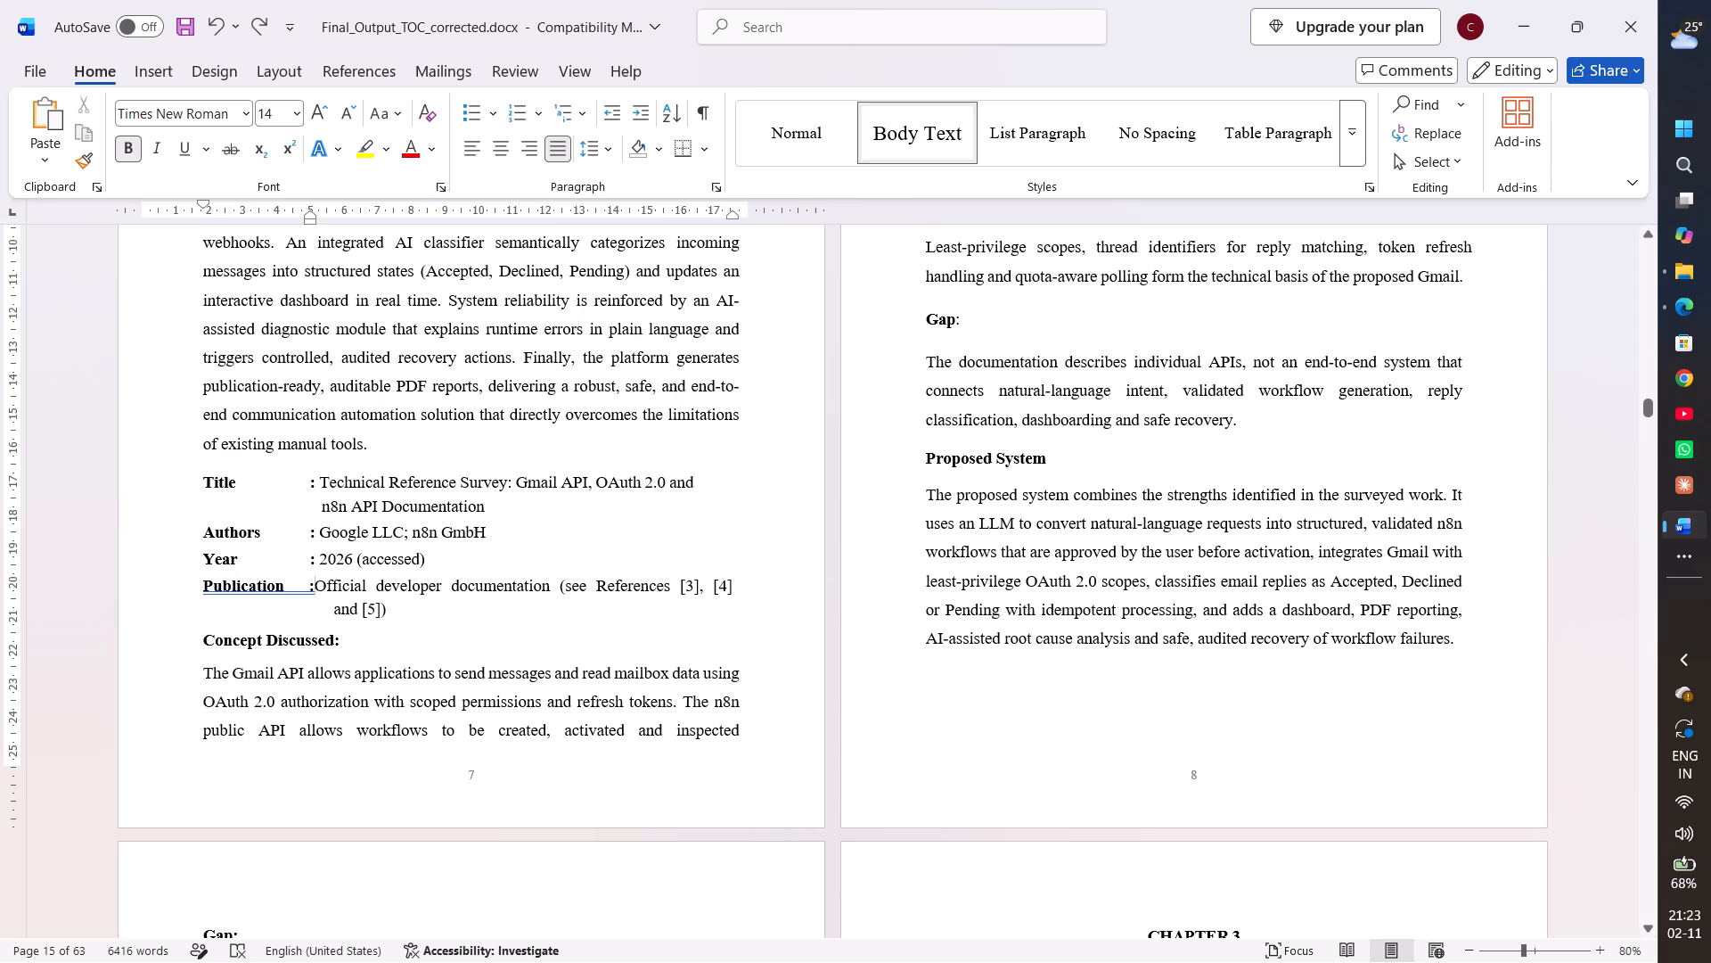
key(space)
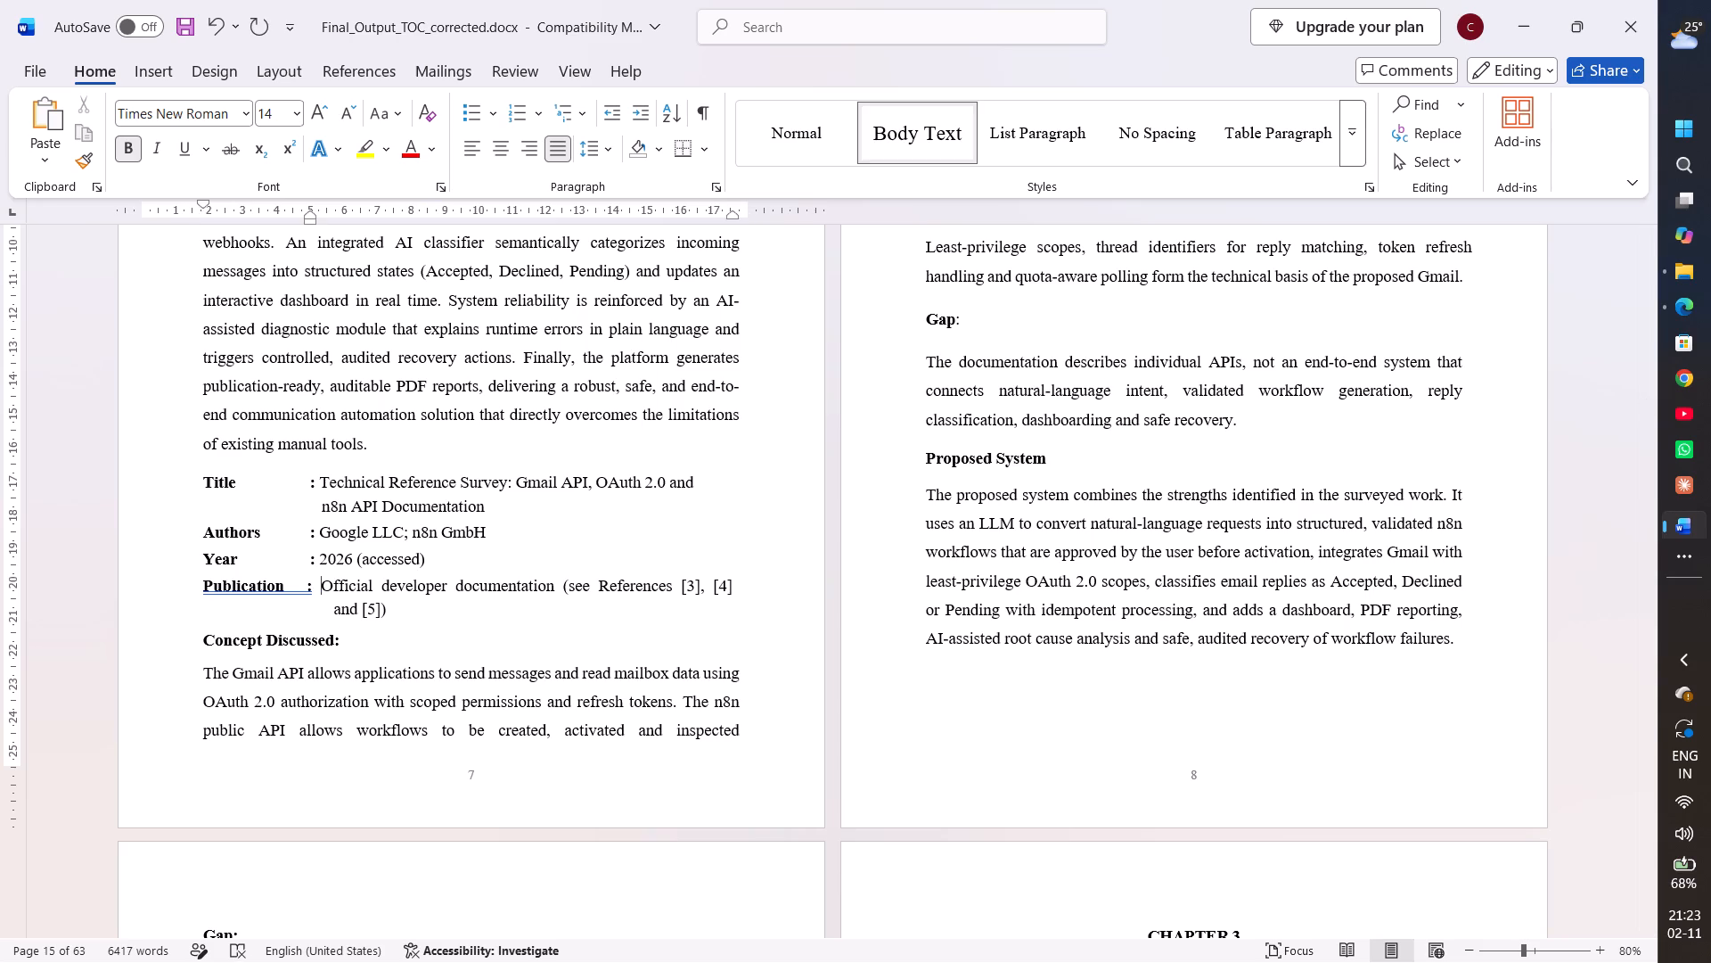
Save the document.
scroll(472, 659, down, 4)
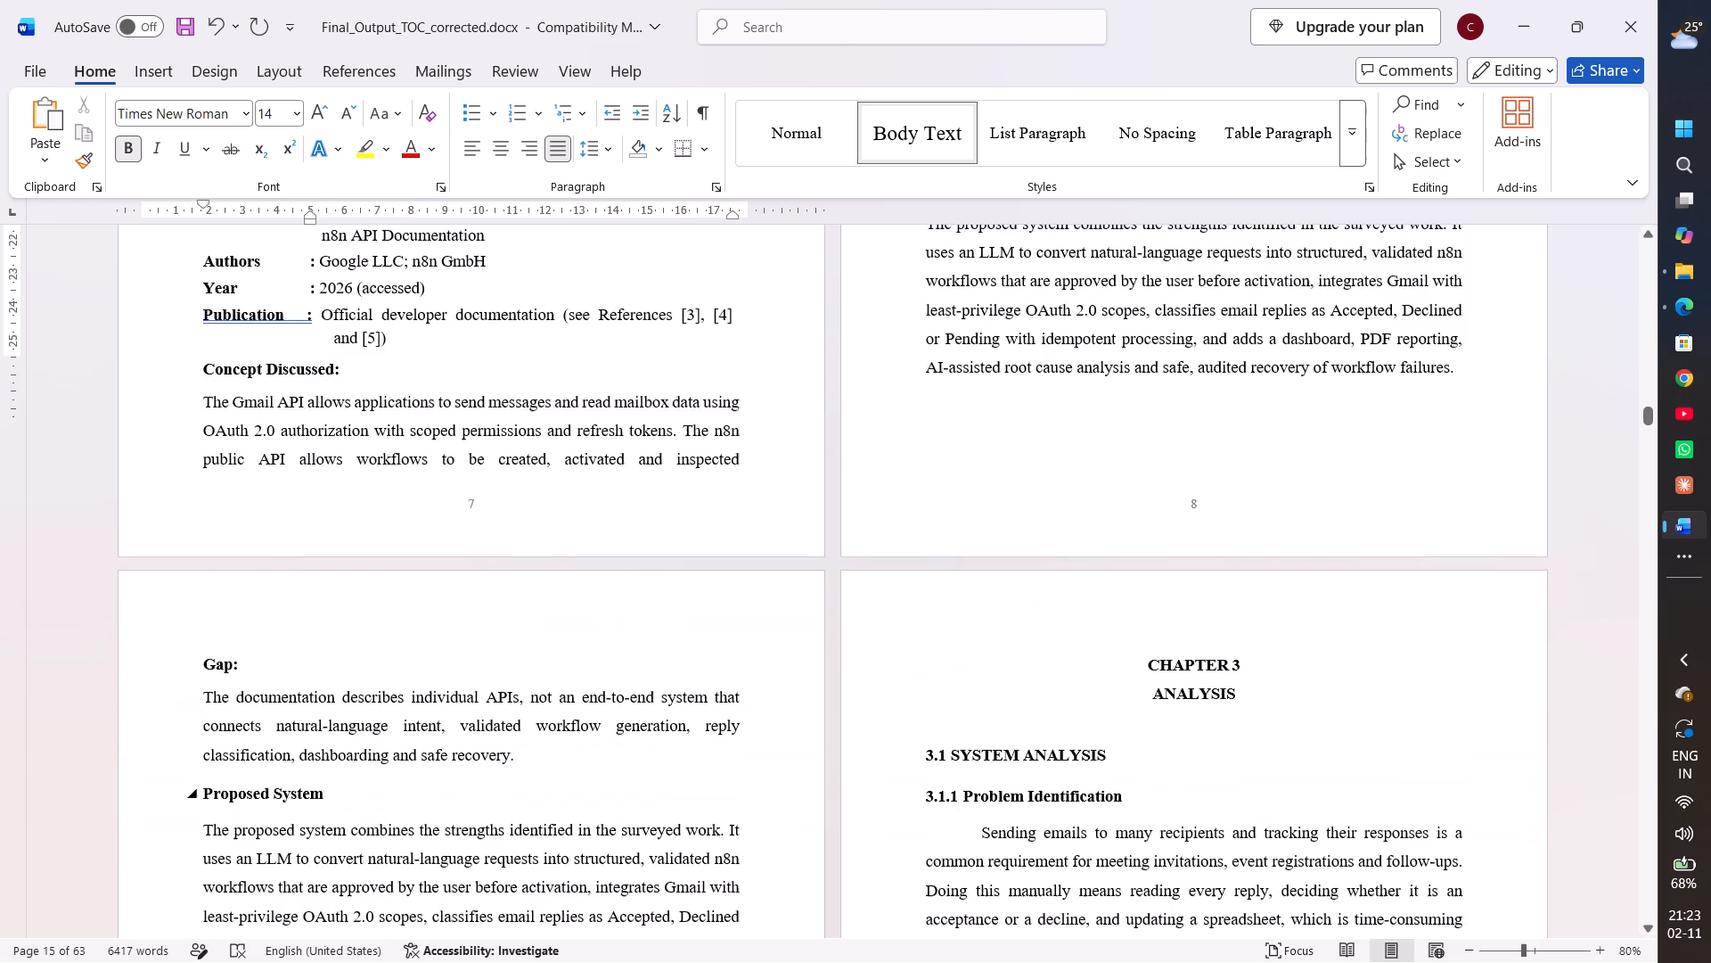
key(ctrl+s)
Look through Chapter 3 Analysis from Problem Identification to the hardware and software specifications, checking the layout.
scroll(472, 659, down, 3)
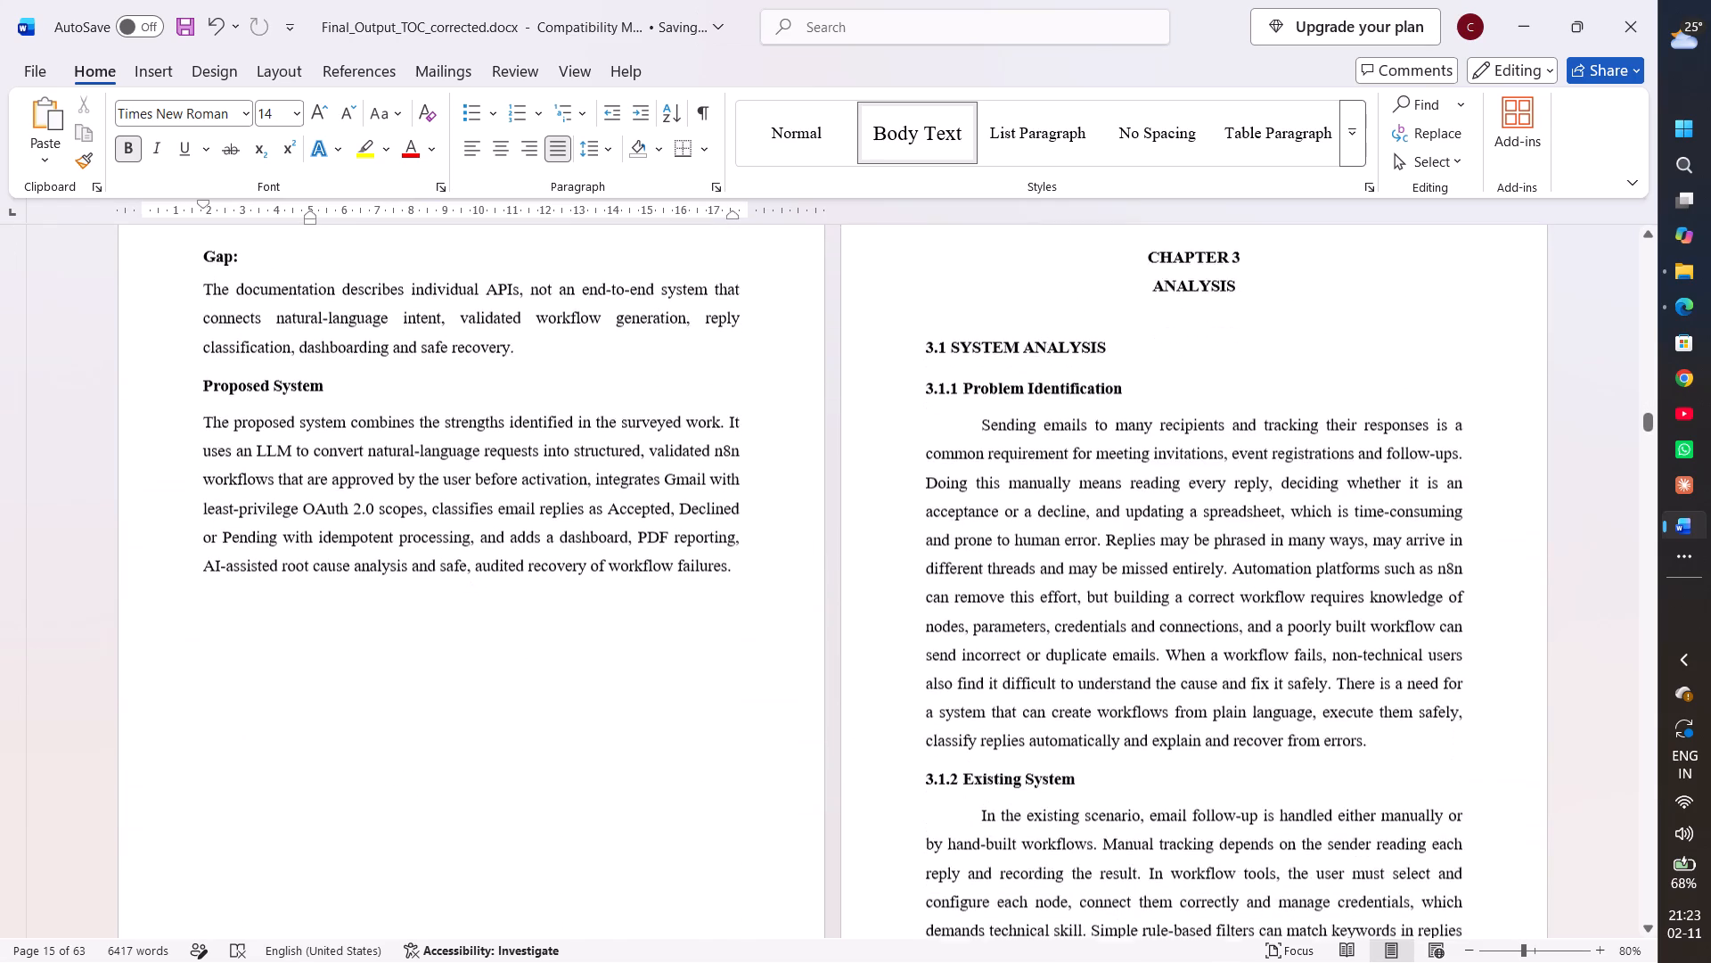
scroll(472, 659, down, 4)
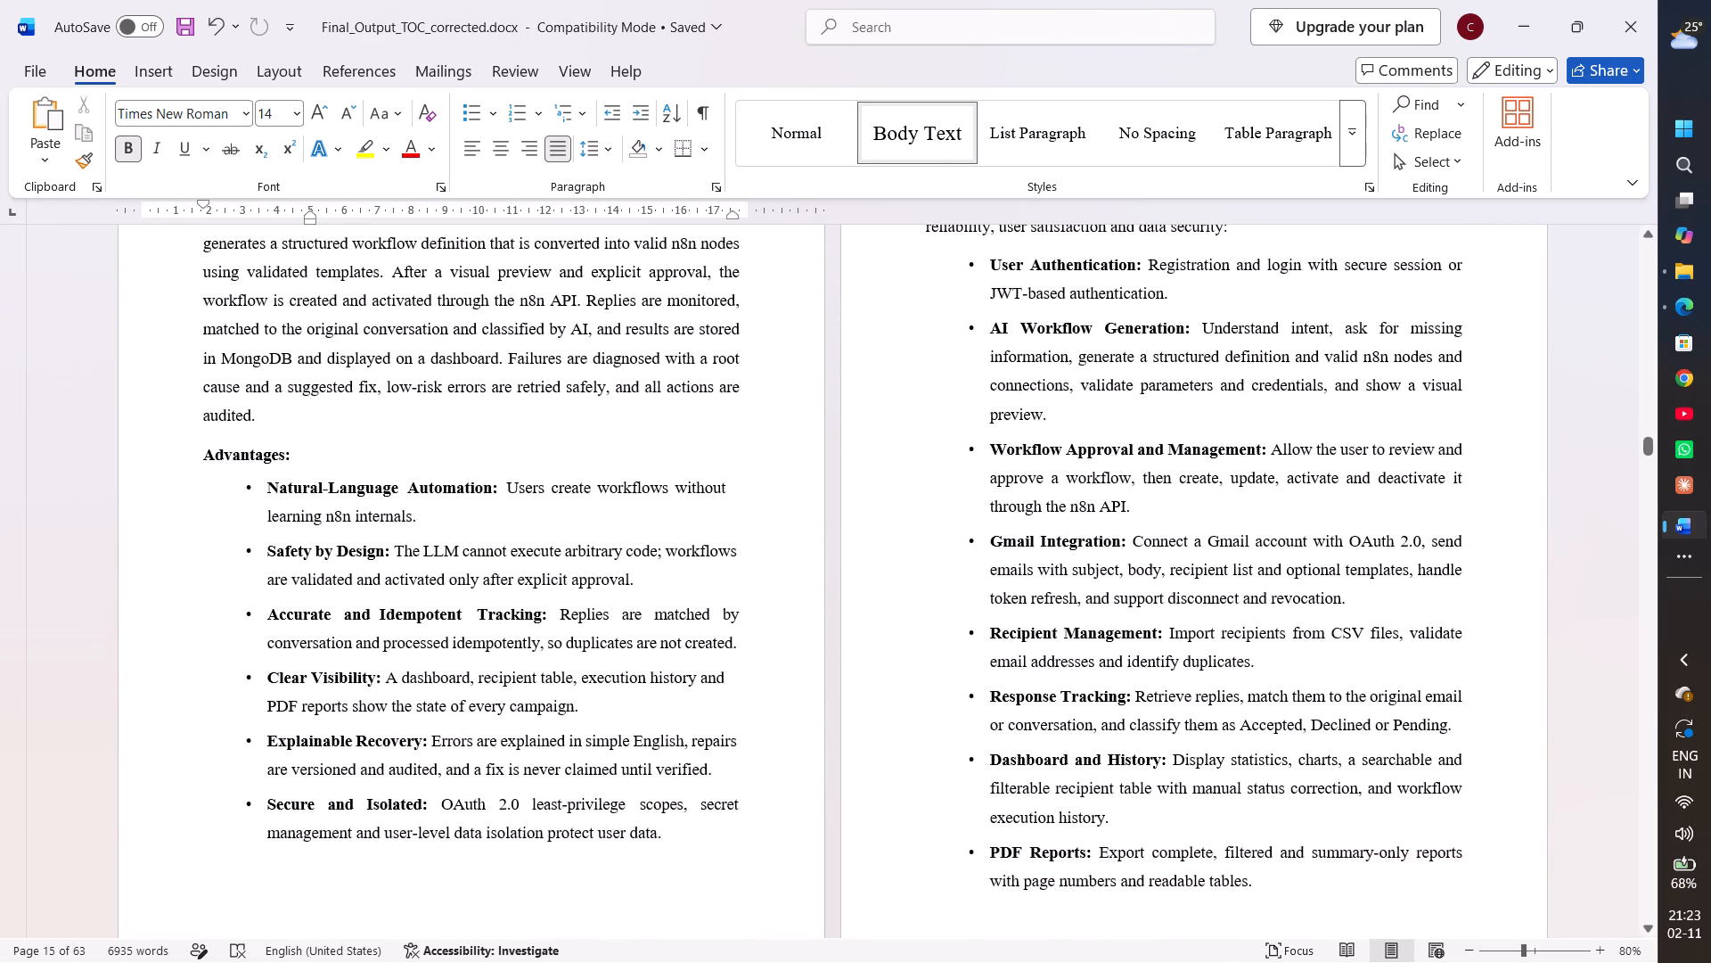
scroll(472, 659, down, 1)
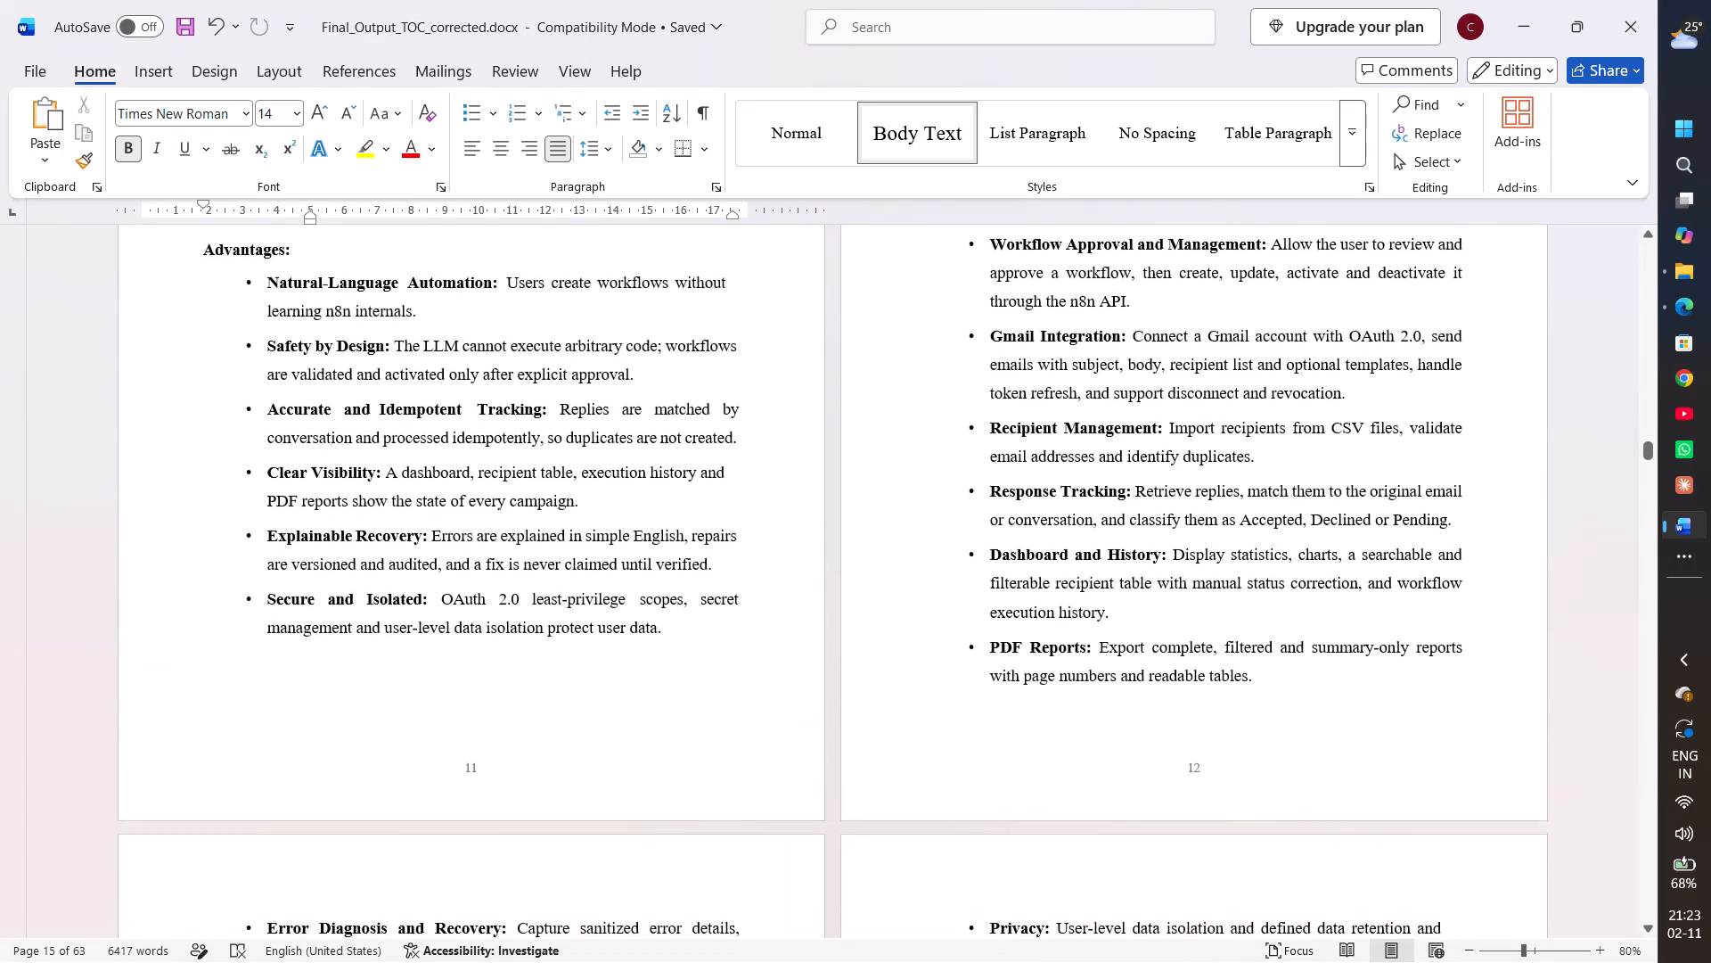
scroll(472, 659, up, 1)
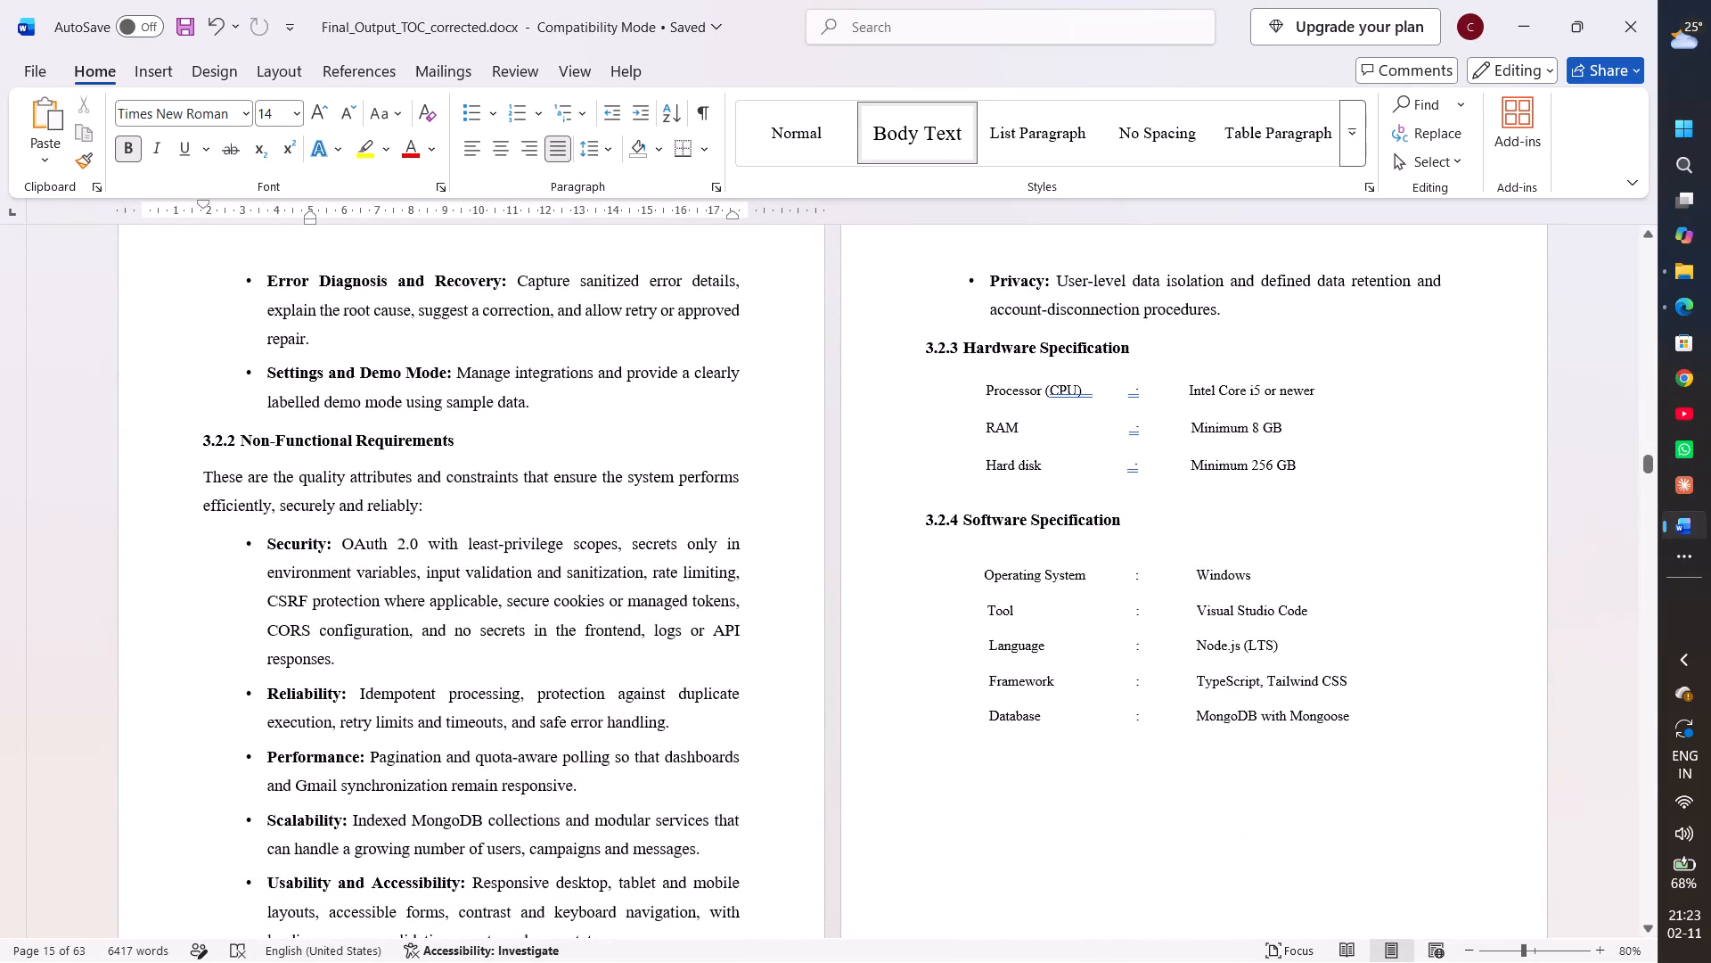
scroll(472, 659, up, 1)
scroll(472, 659, down, 1)
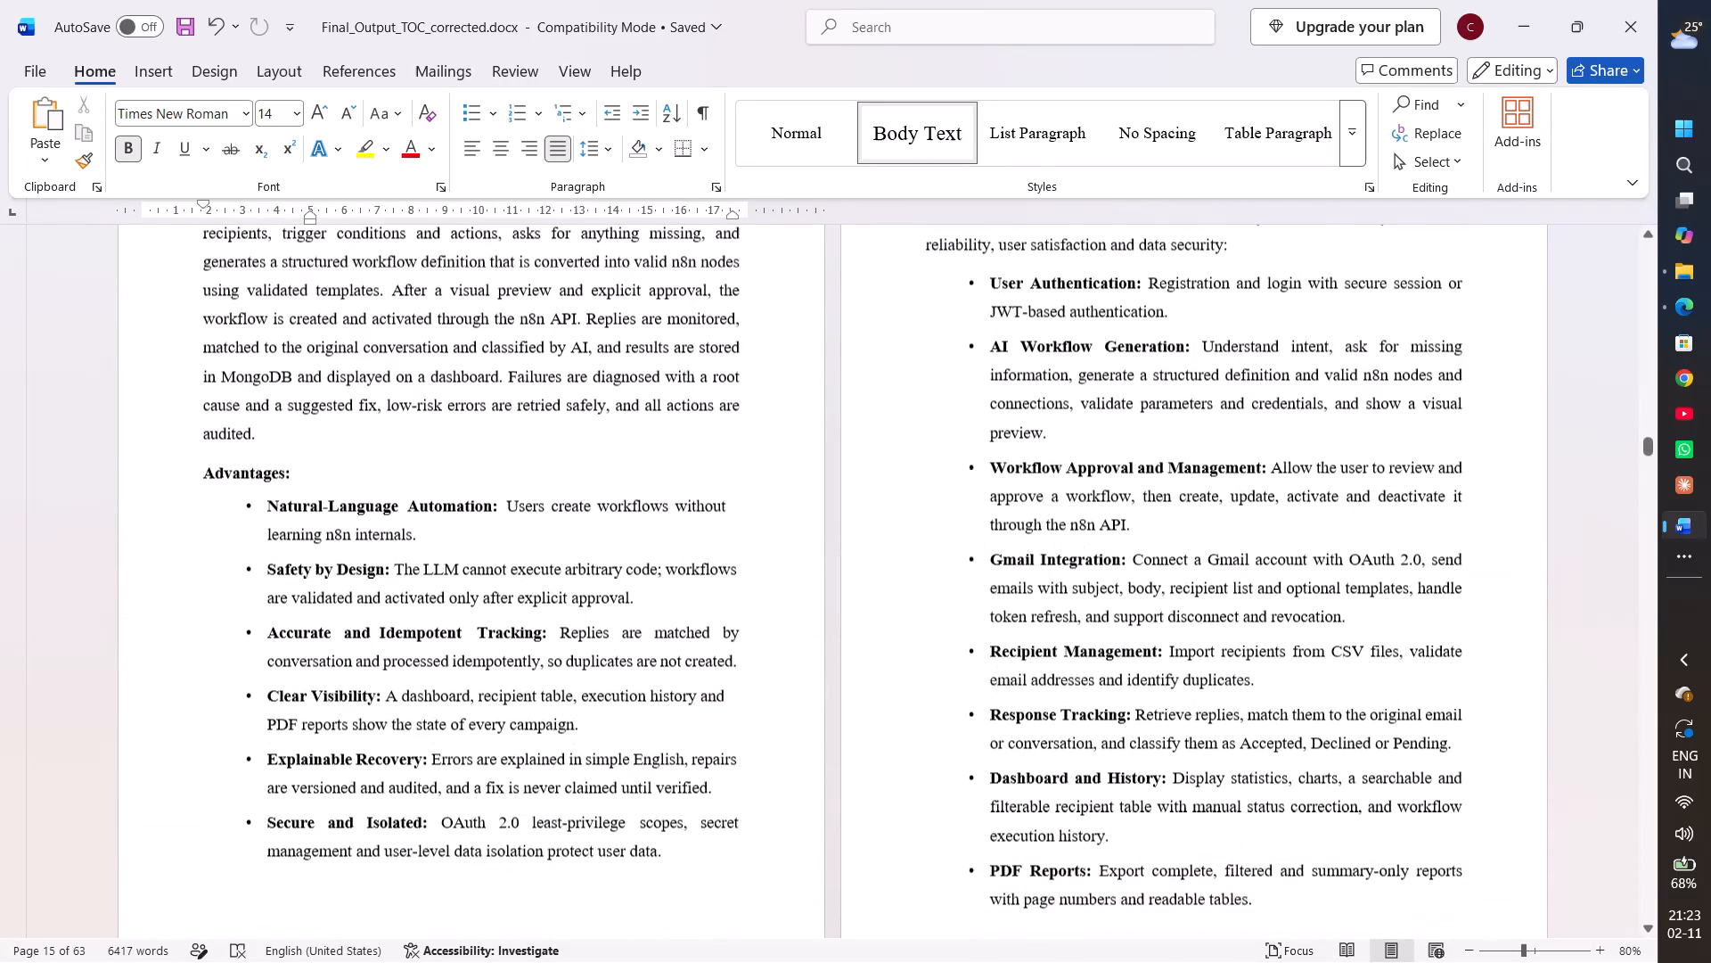
scroll(472, 659, down, 3)
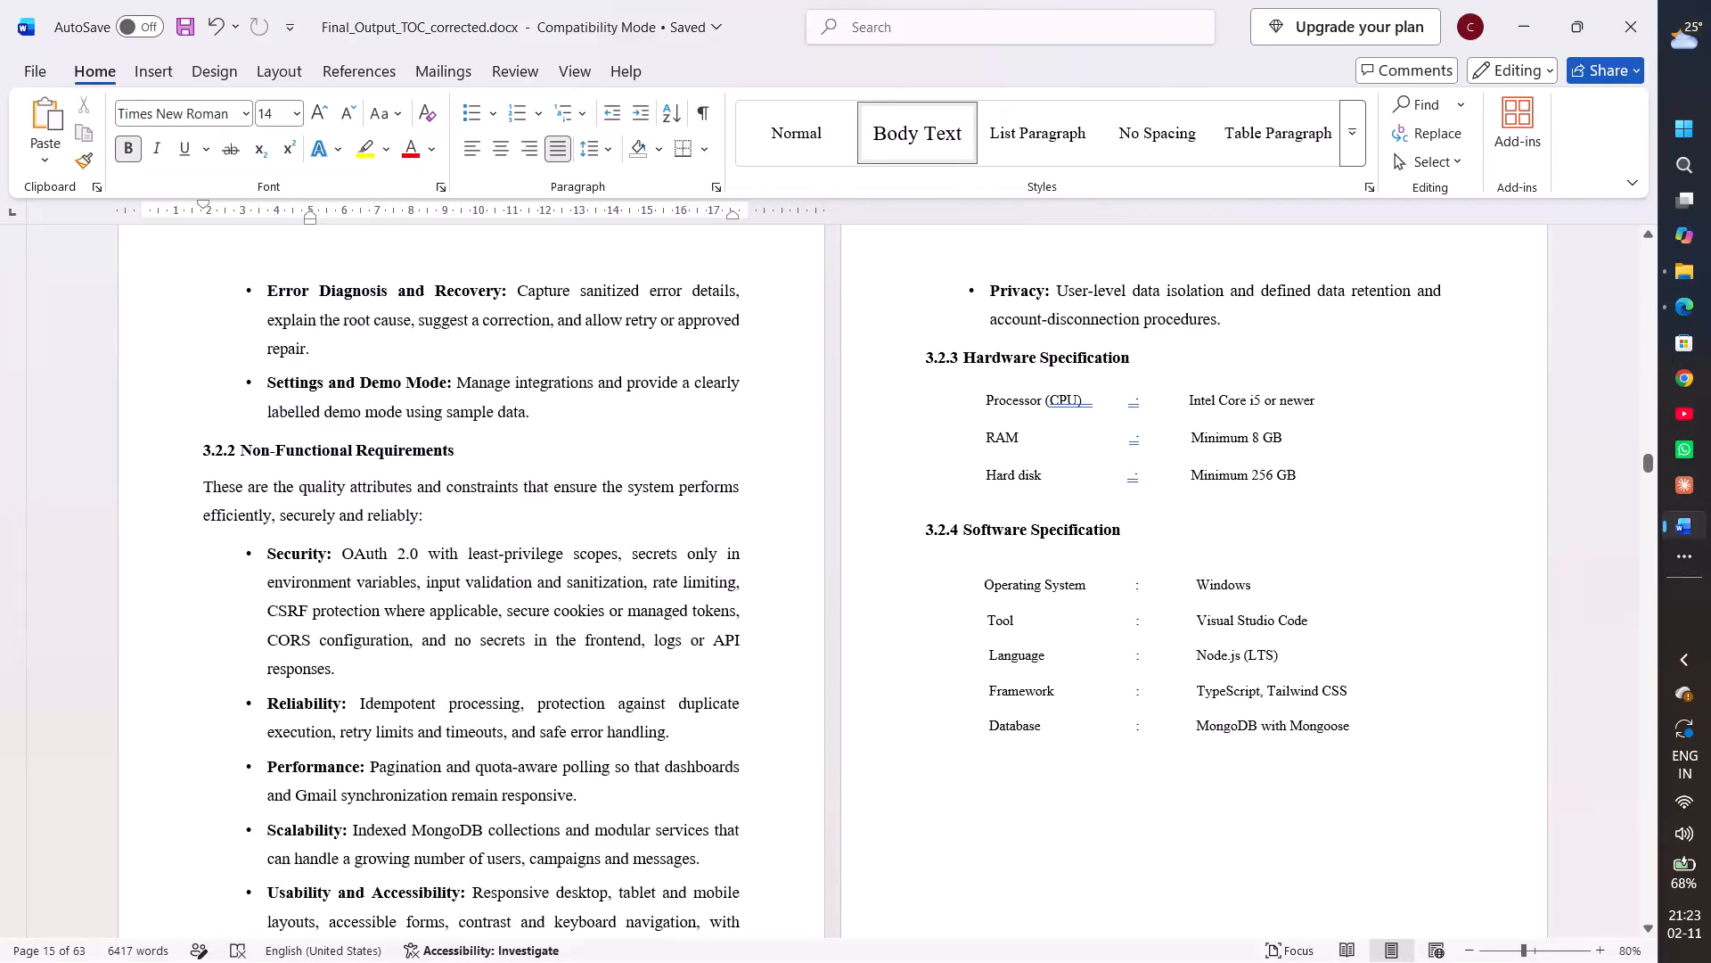
Retype the colons after RAM, Processor (CPU) and Hard disk in section 3.2.3 Hardware Specification.
click(1139, 443)
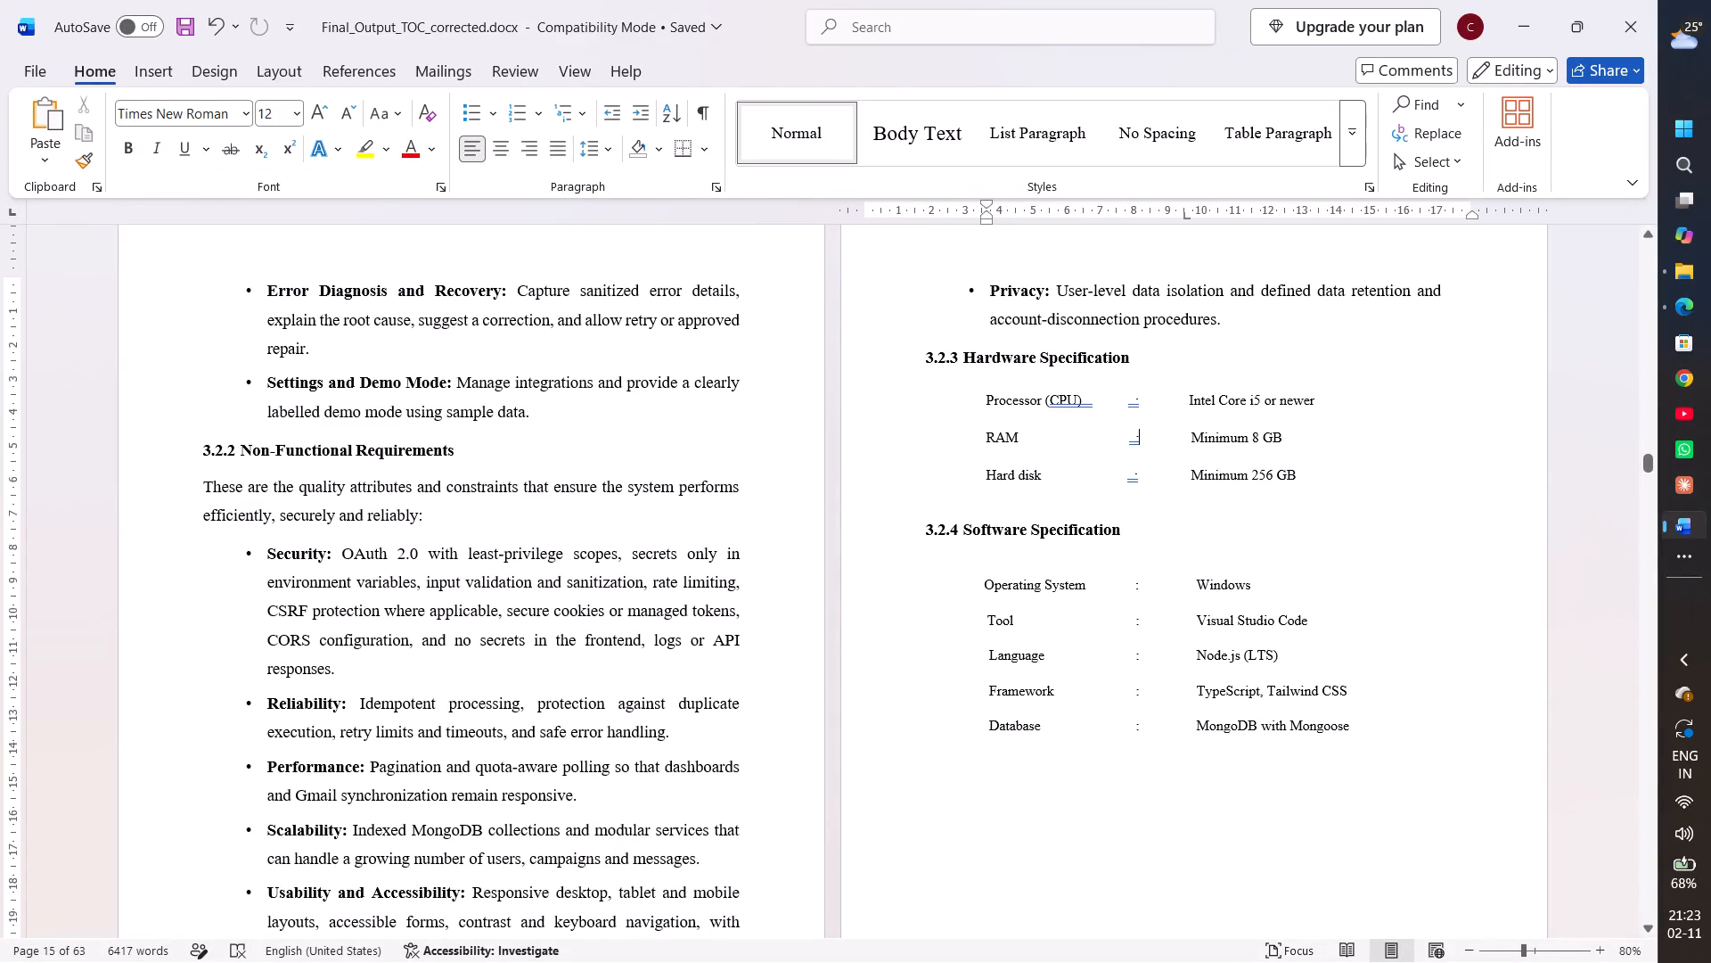
key(BackSpace)
key(shift+colon)
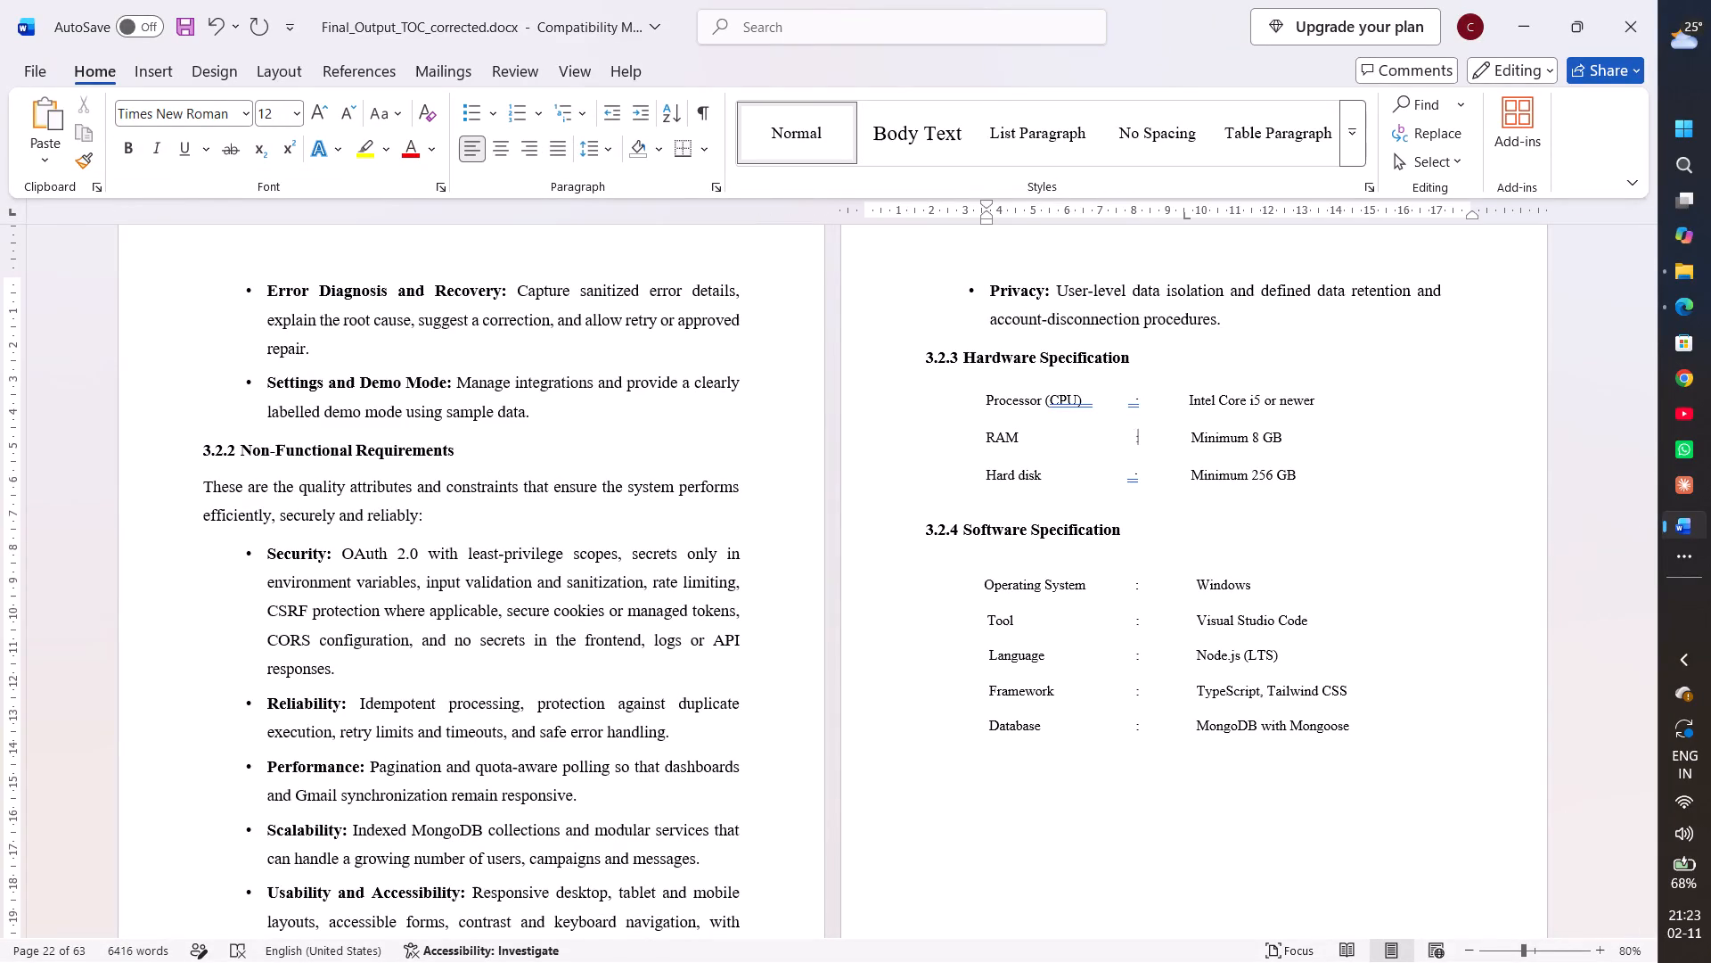
click(1144, 400)
key(Left)
key(Left)
key(BackSpace)
key(shift+colon)
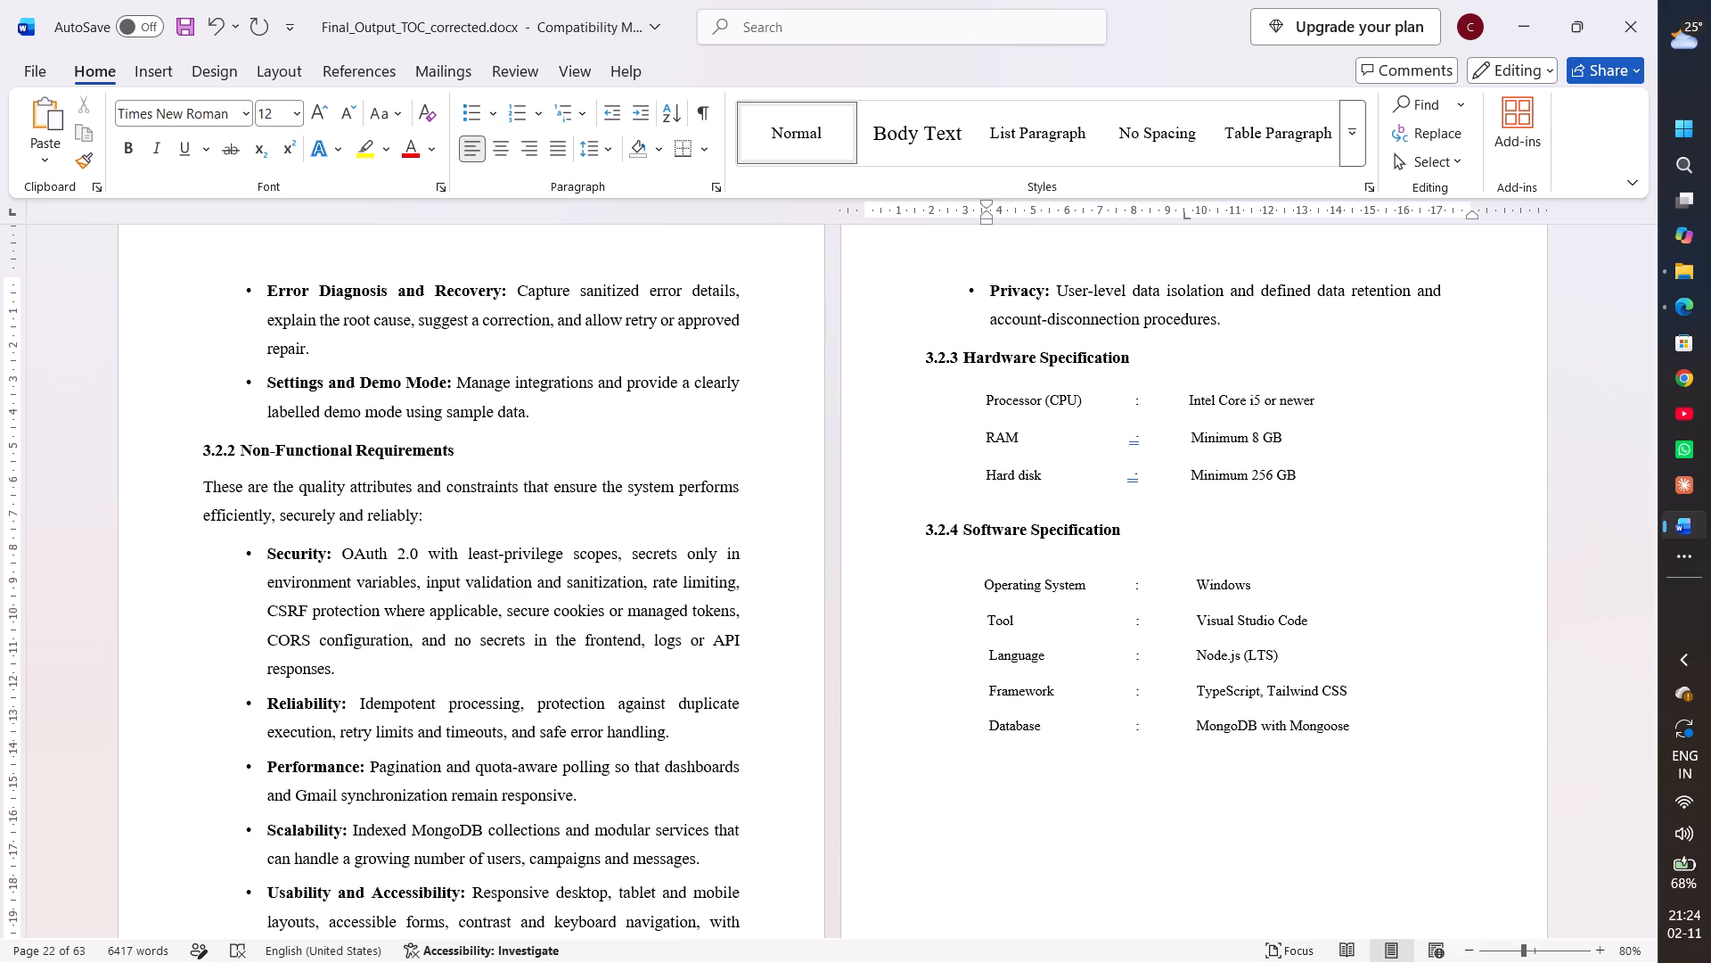
click(1137, 478)
key(BackSpace)
key(shift+colon)
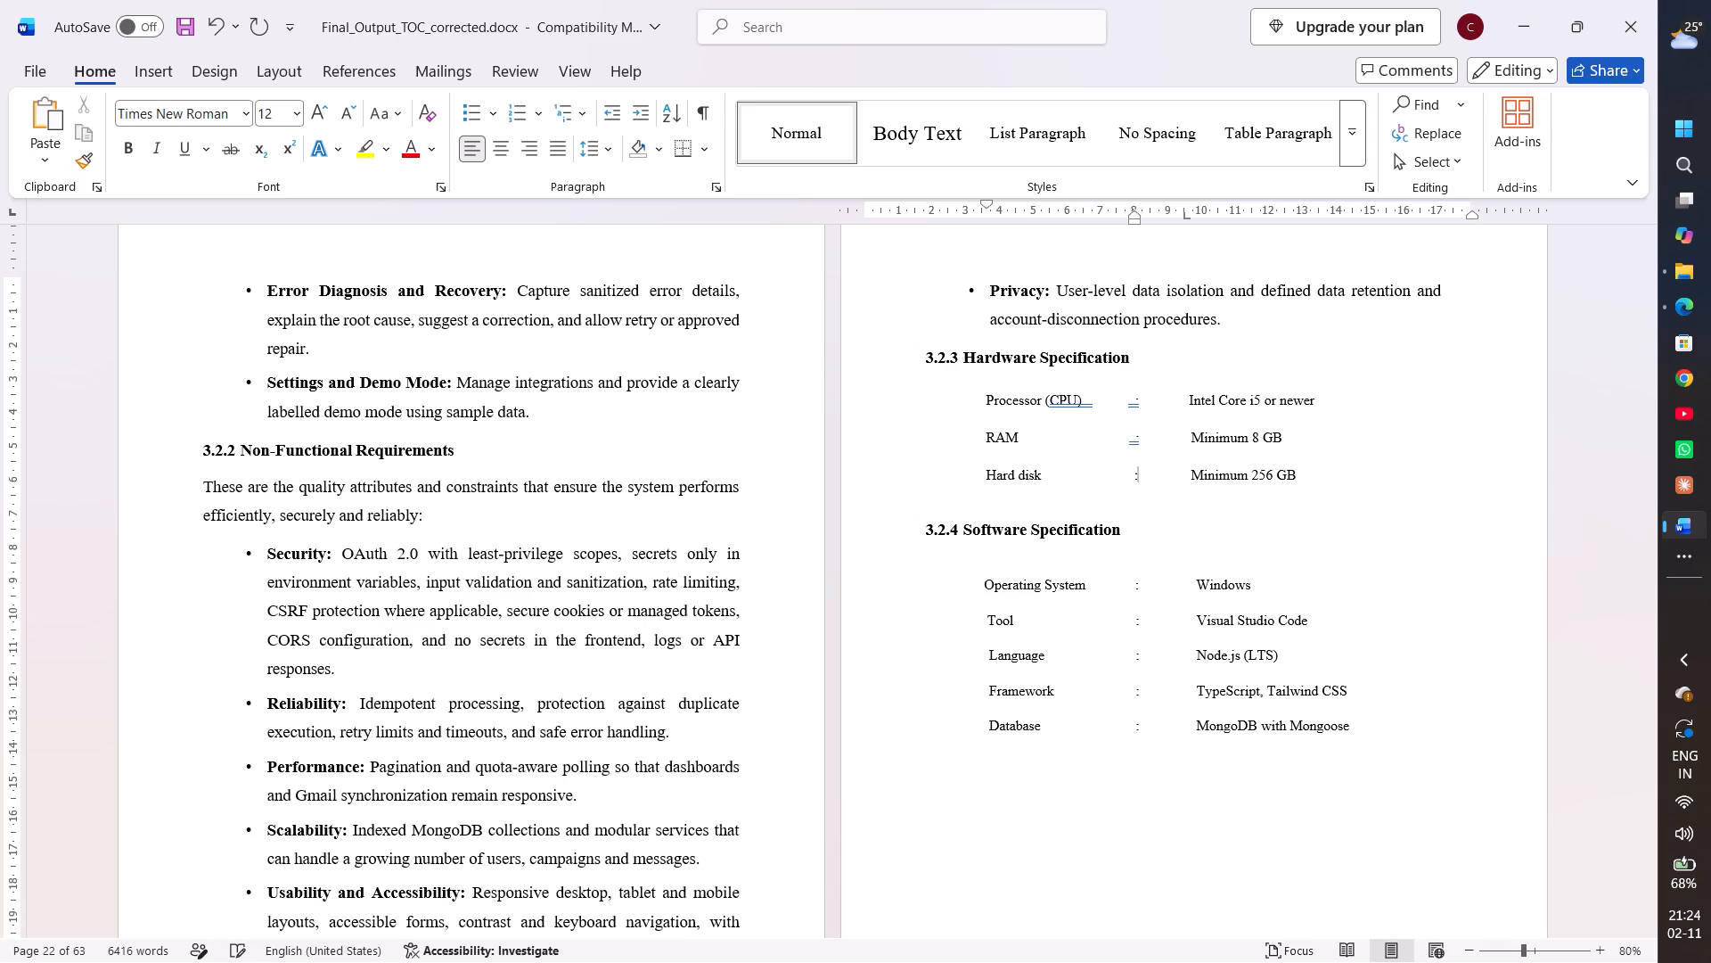
Look through the report from section 3.2.4 through the design, implementation and testing chapters to the acceptance criteria table, checking the layout.
scroll(1155, 579, down, 1)
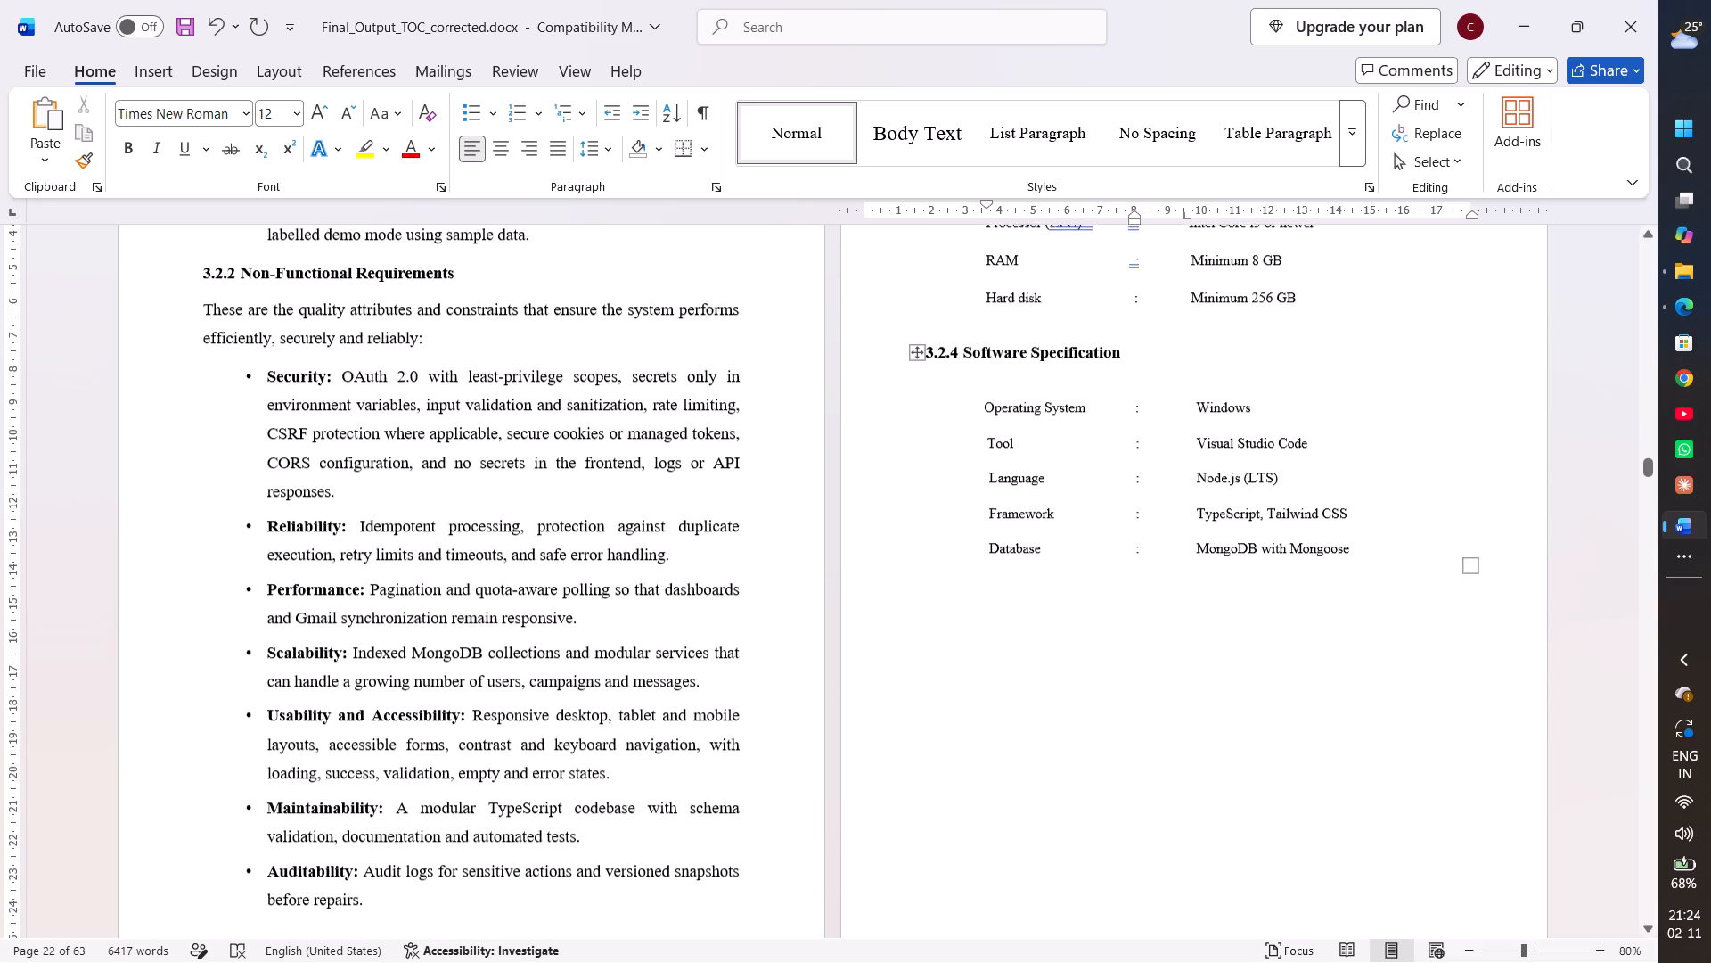
scroll(1155, 579, down, 1)
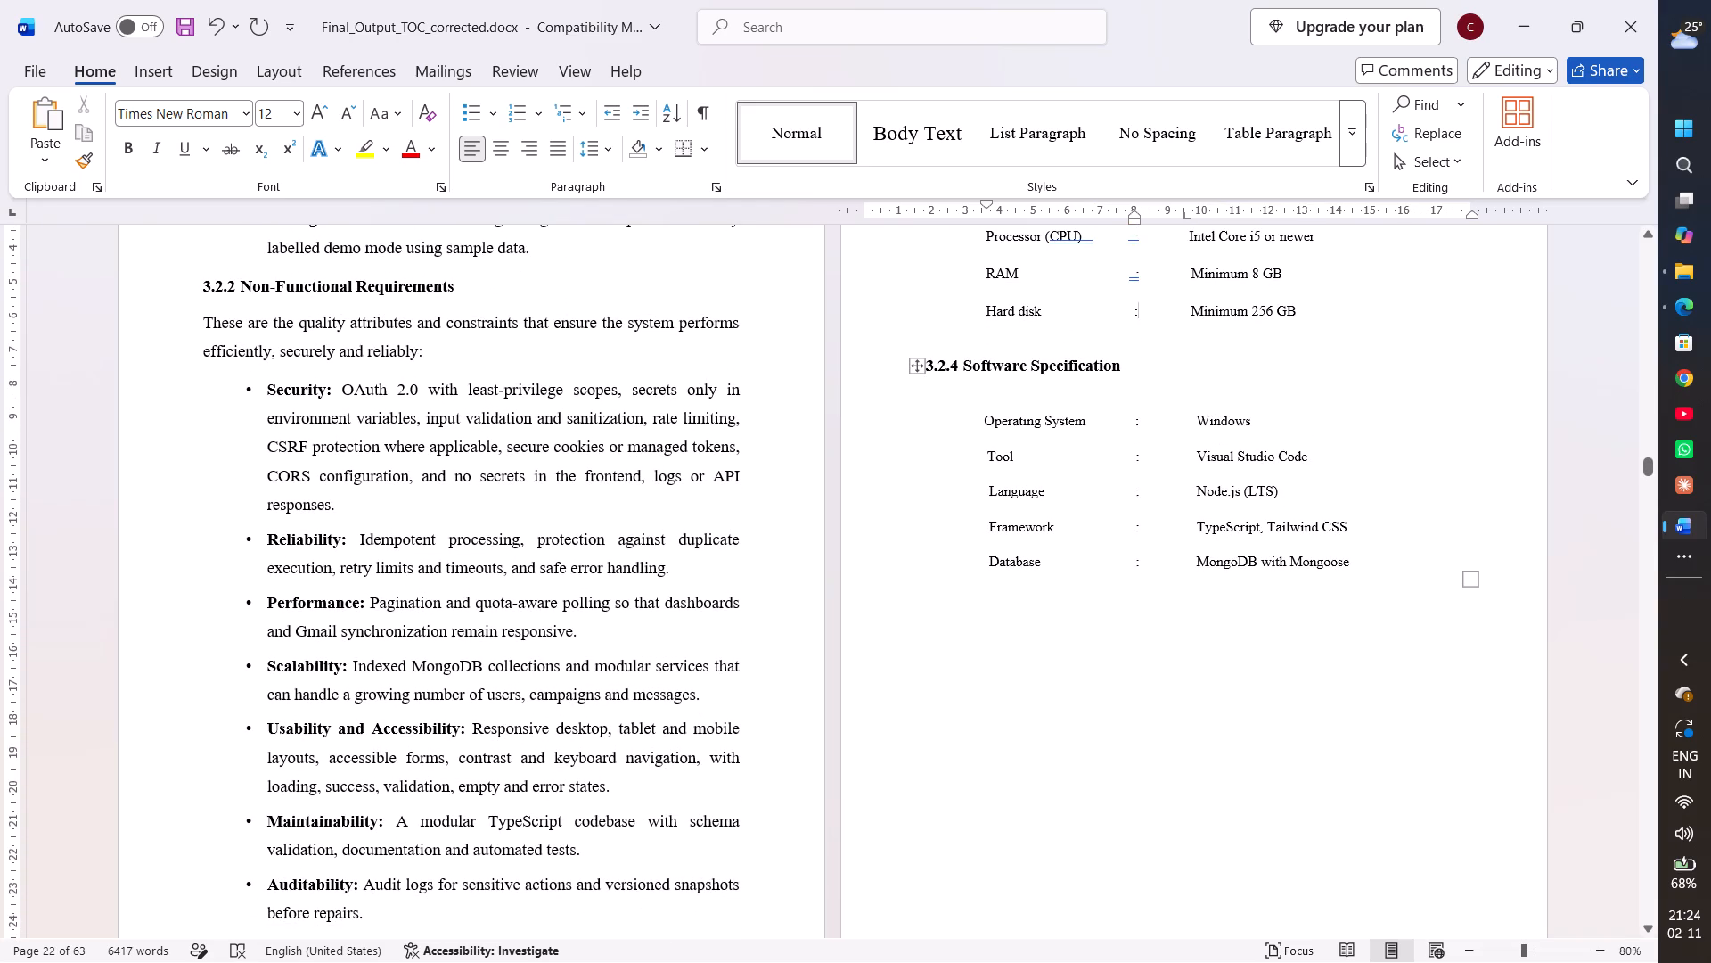
scroll(1155, 579, down, 3)
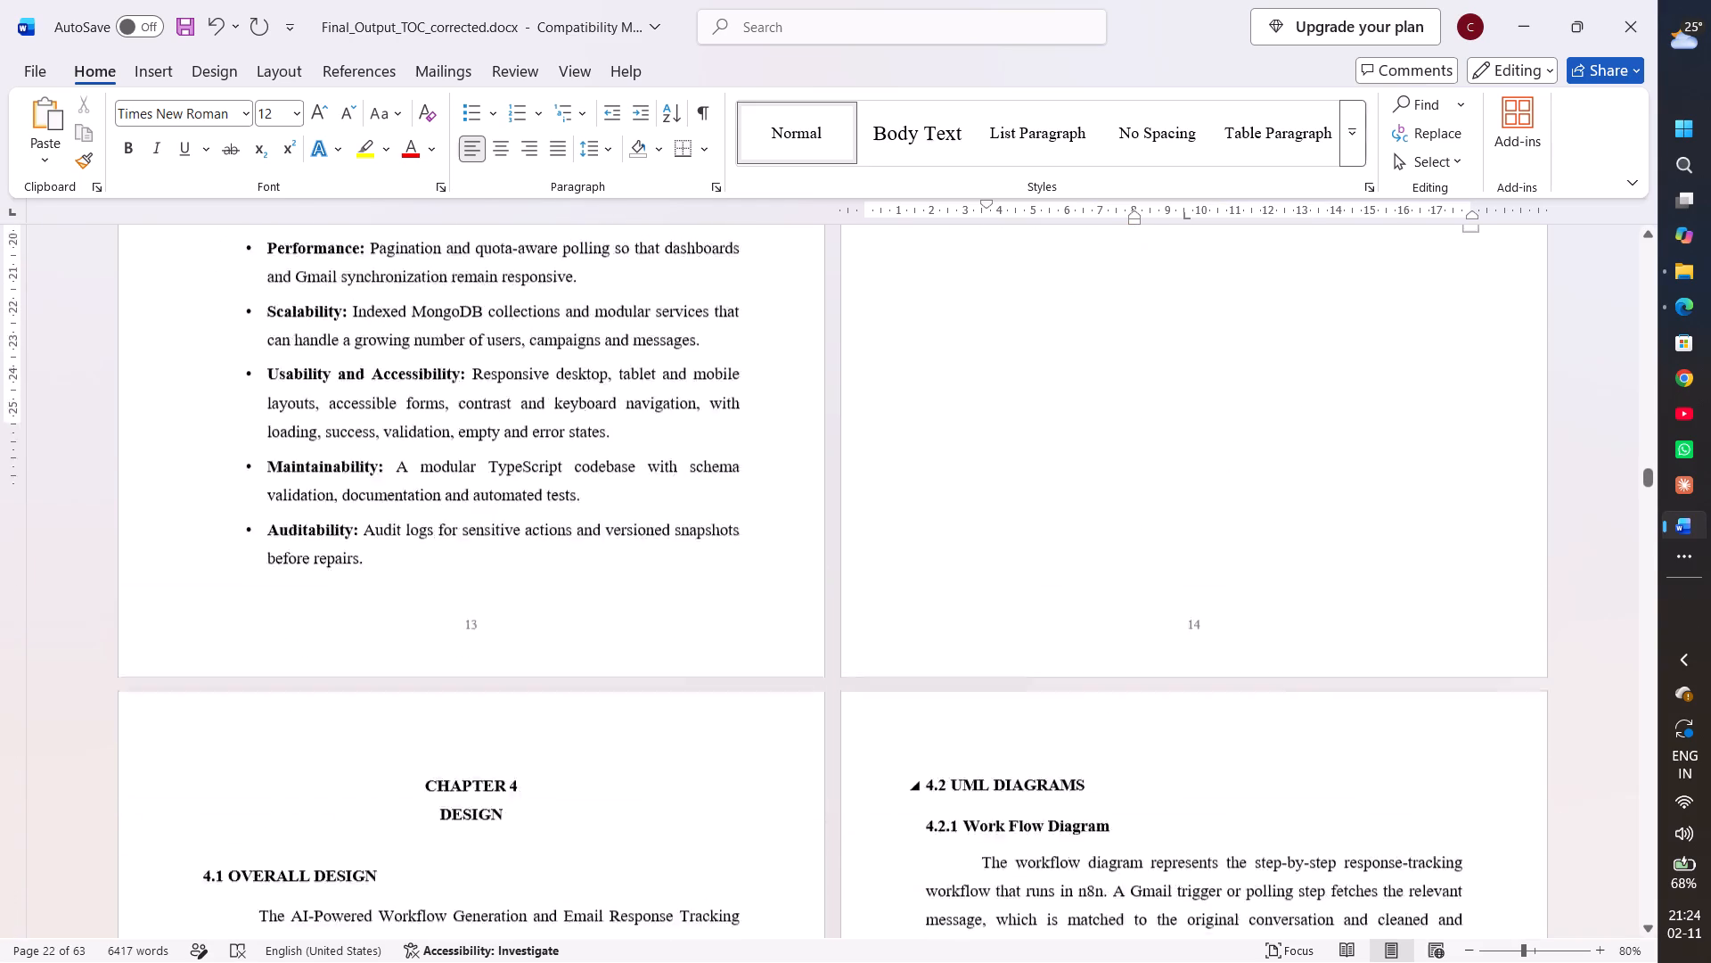
scroll(1155, 579, down, 5)
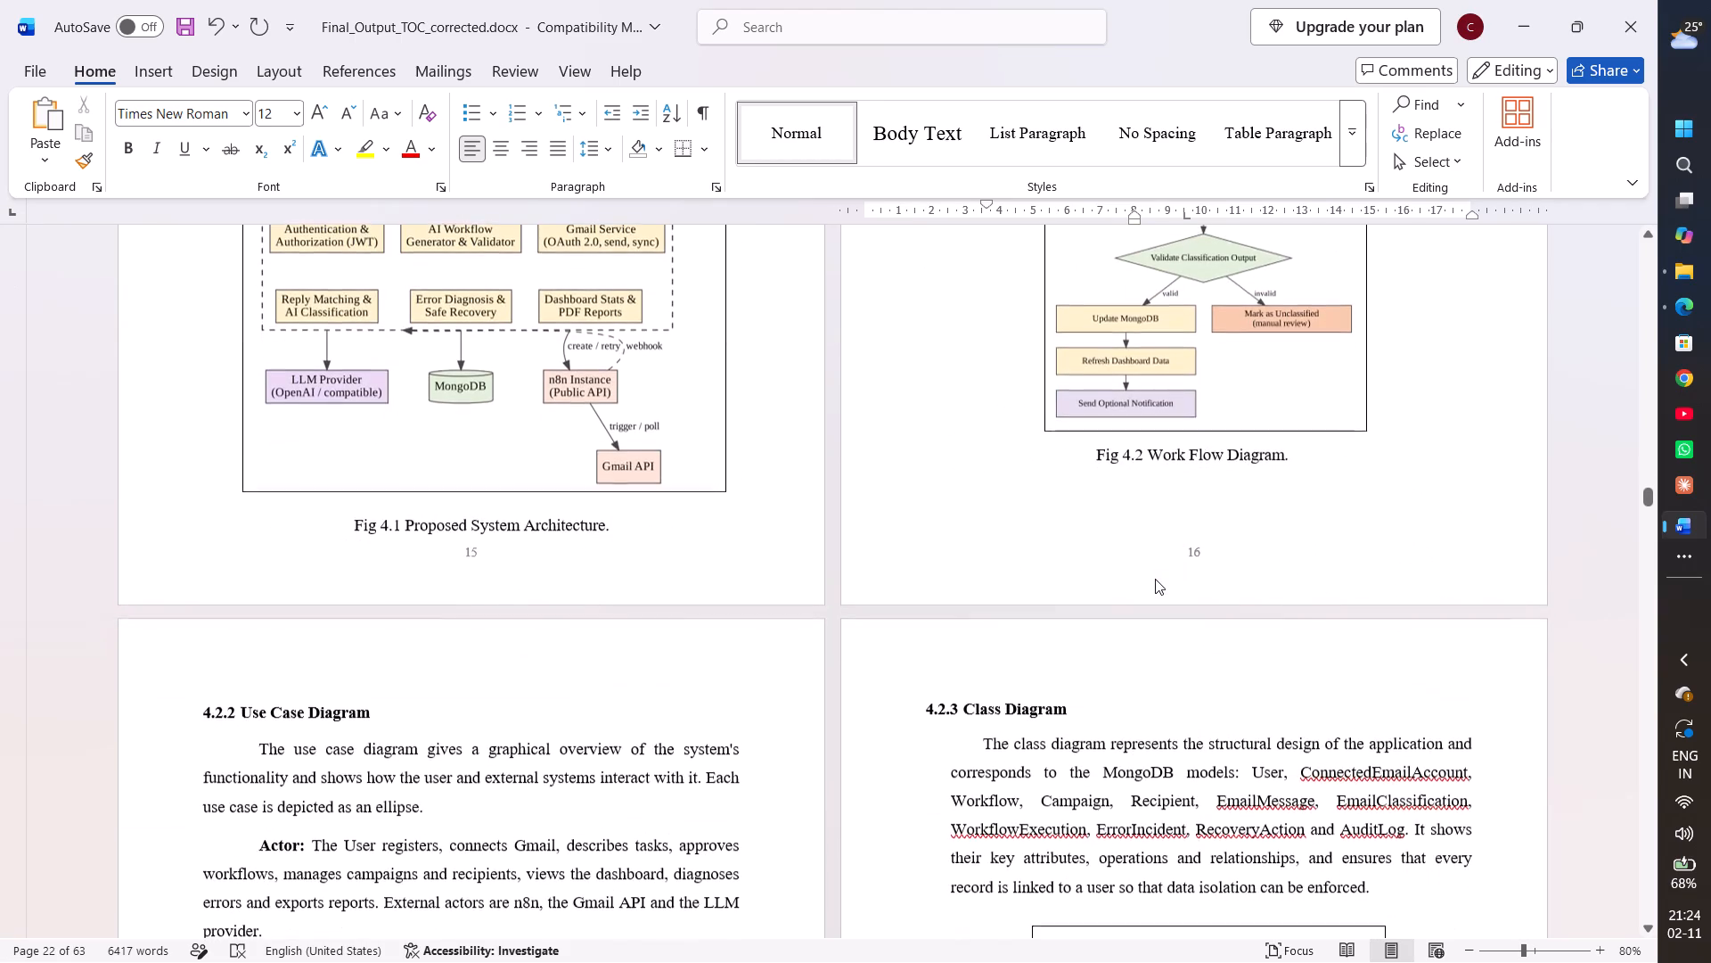
scroll(1155, 579, down, 5)
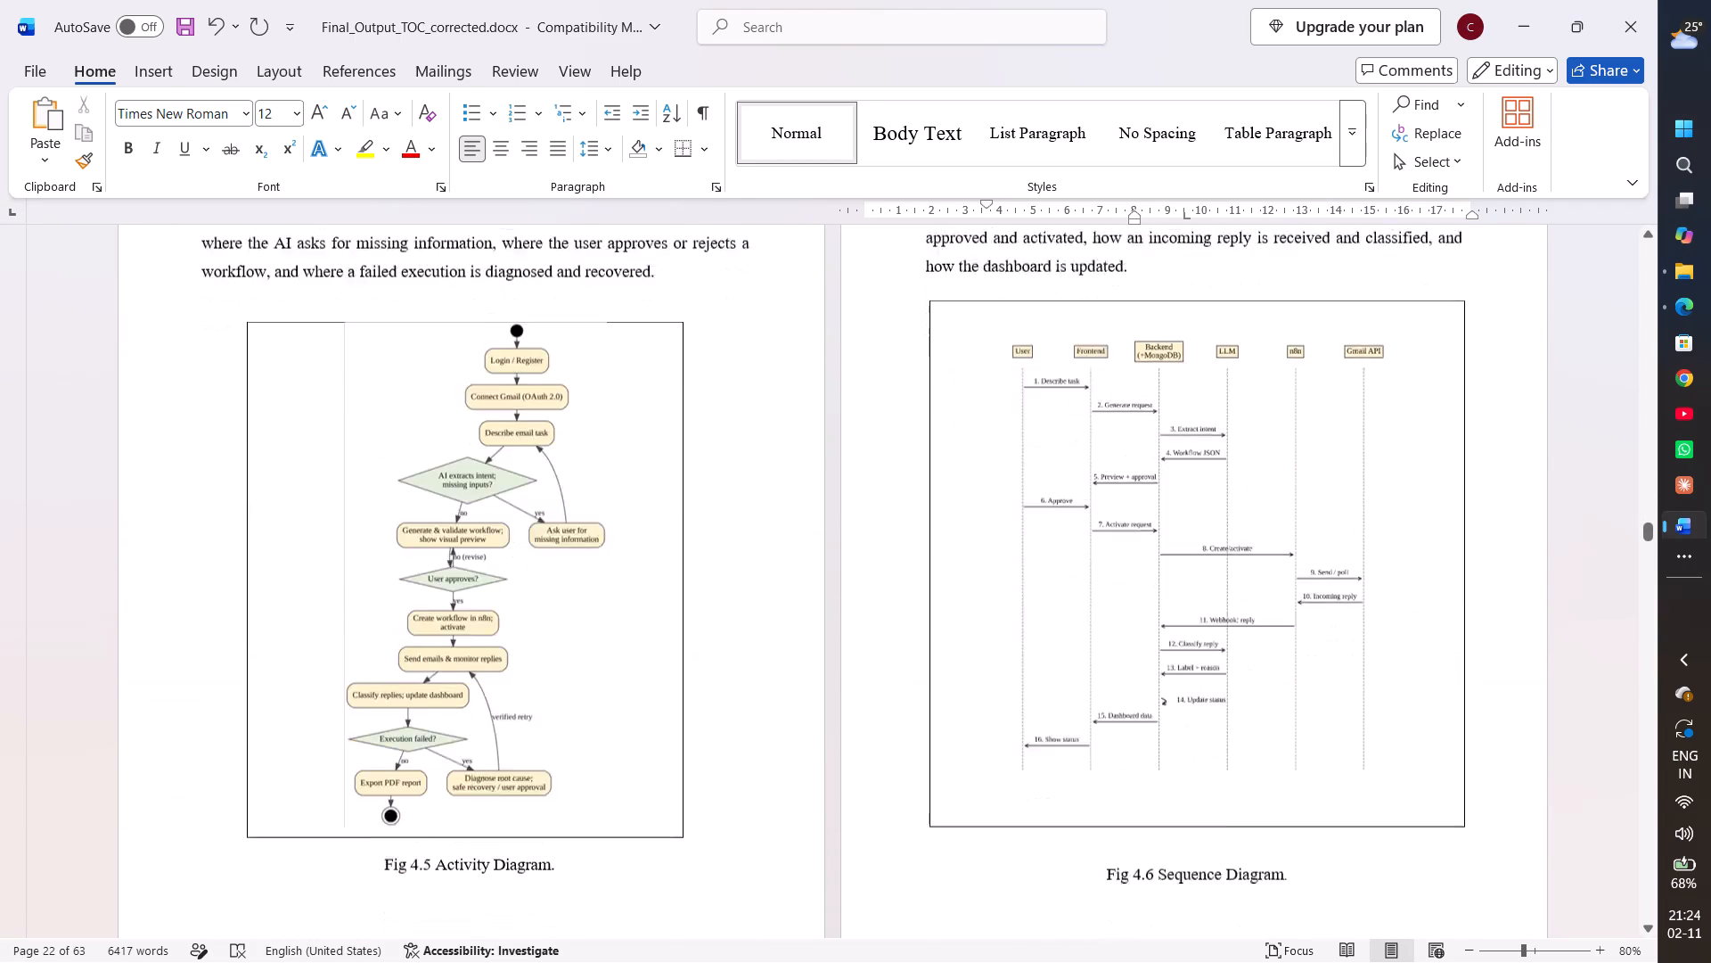
scroll(1155, 579, down, 4)
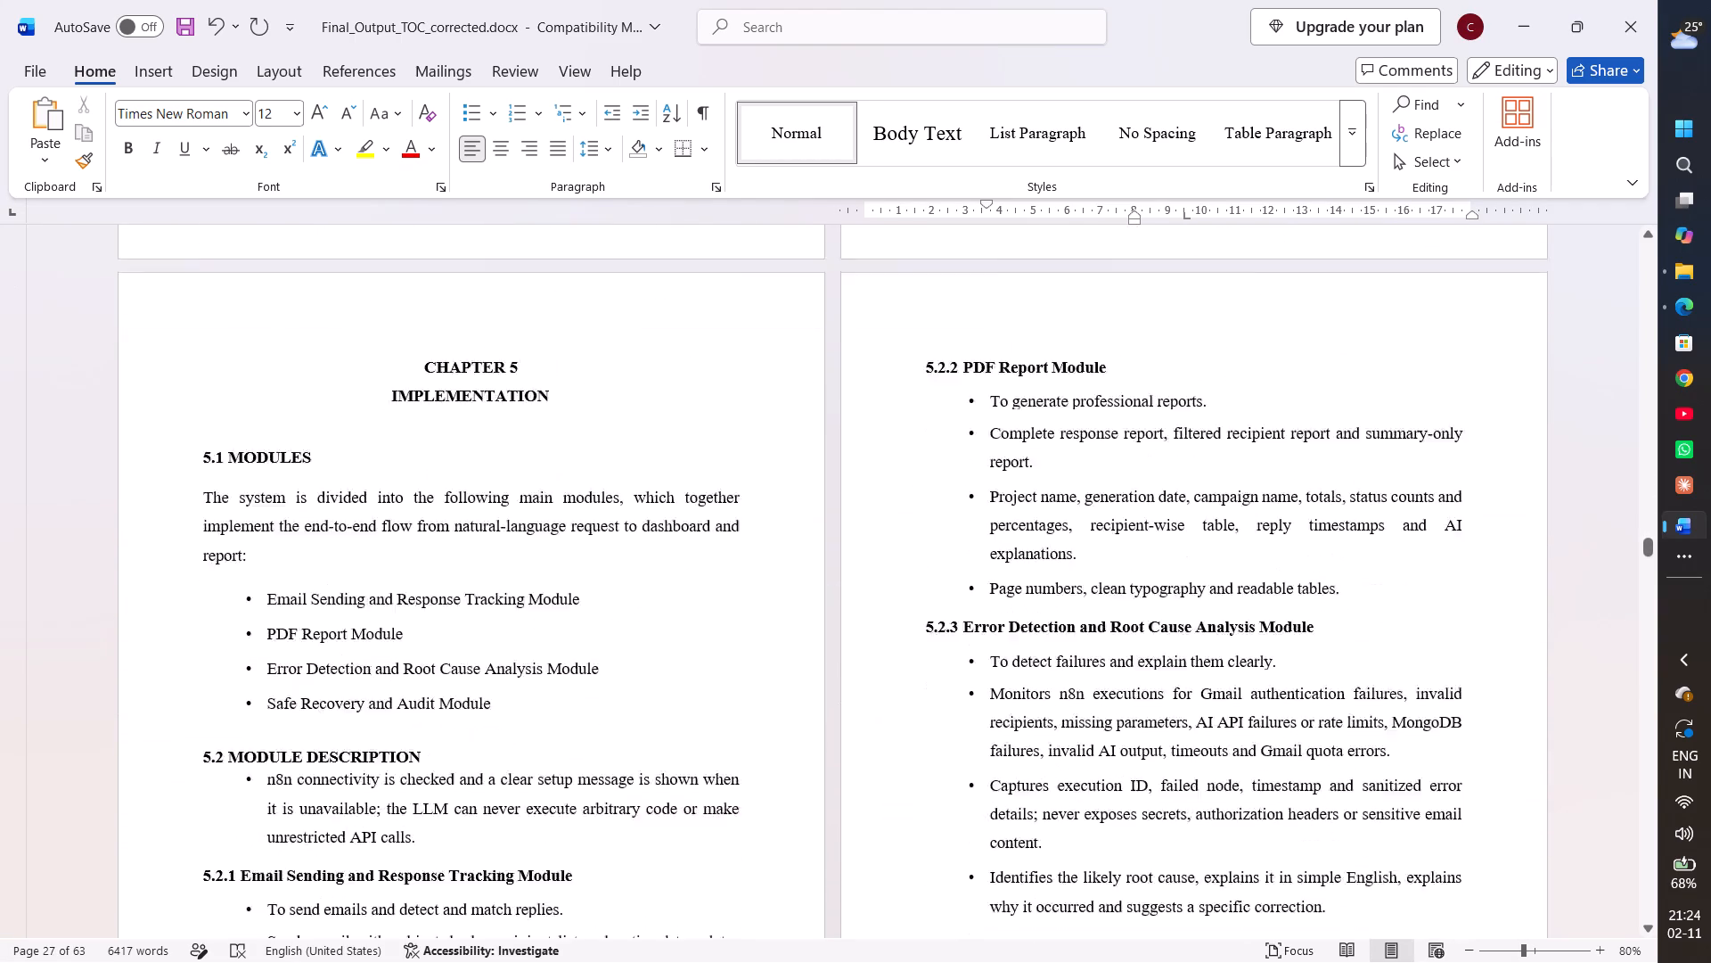
scroll(1155, 579, down, 4)
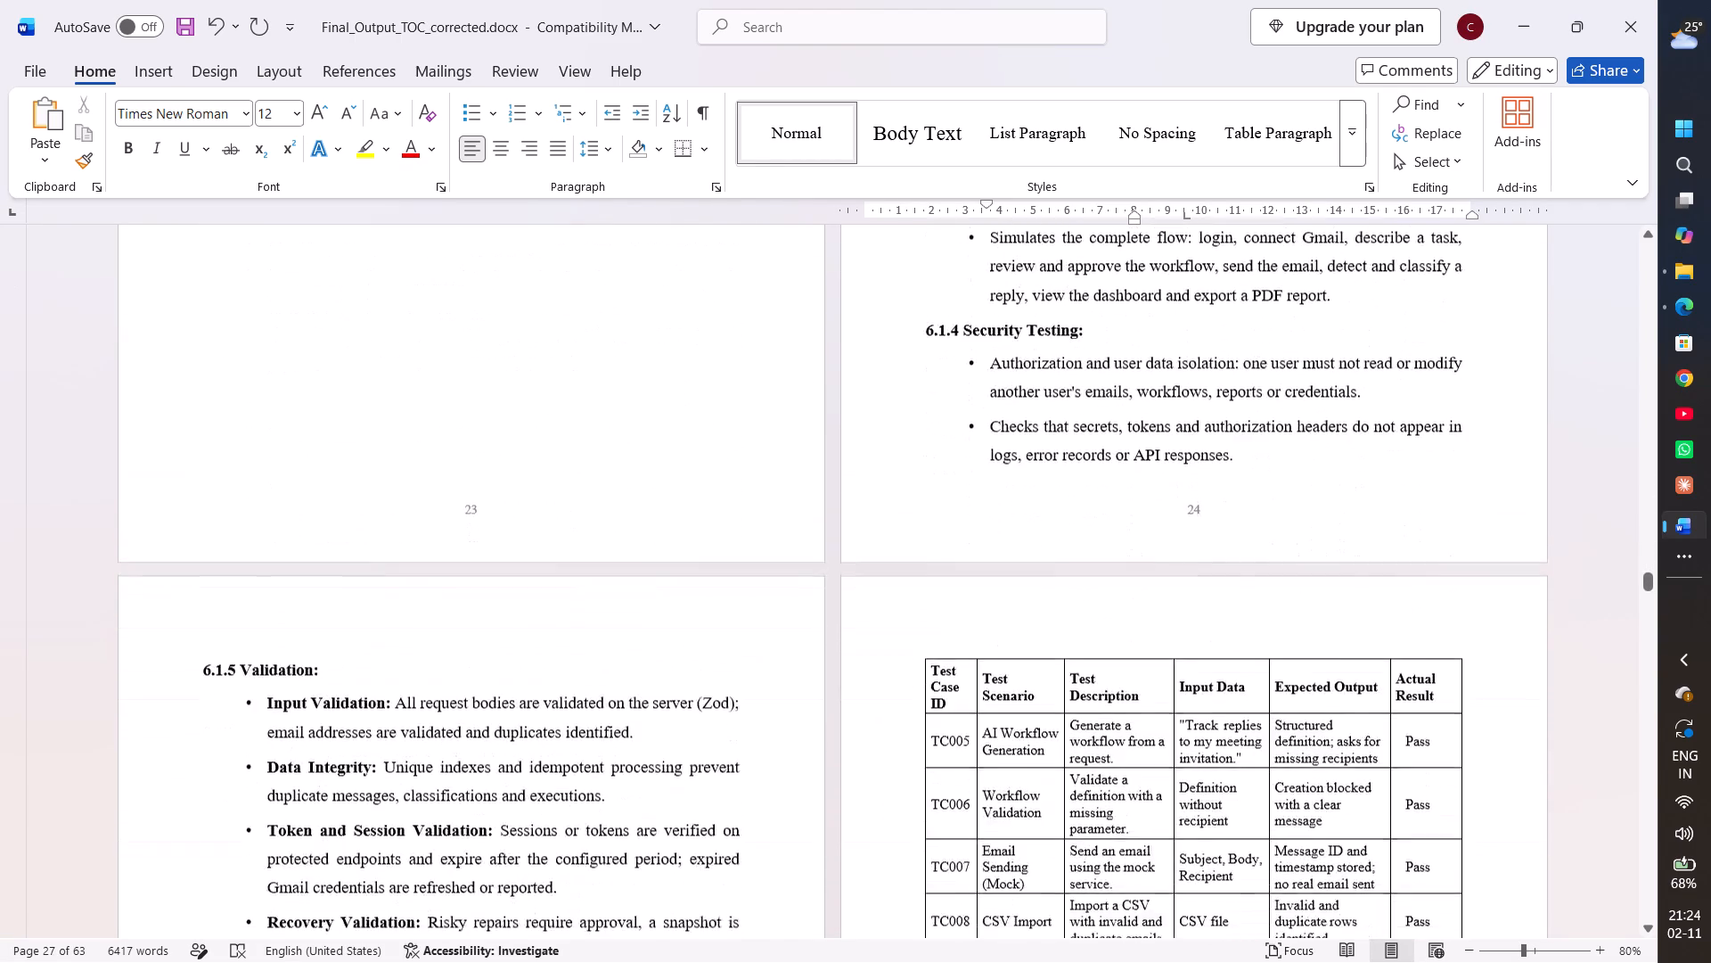
scroll(1155, 579, down, 3)
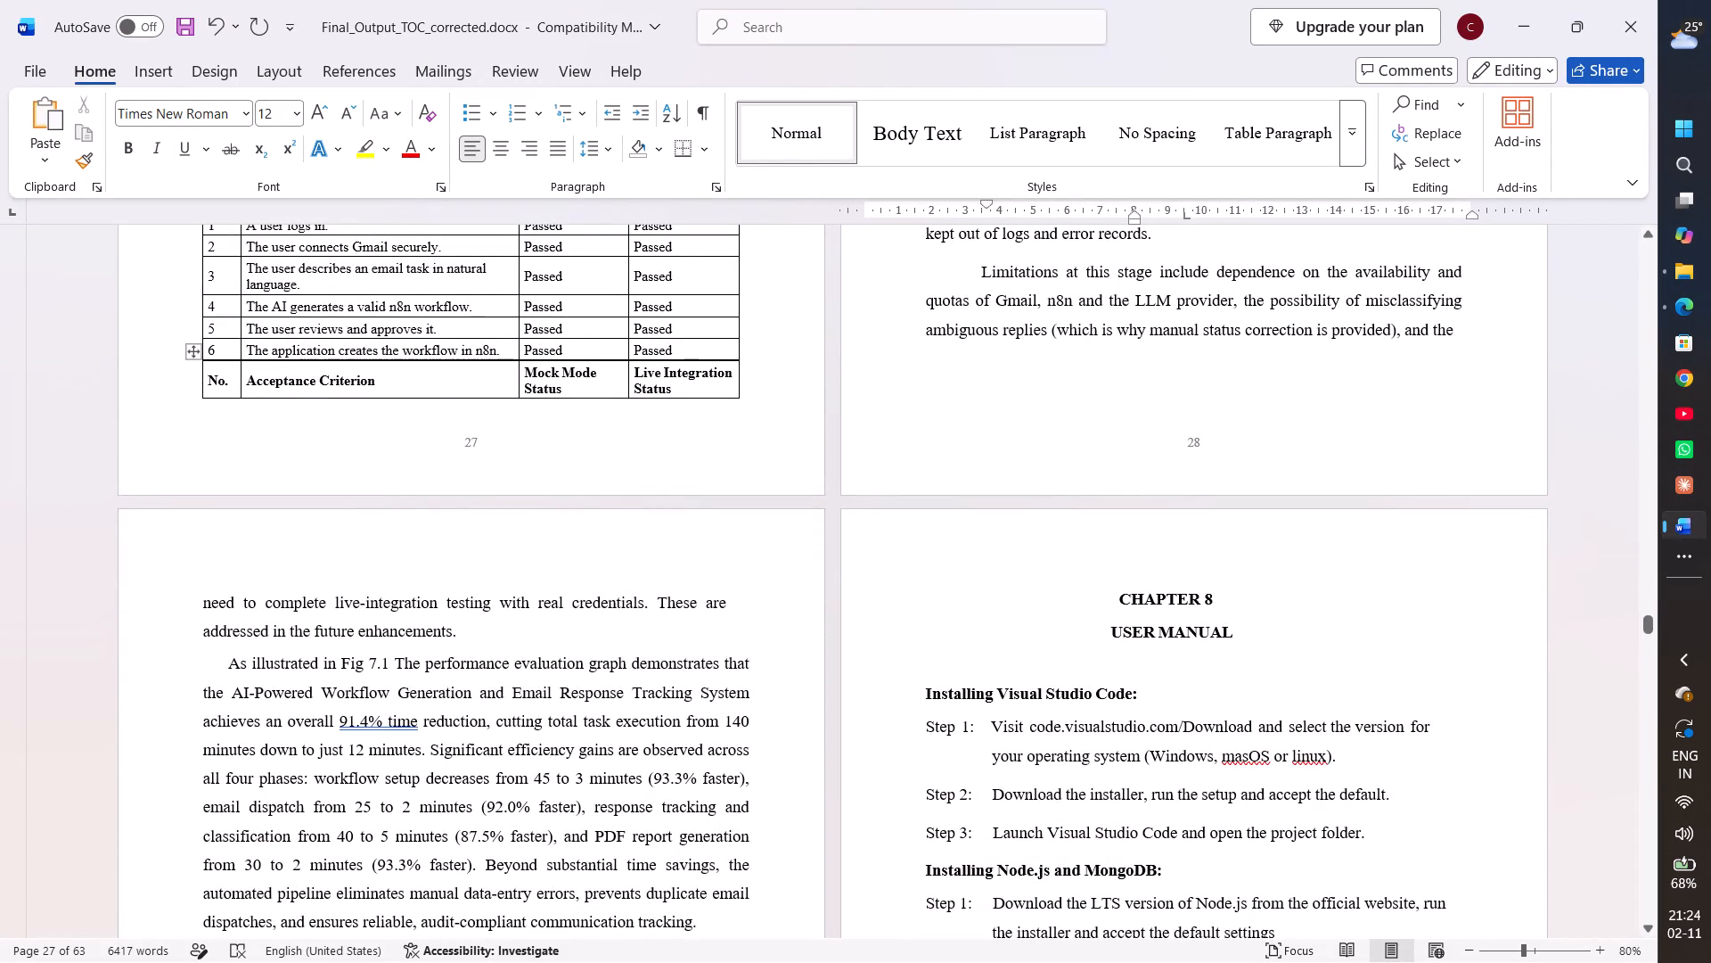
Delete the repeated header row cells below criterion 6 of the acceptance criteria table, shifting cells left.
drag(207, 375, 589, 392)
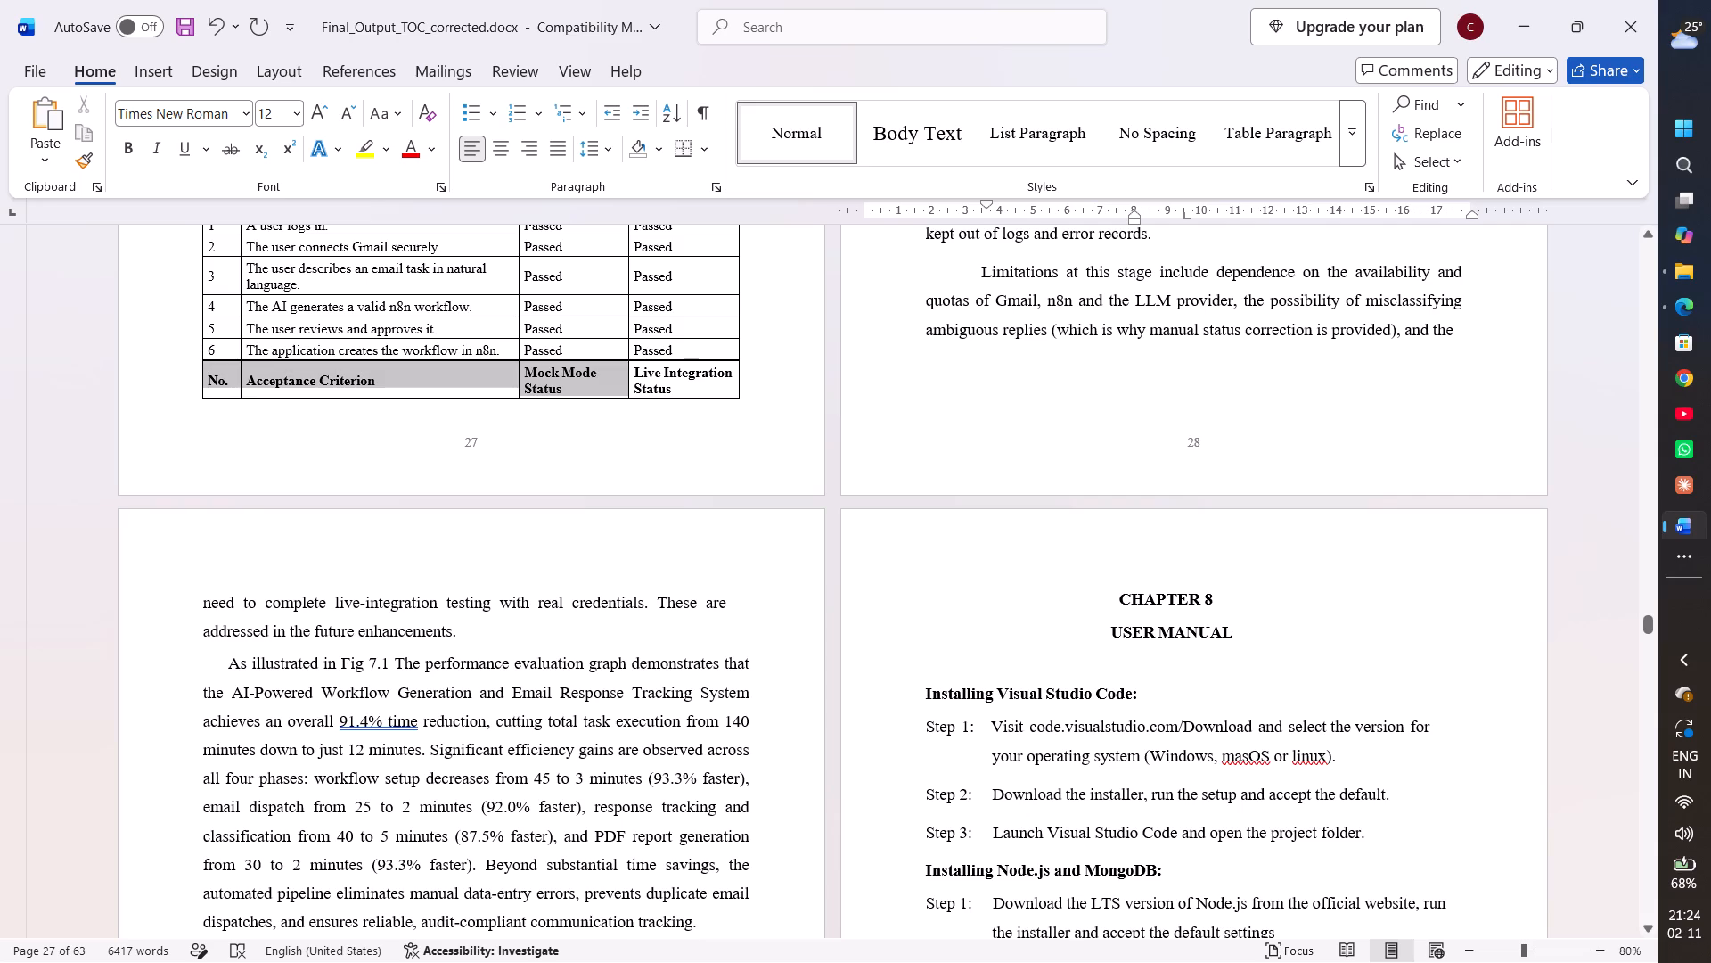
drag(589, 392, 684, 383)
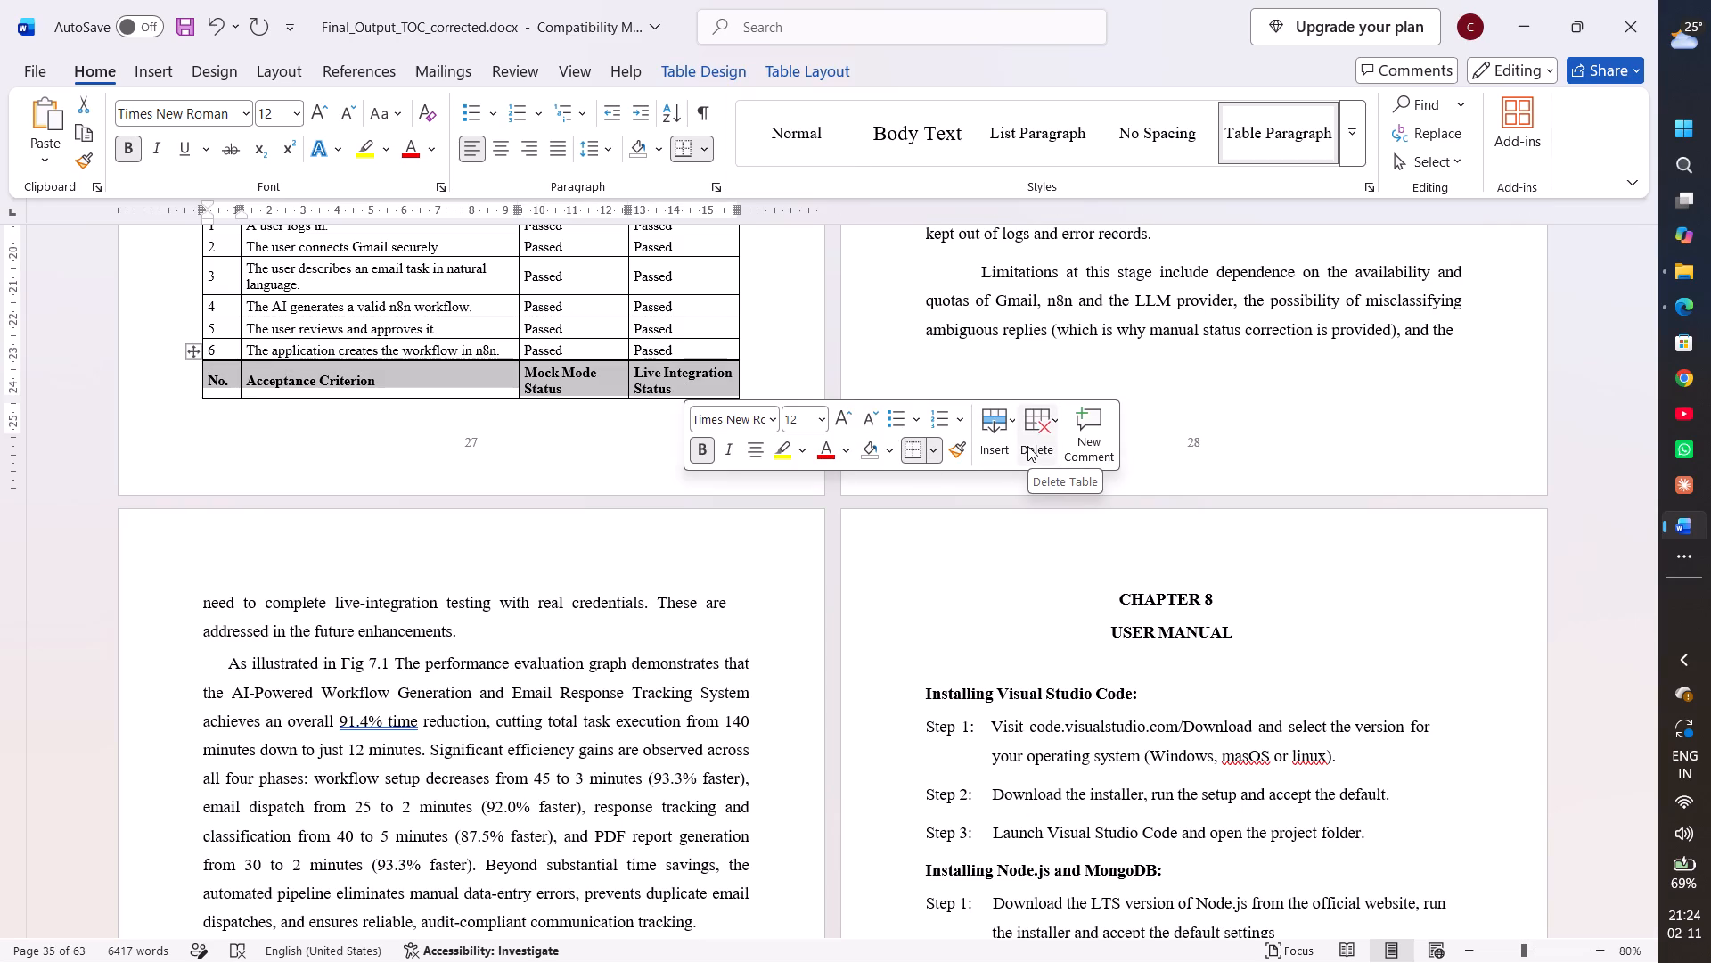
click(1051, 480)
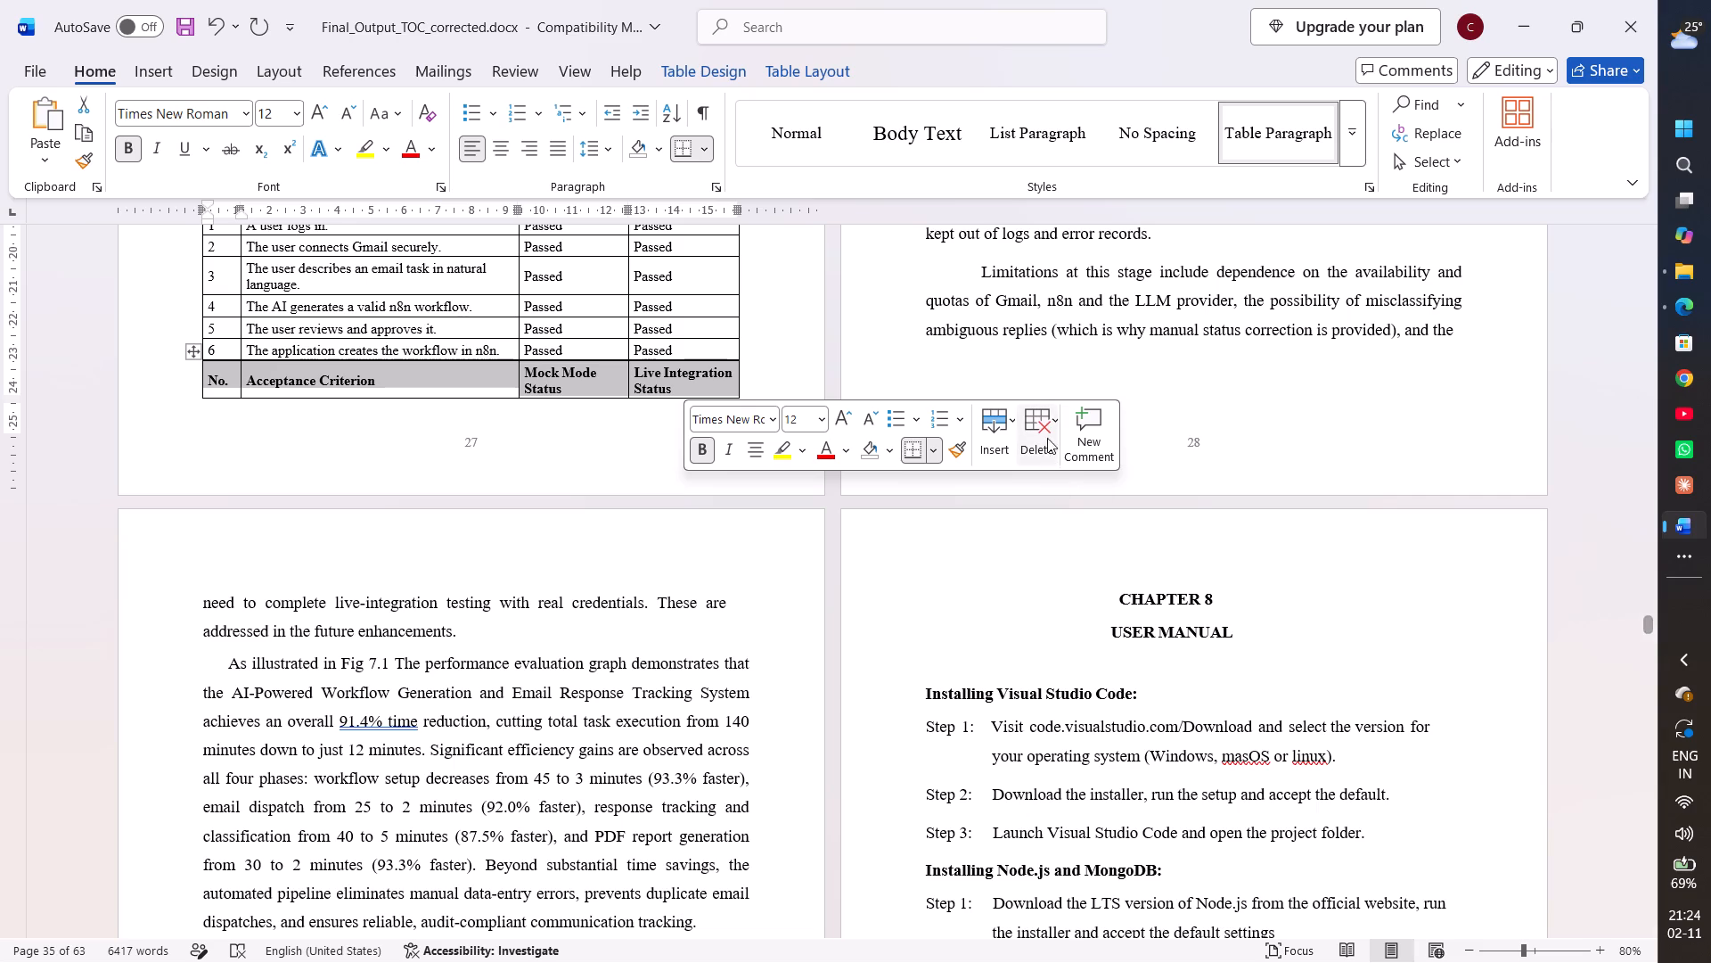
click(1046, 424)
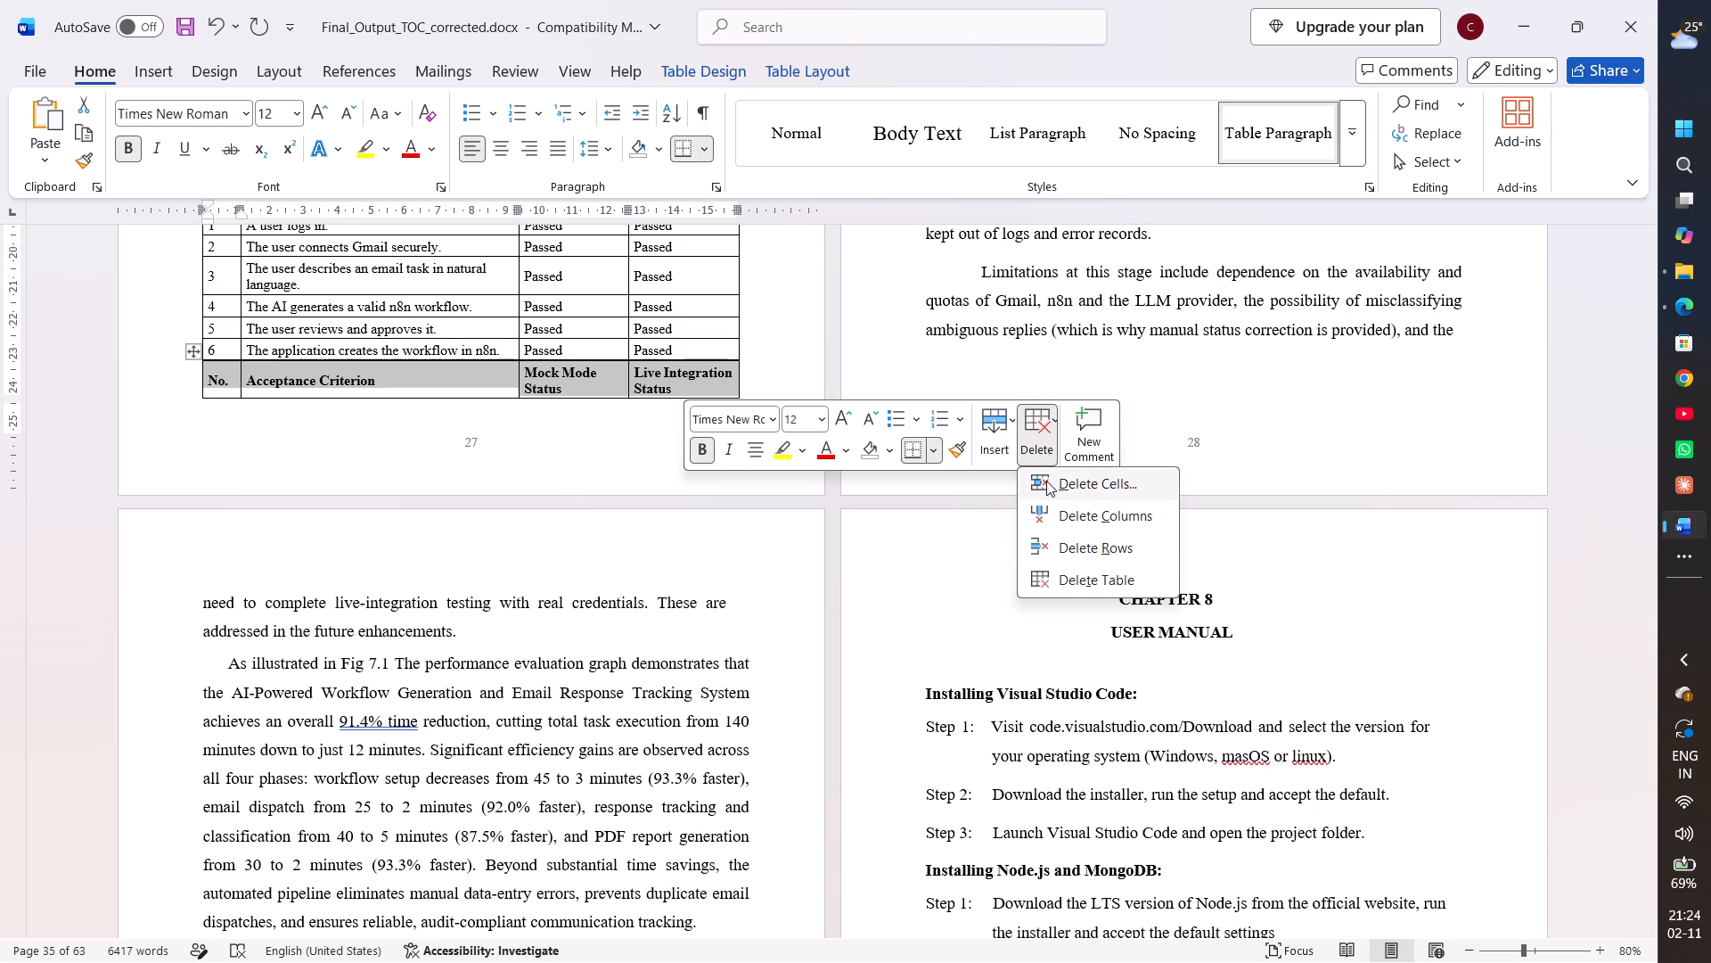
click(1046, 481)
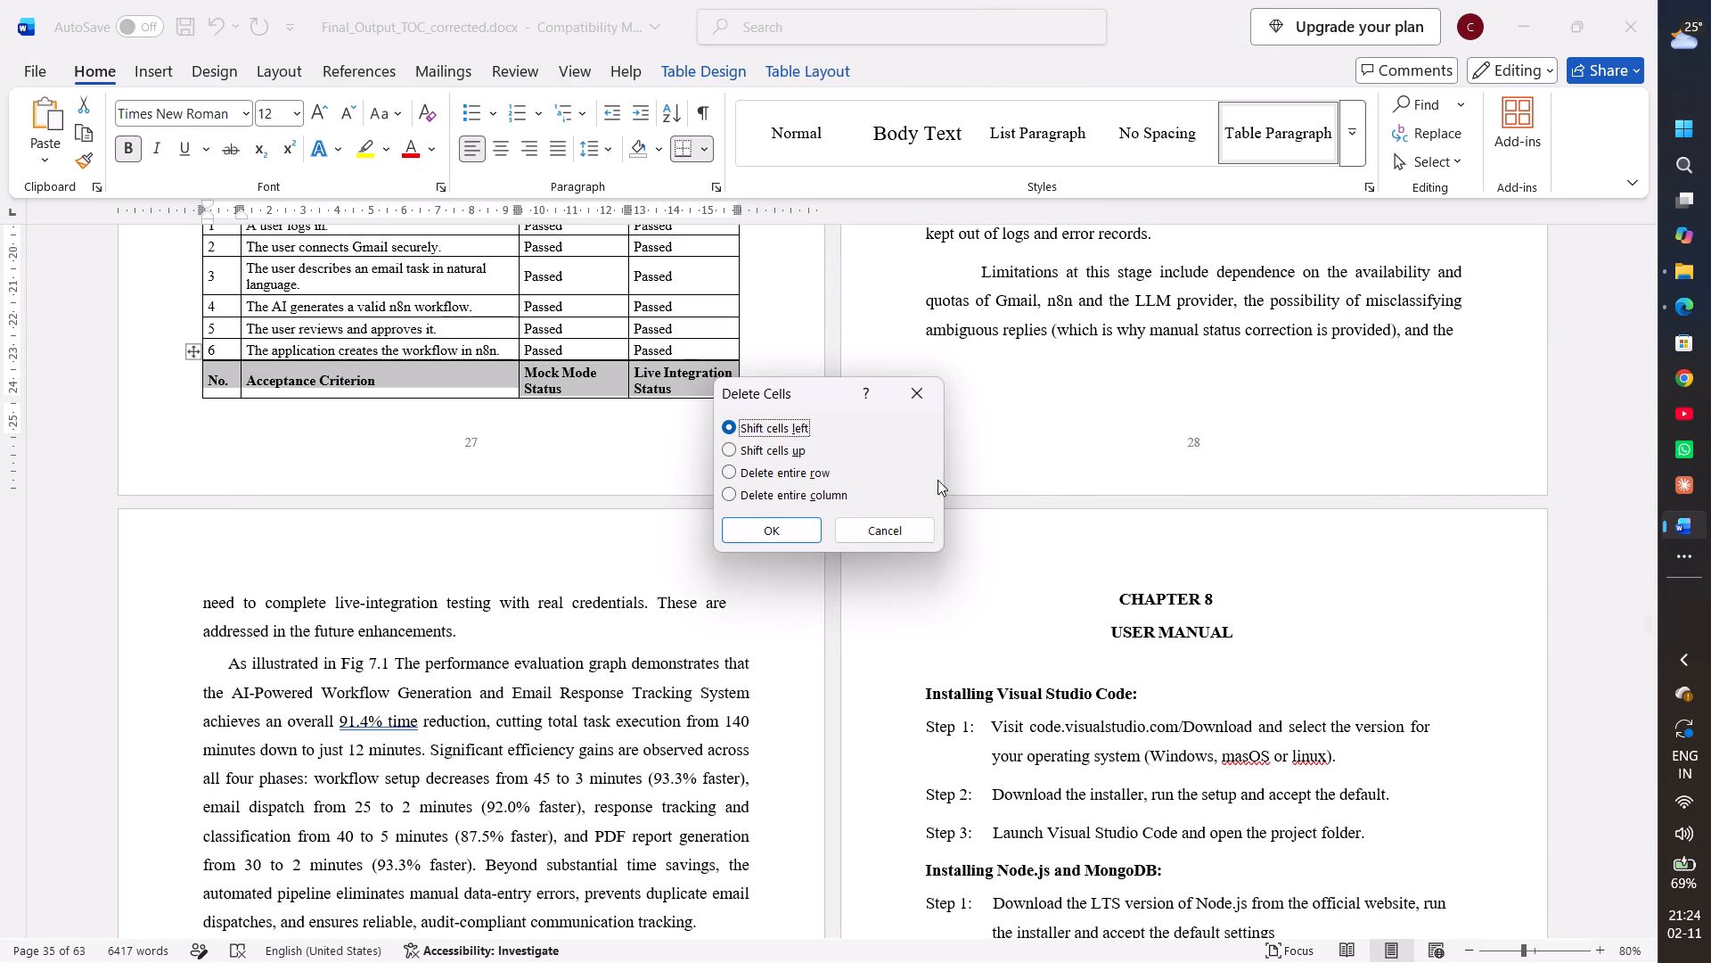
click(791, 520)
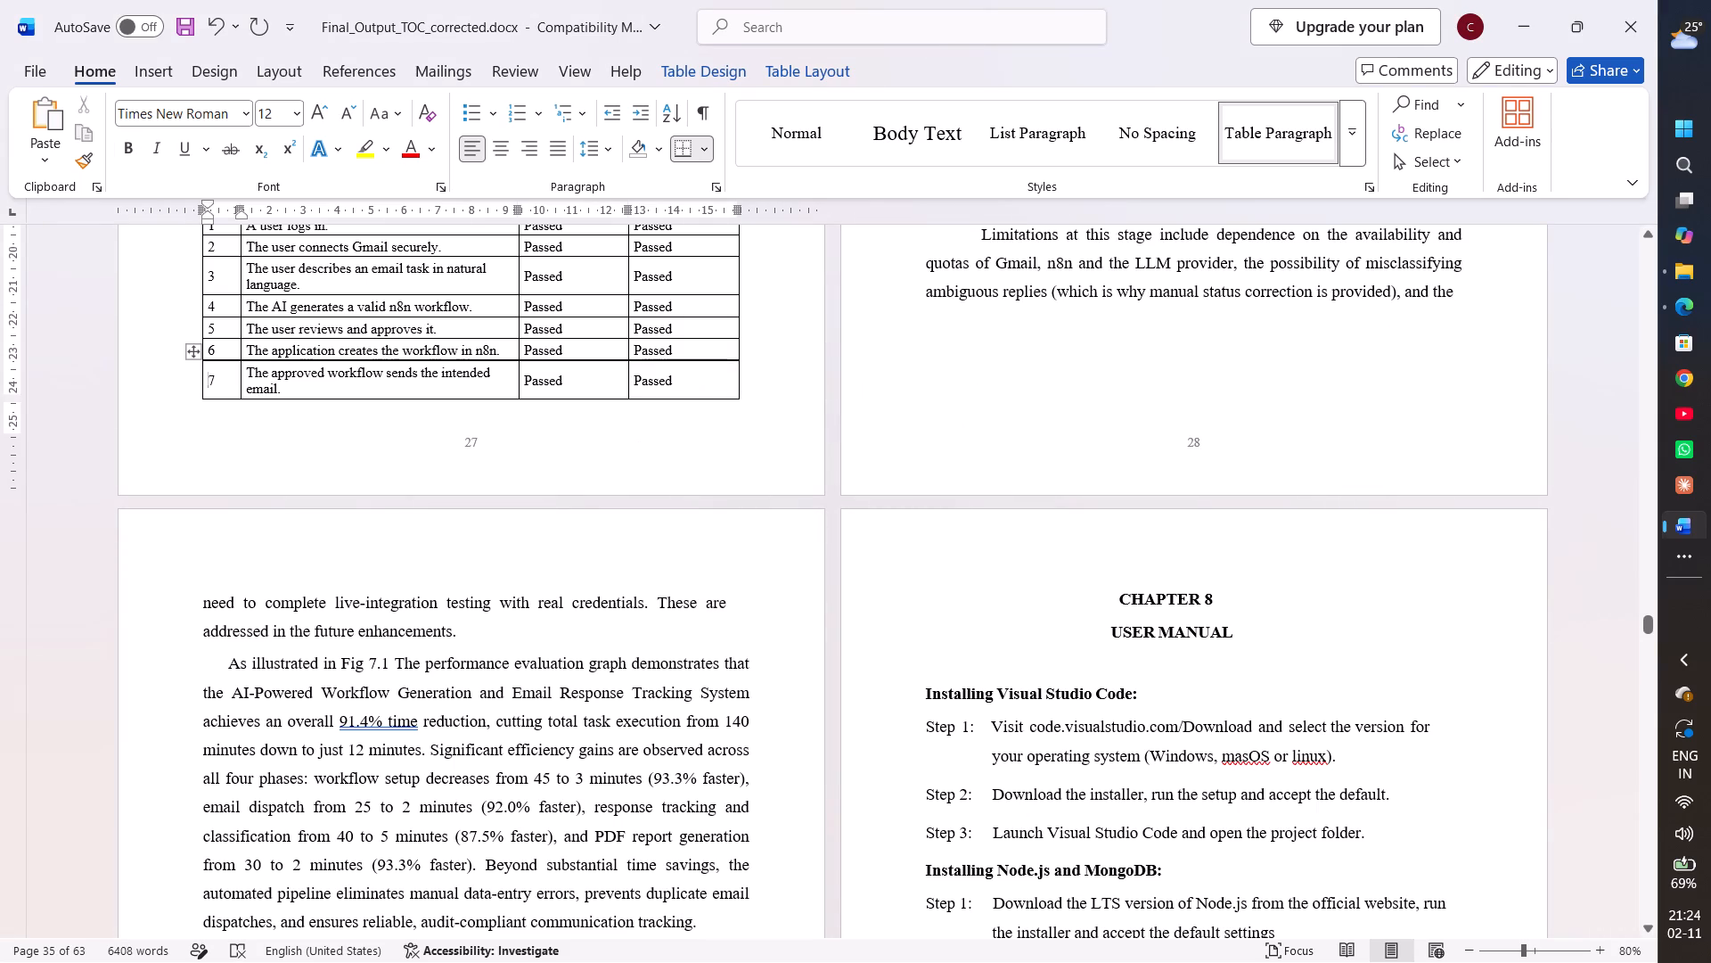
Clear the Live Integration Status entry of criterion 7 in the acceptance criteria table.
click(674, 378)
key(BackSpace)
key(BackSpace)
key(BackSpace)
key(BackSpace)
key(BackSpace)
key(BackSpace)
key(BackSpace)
Delete the whole continuation table that starts with criterion 7, below criterion 6 of Table 7.1.
drag(207, 368, 489, 375)
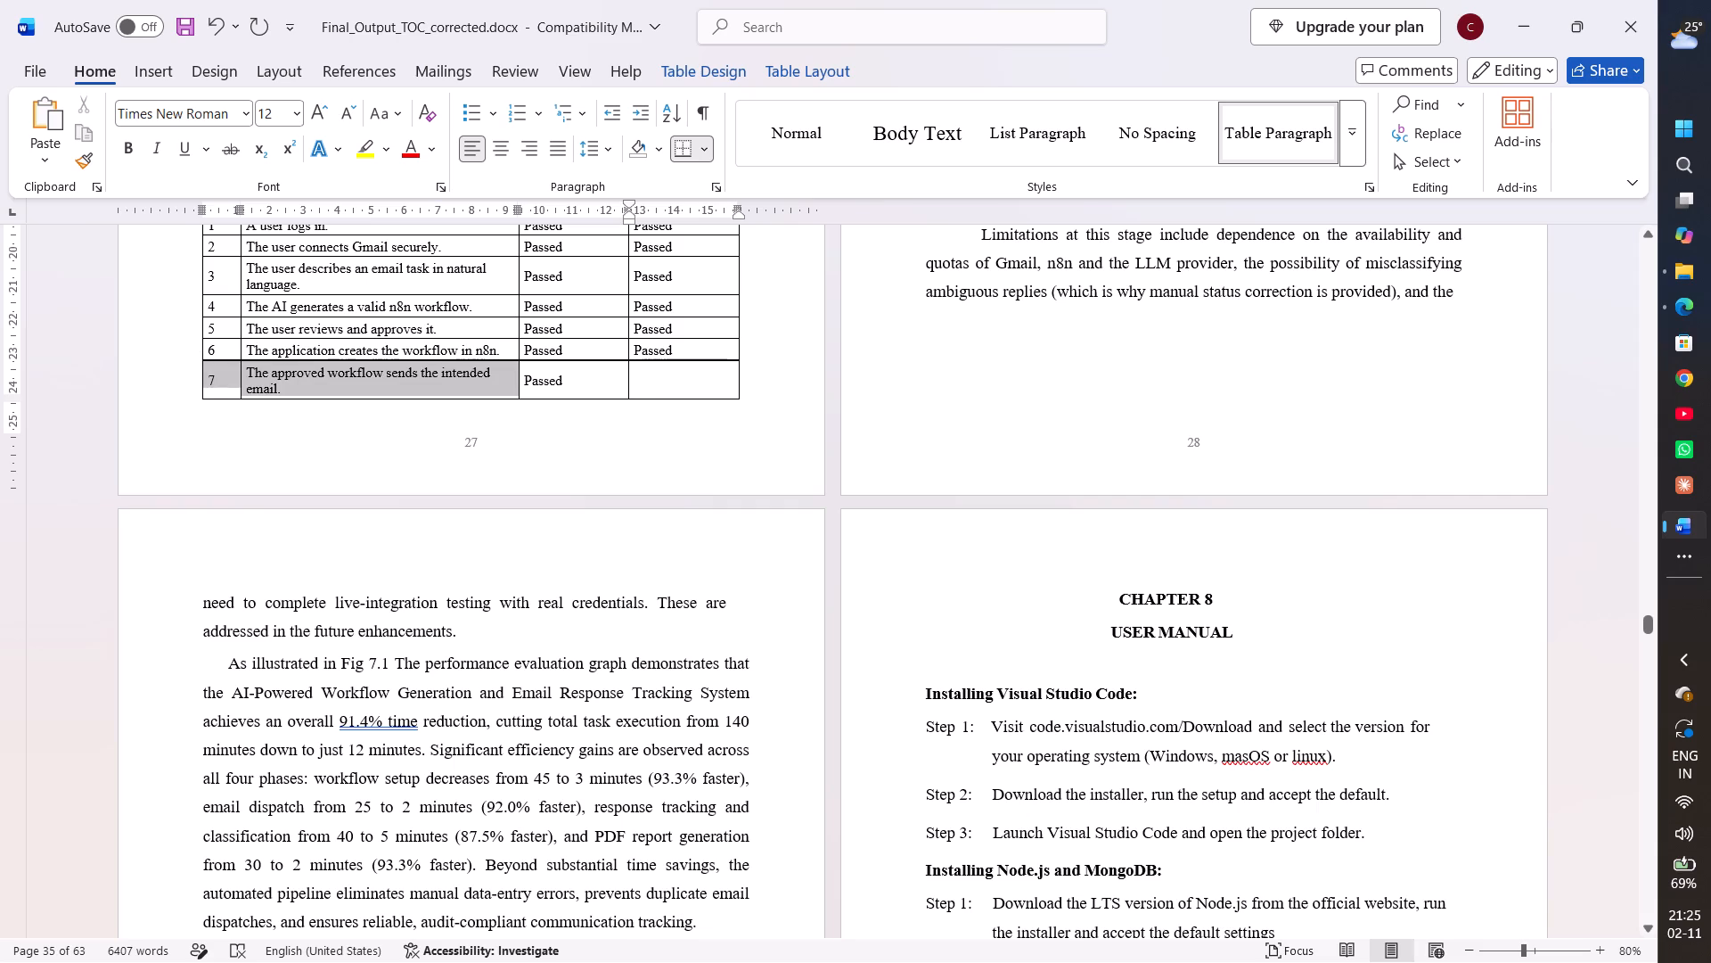
drag(489, 375, 681, 383)
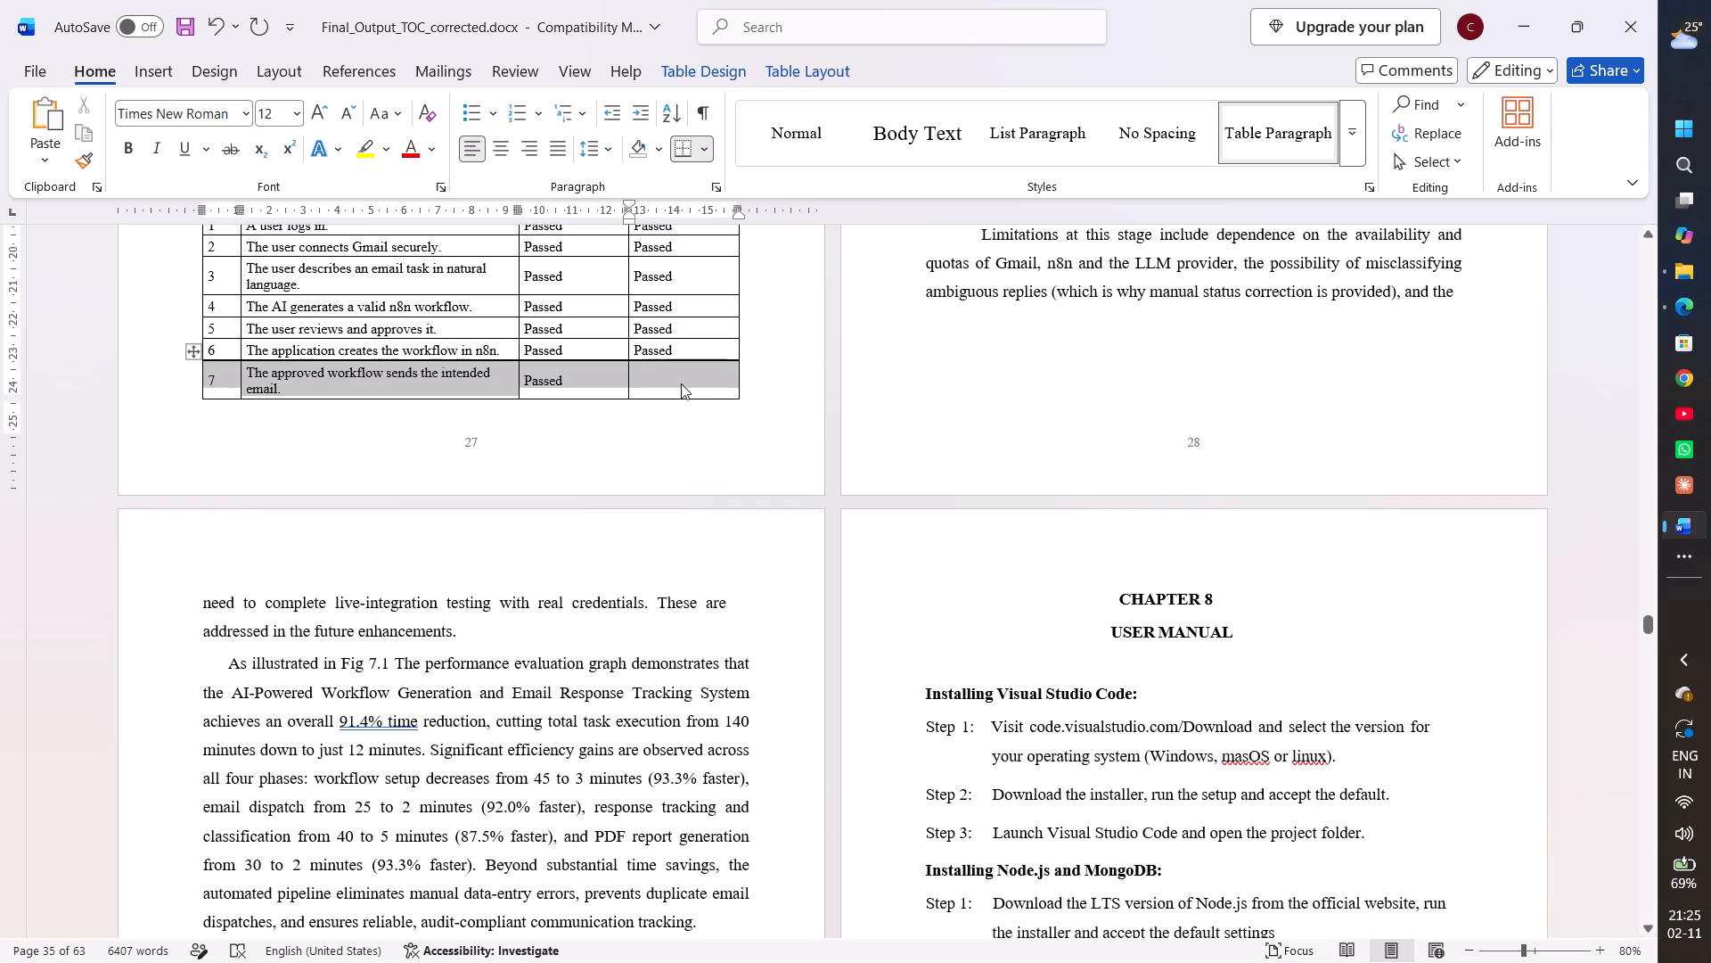
click(1036, 436)
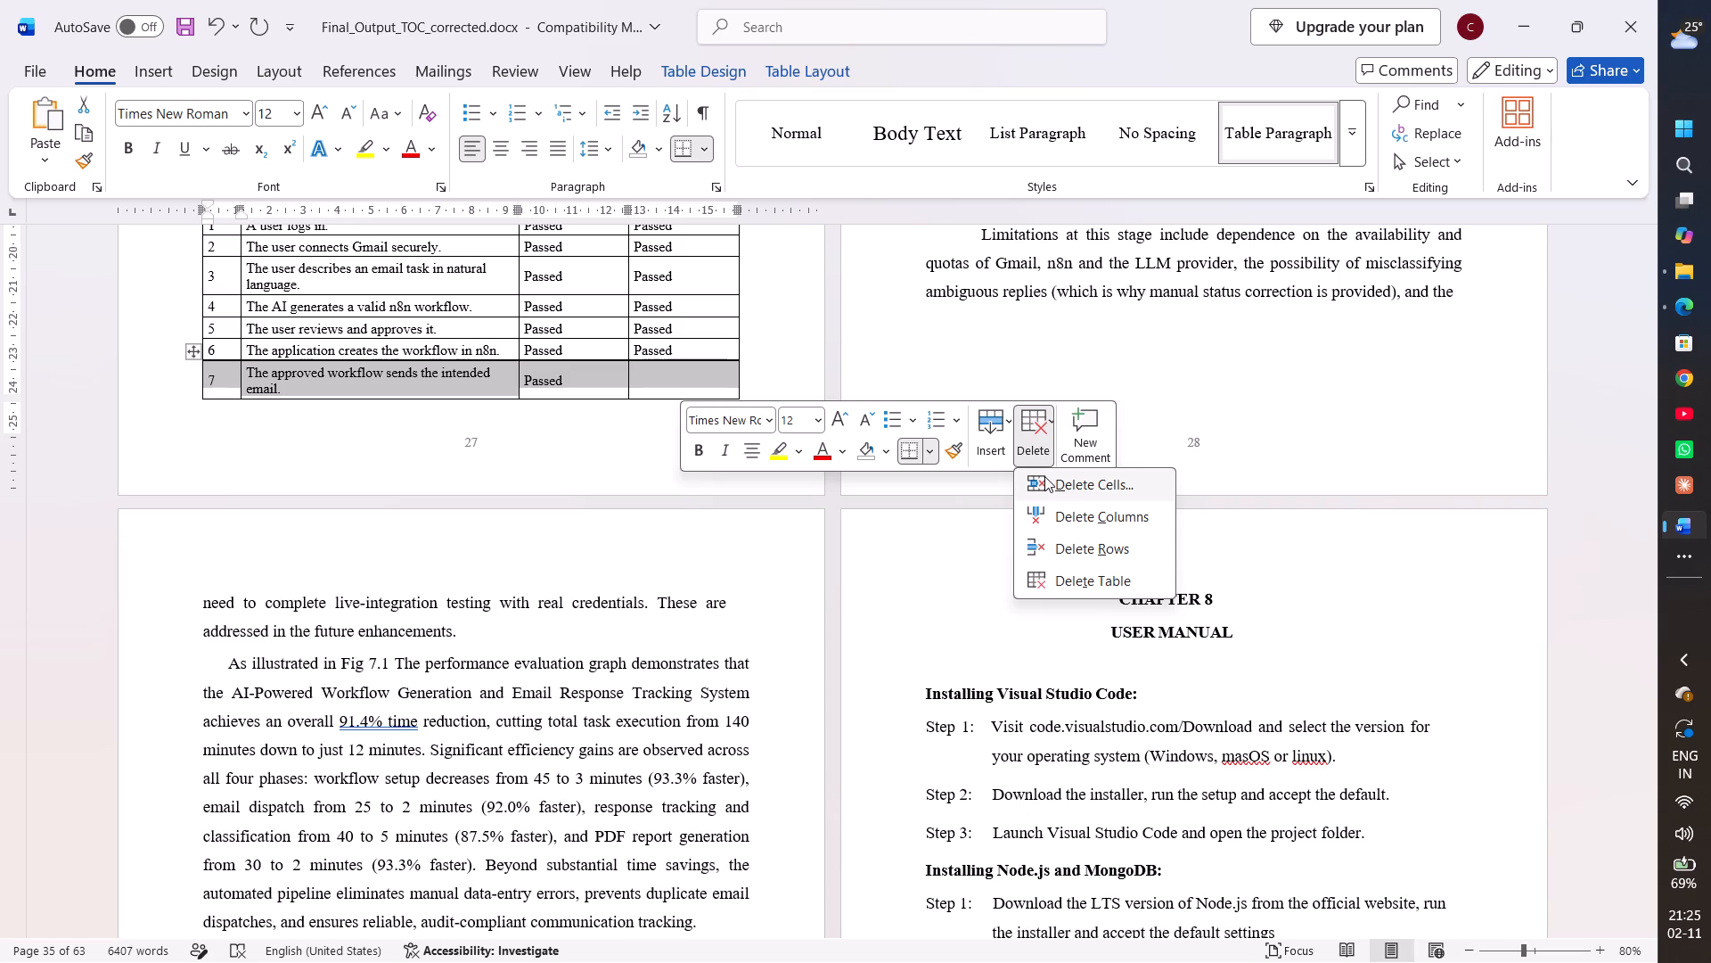
click(1034, 577)
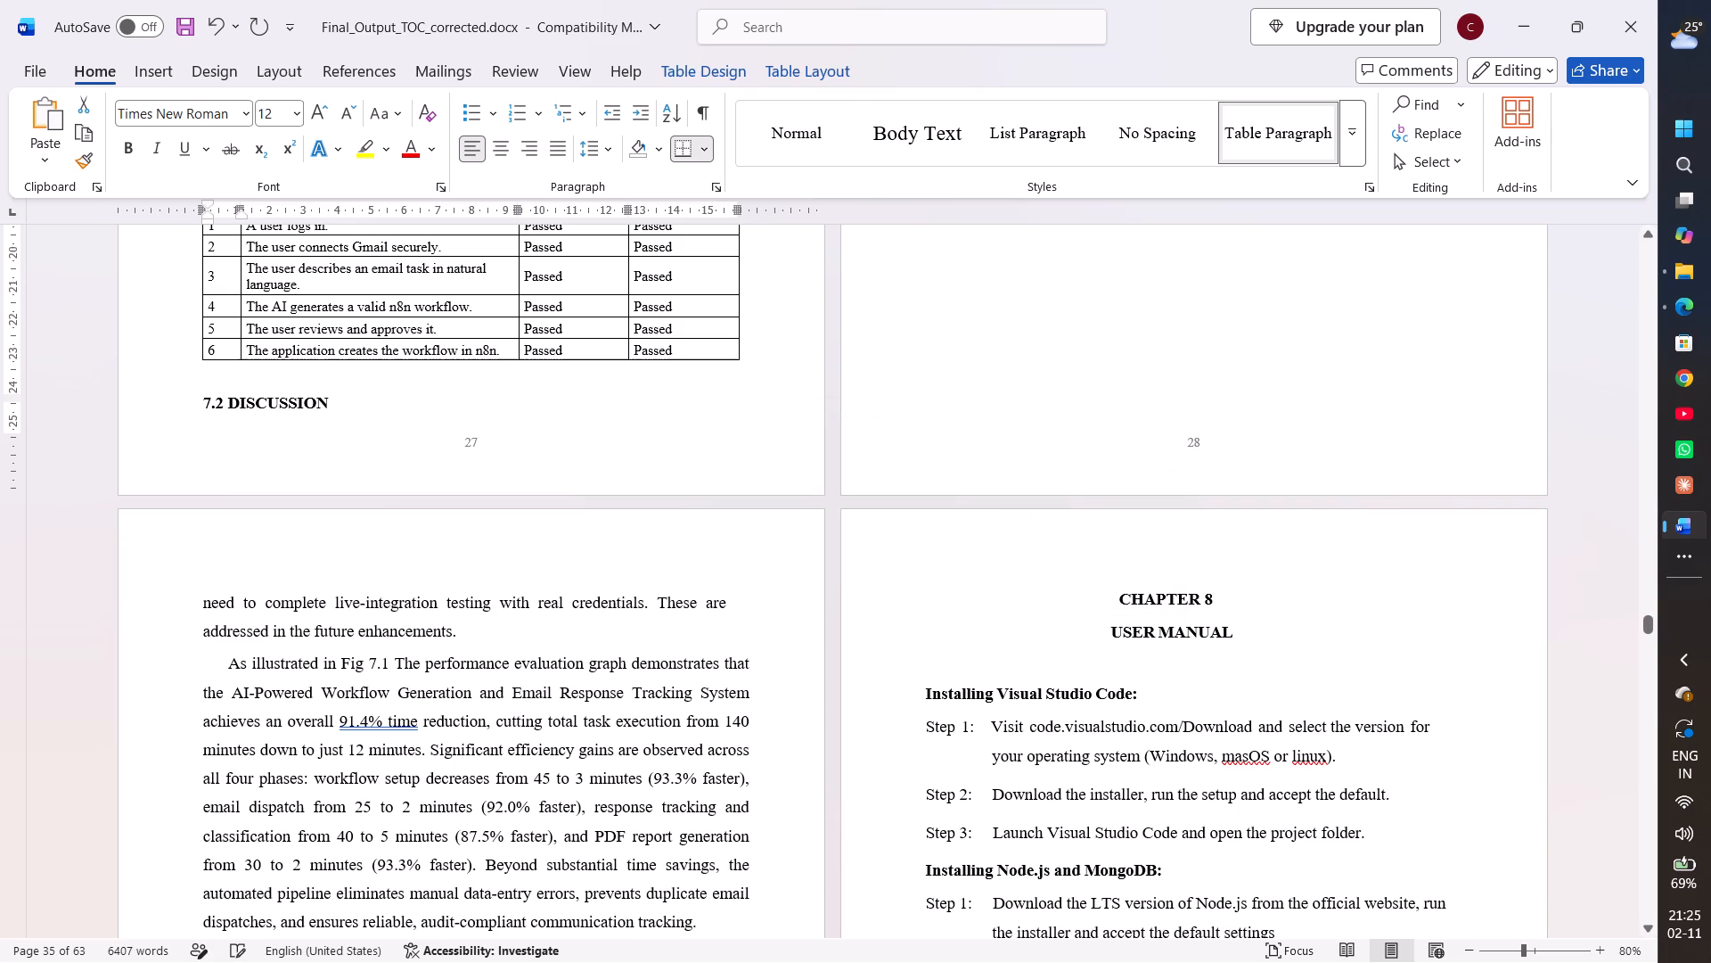
Push the 7.2 DISCUSSION heading onto the following page by adding a blank paragraph above it.
scroll(974, 527, up, 3)
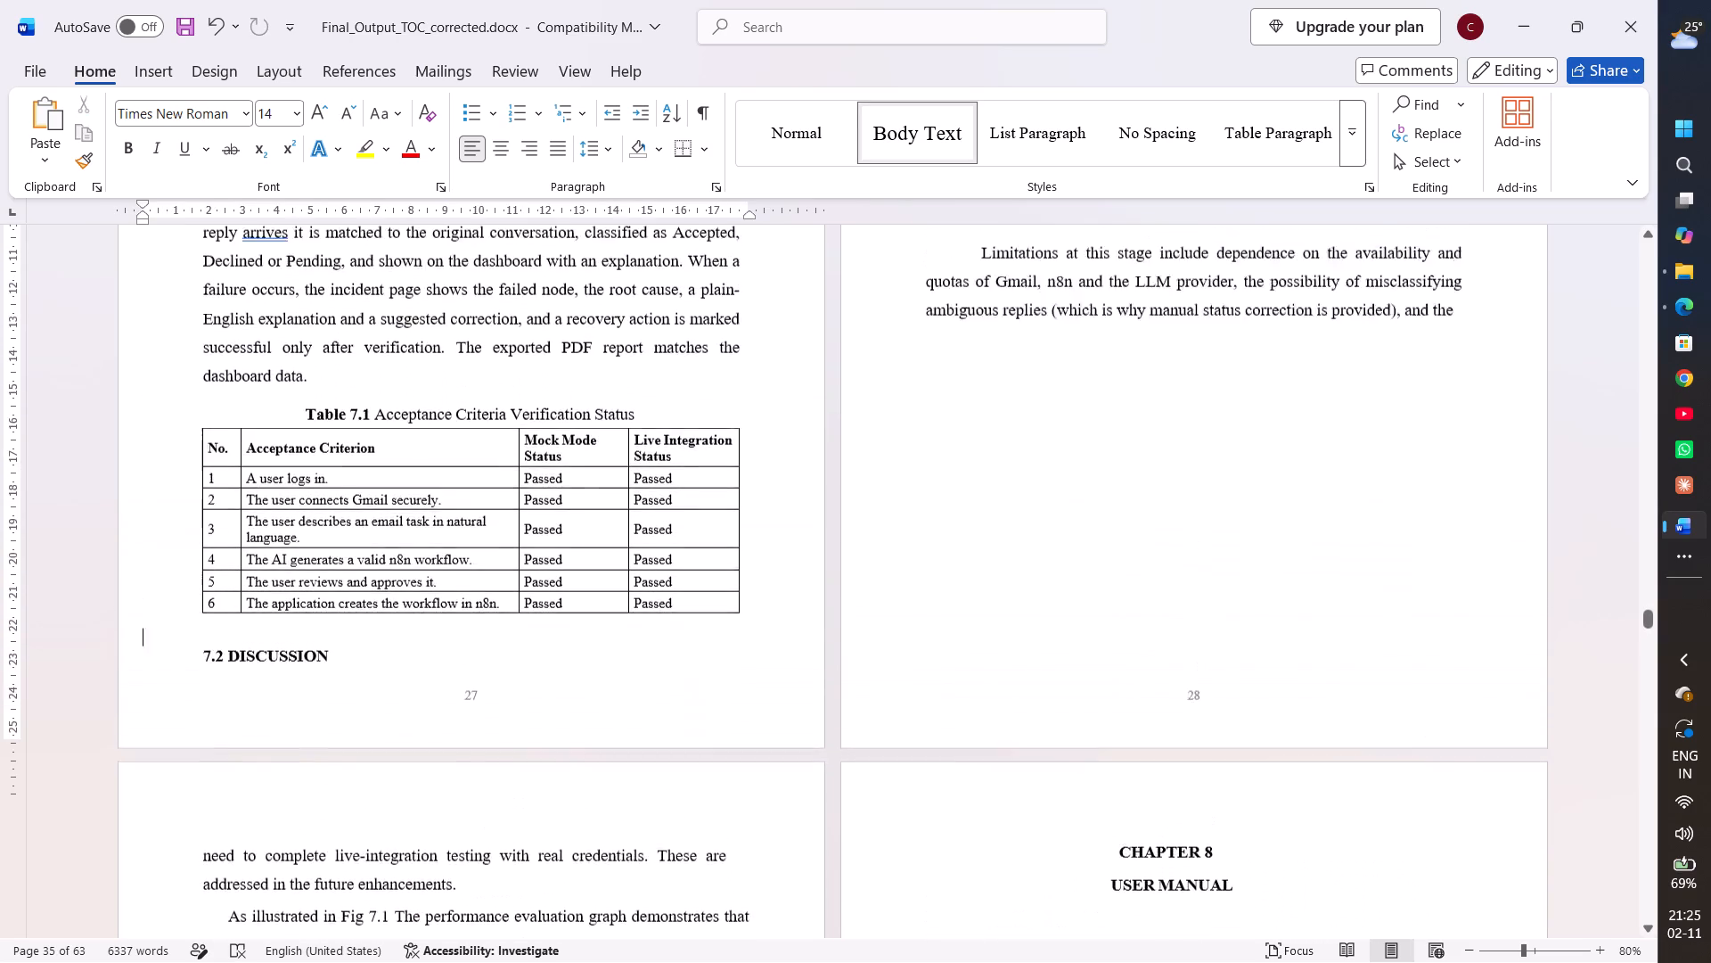
scroll(974, 527, up, 1)
scroll(861, 585, up, 1)
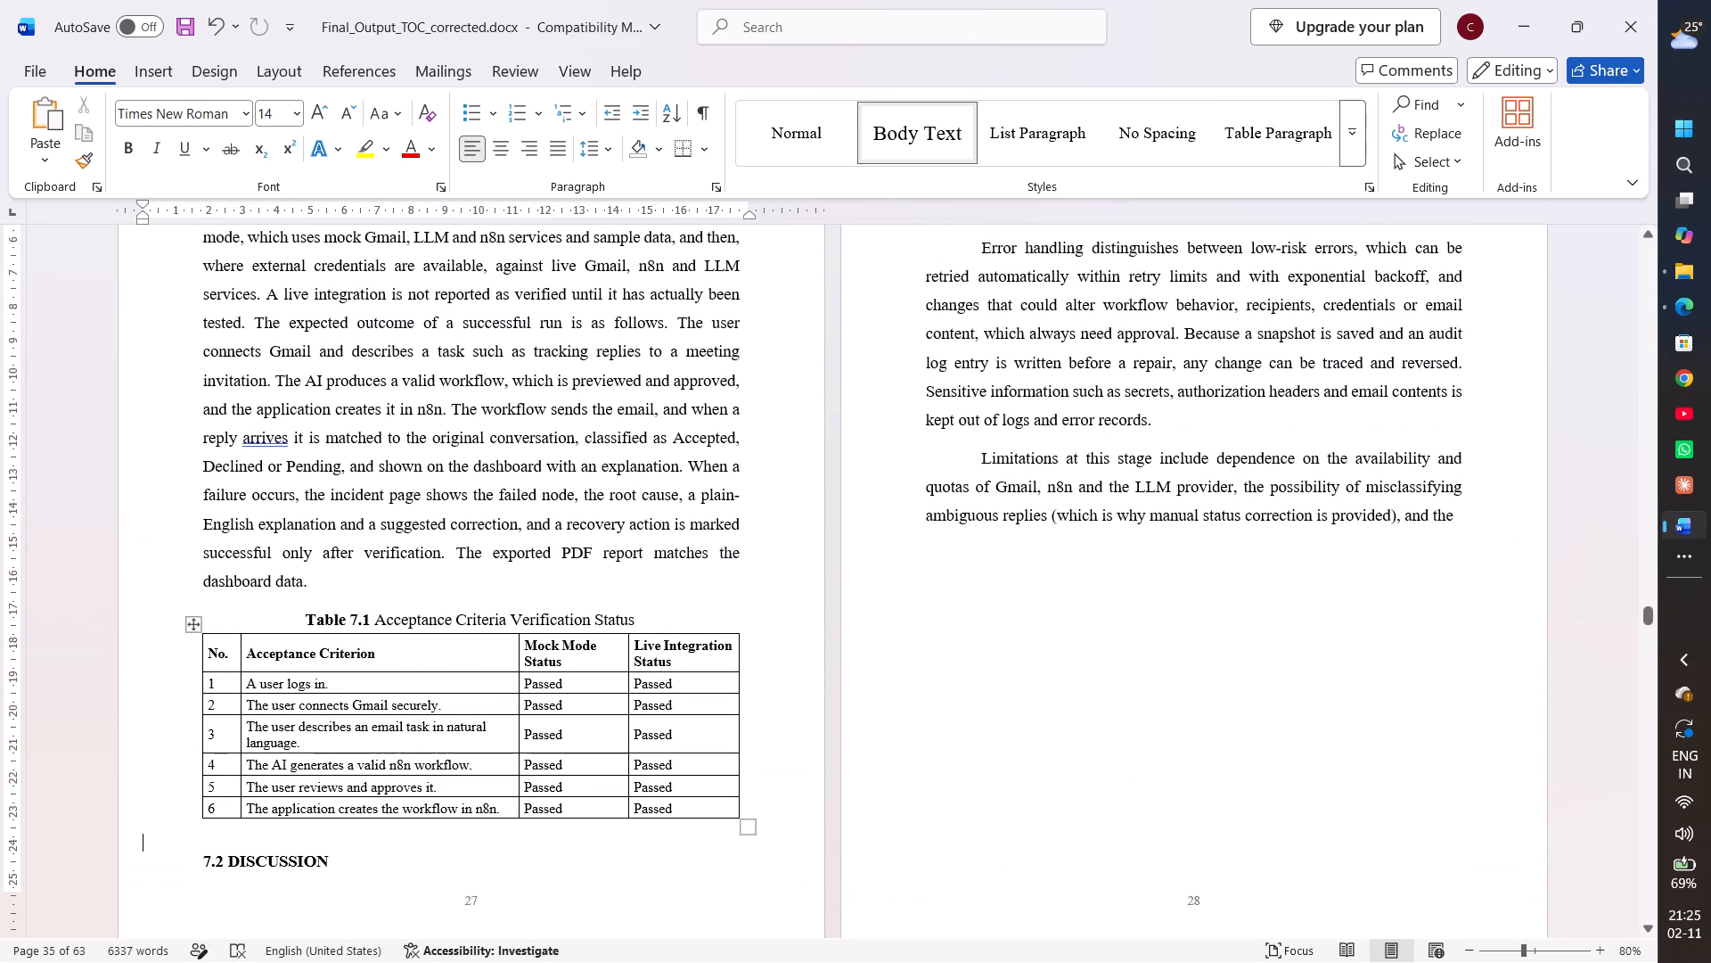
key(Return)
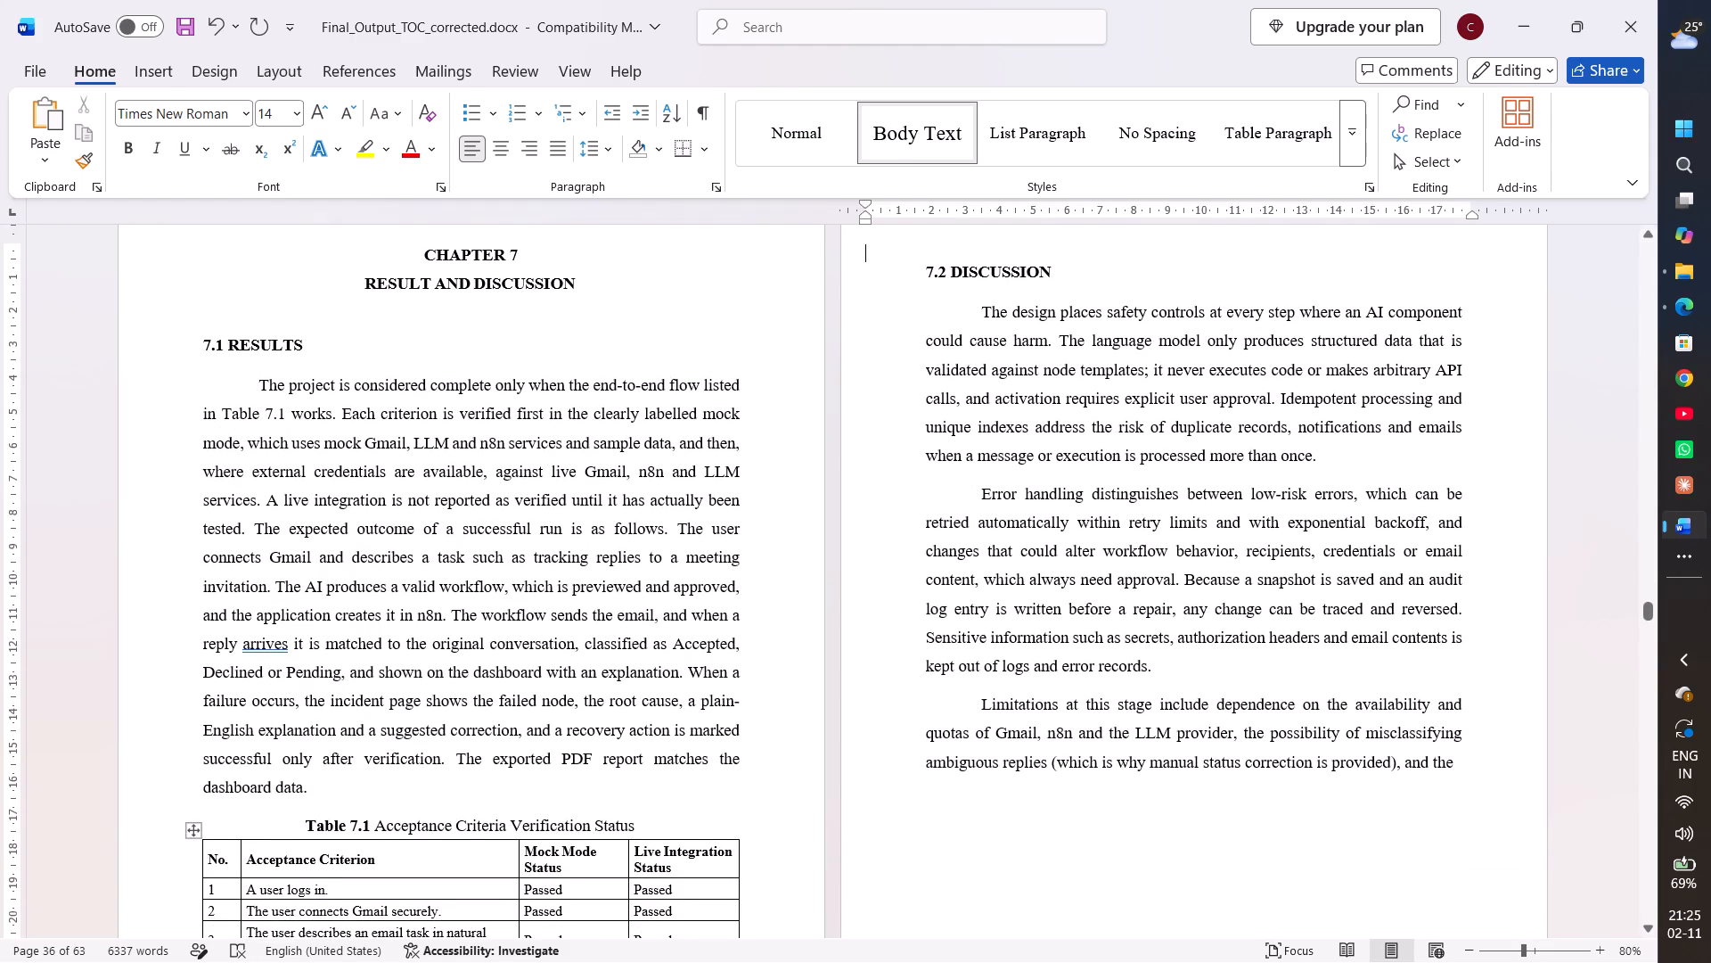
scroll(619, 690, down, 2)
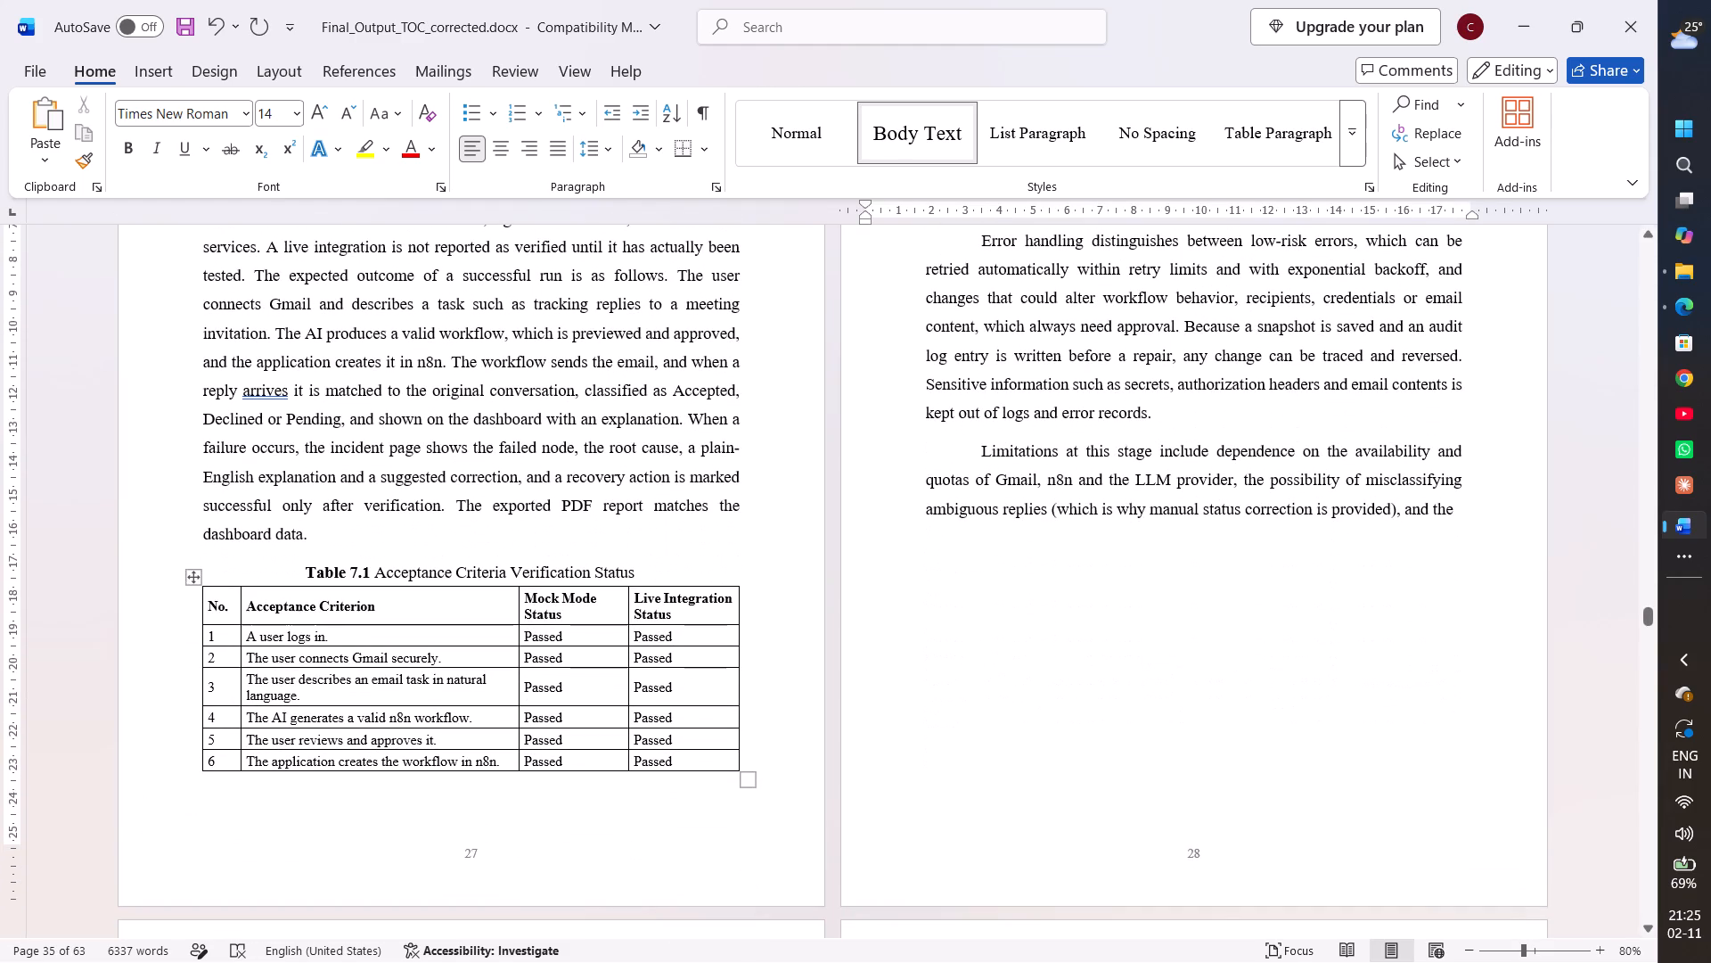
Save the document.
key(ctrl+s)
Look through the report from Table 7.1 through the user manual, closing chapters and appendices to the references, checking the layout.
scroll(619, 690, up, 1)
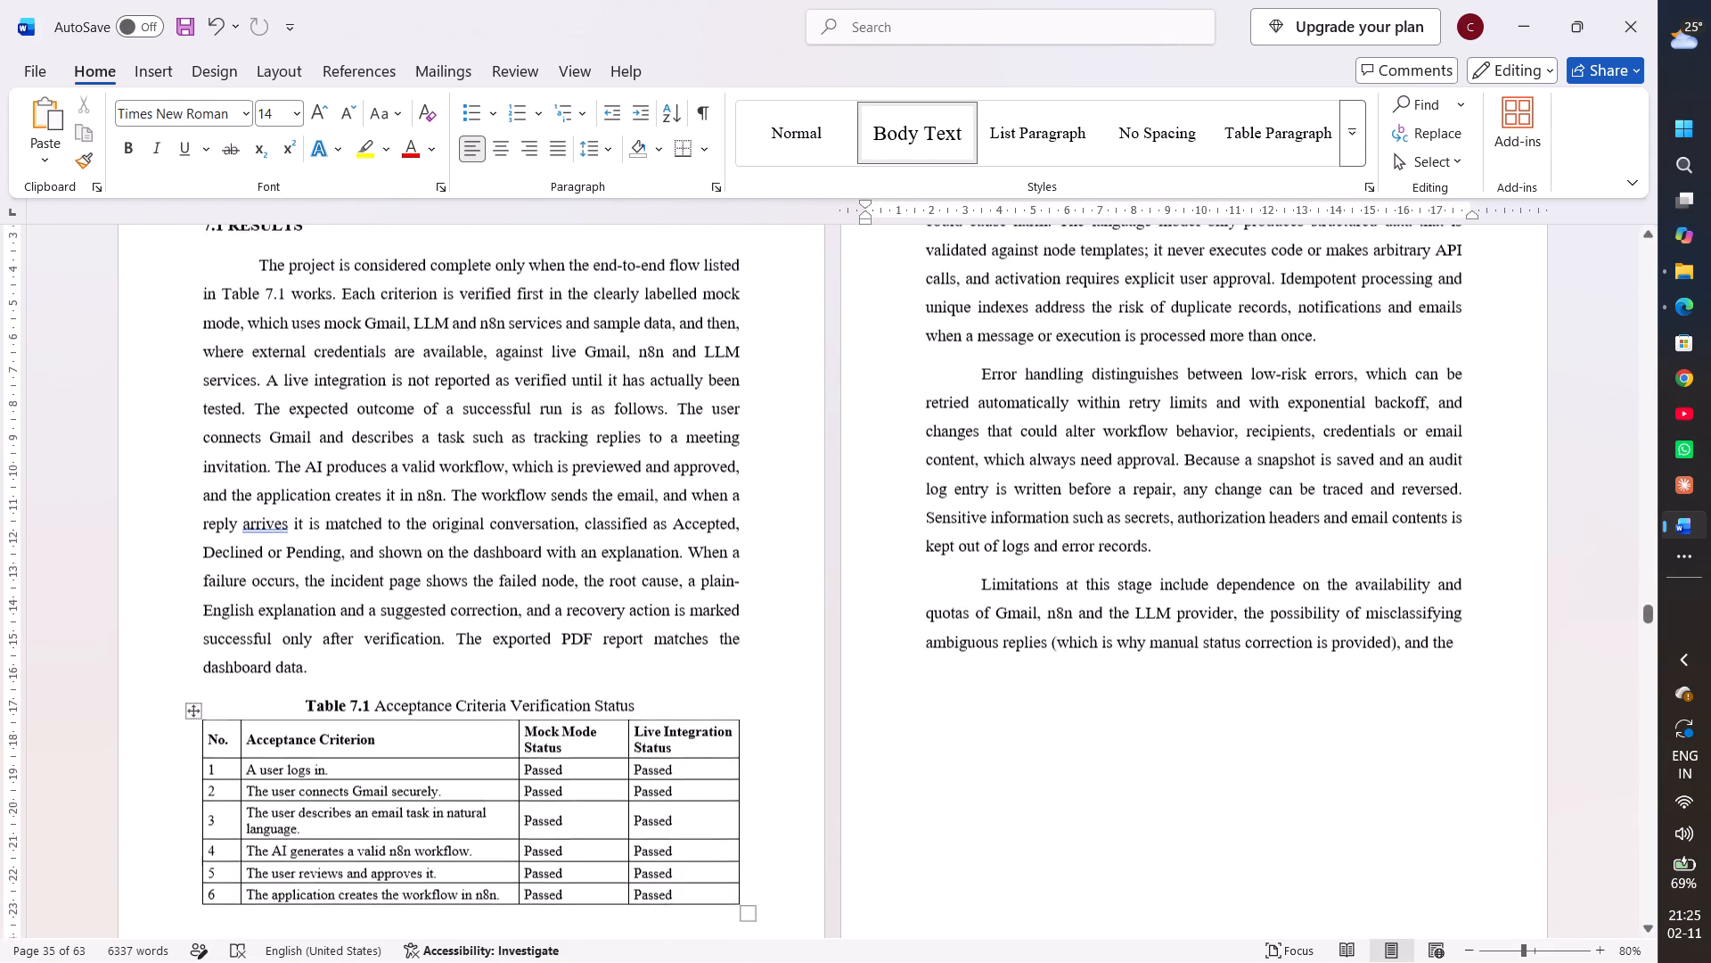
scroll(619, 690, up, 1)
scroll(619, 690, down, 1)
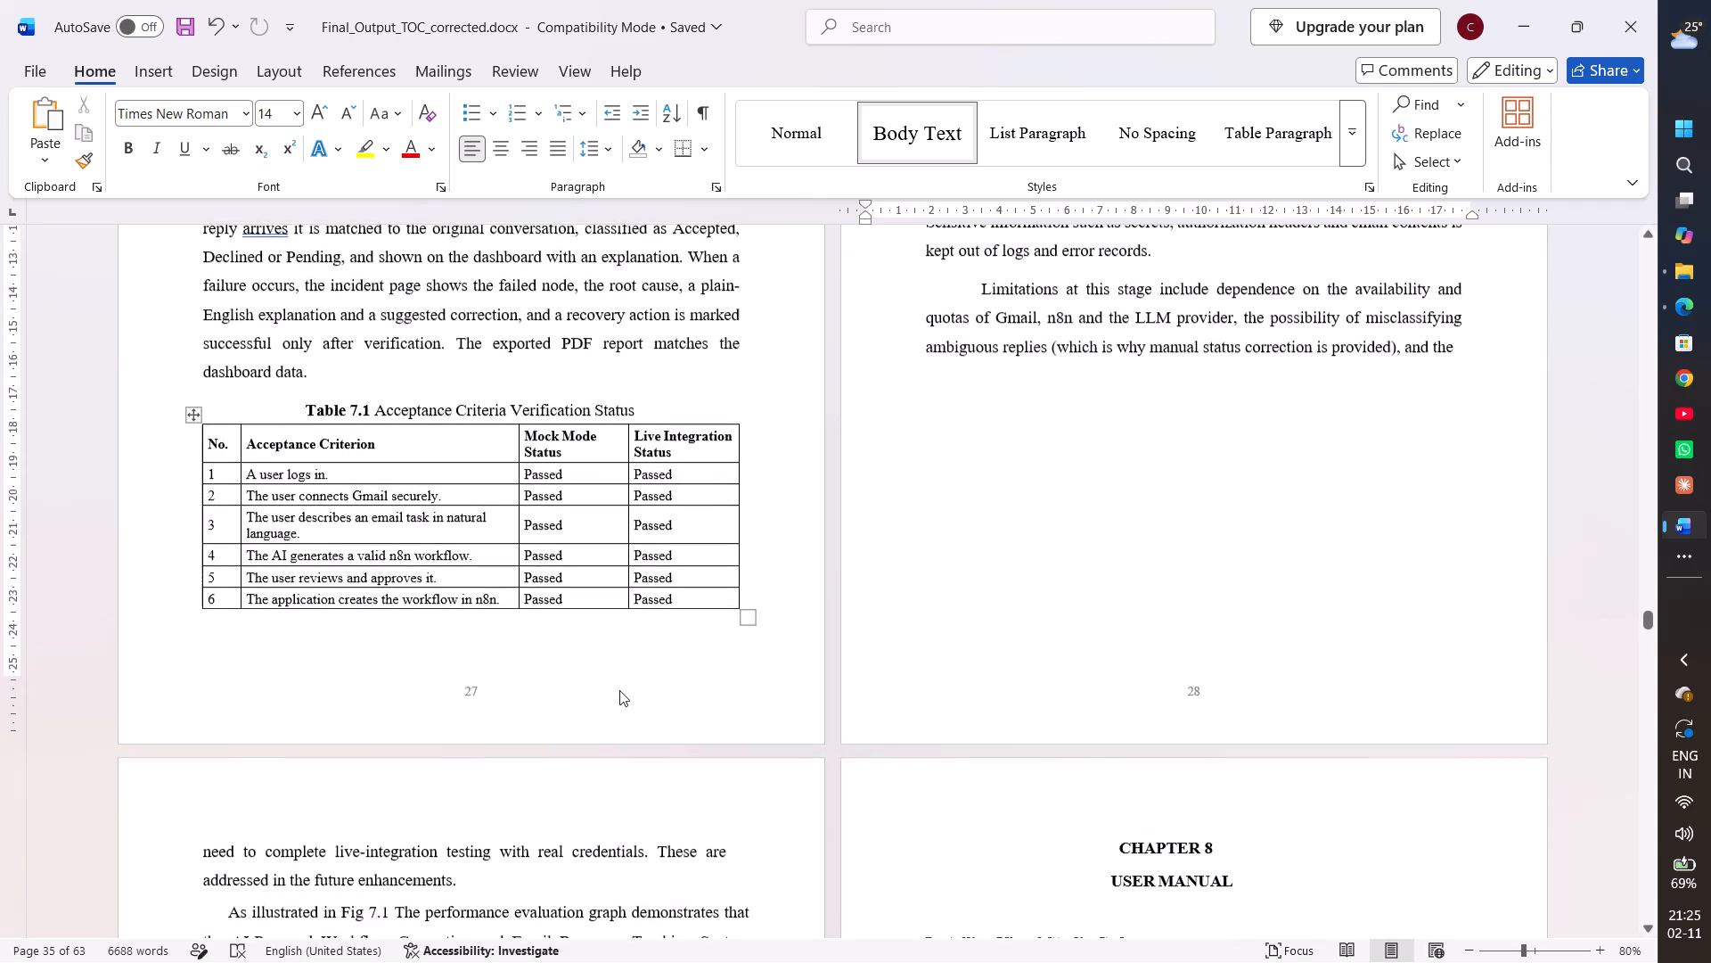
scroll(619, 690, down, 5)
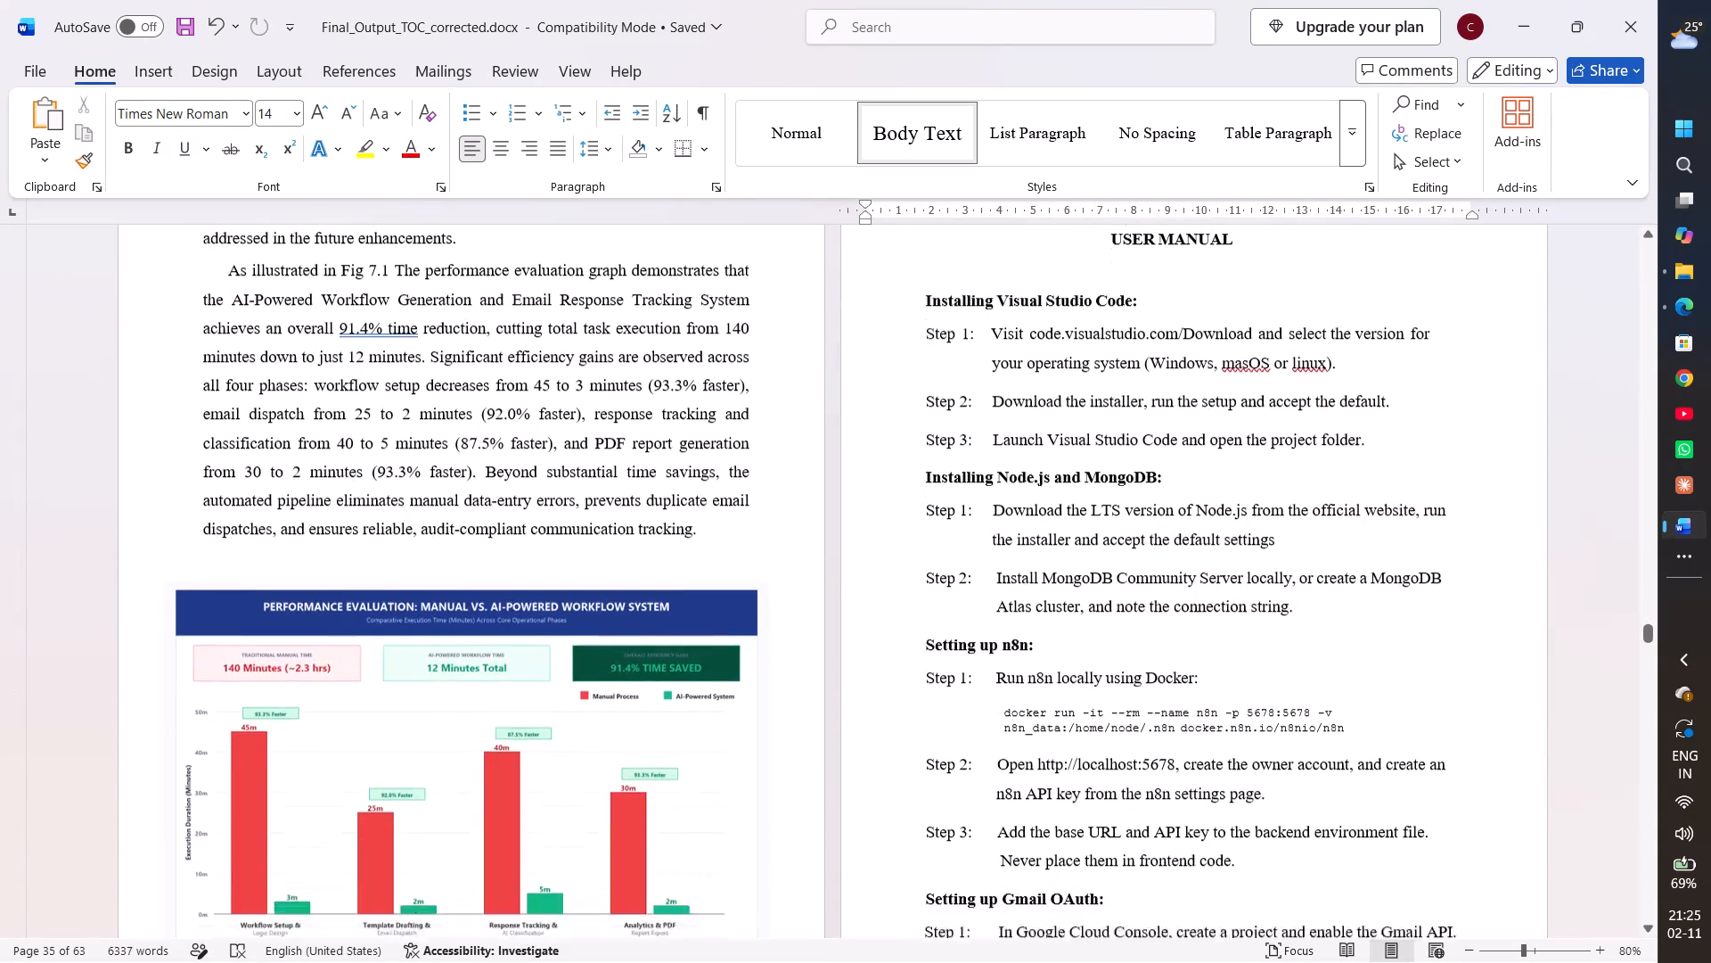
scroll(619, 690, down, 2)
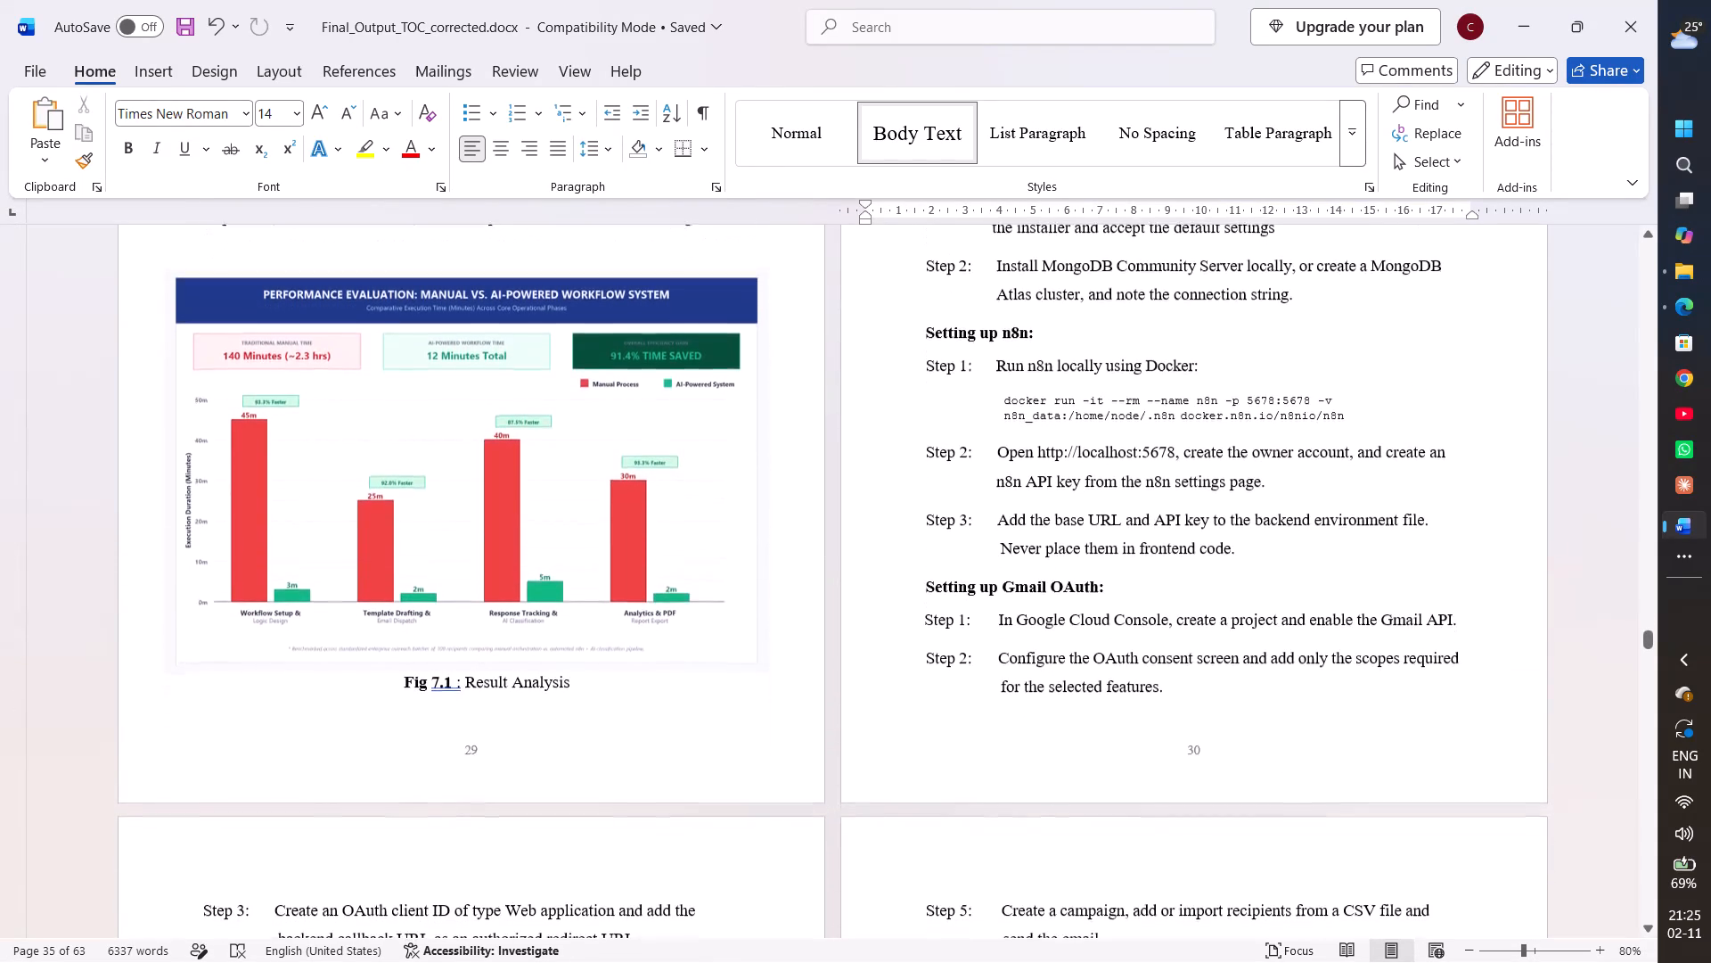
scroll(619, 690, down, 1)
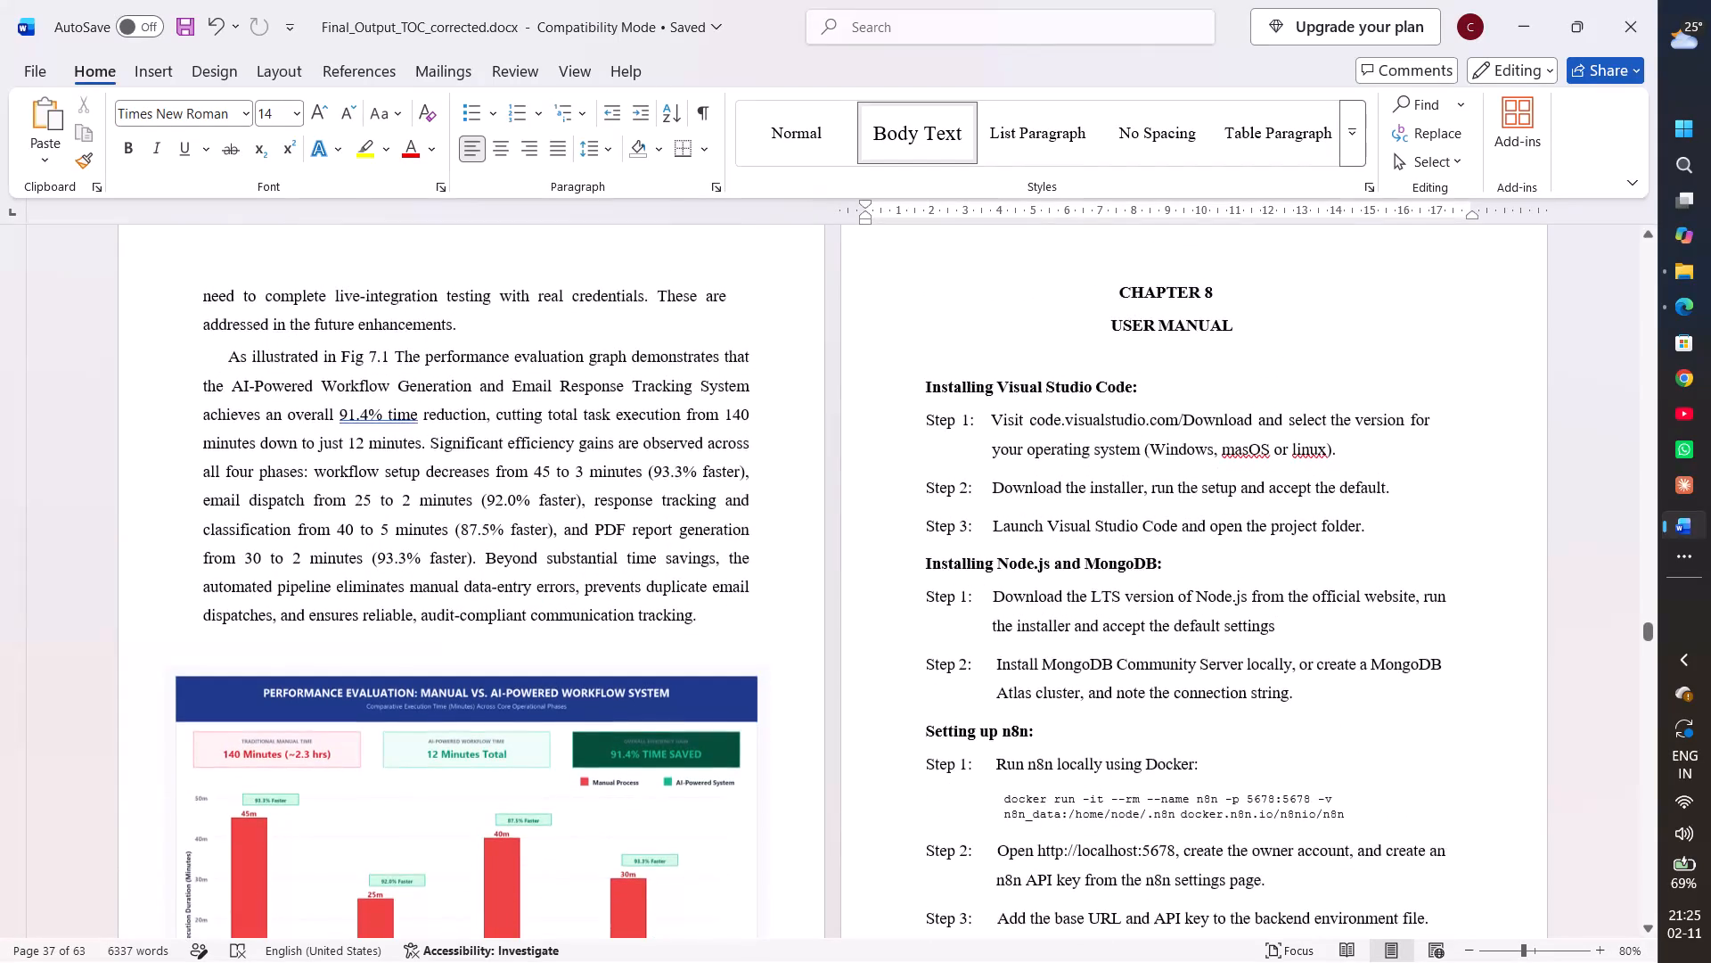
scroll(619, 690, down, 5)
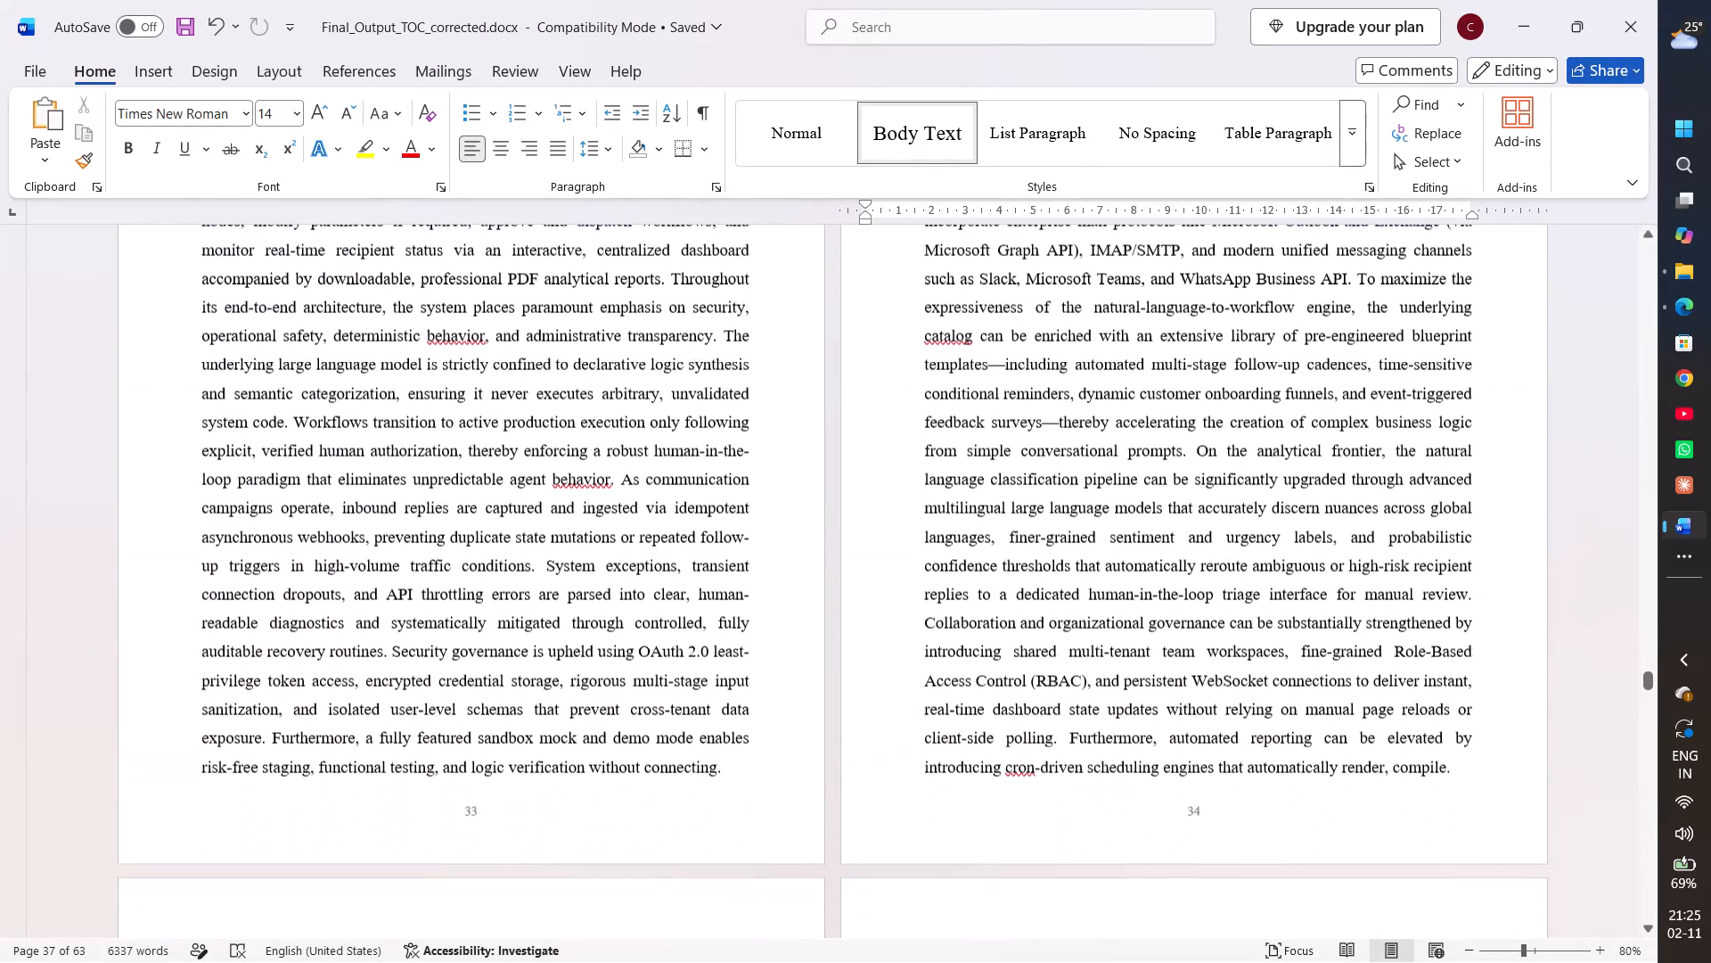
scroll(619, 690, down, 8)
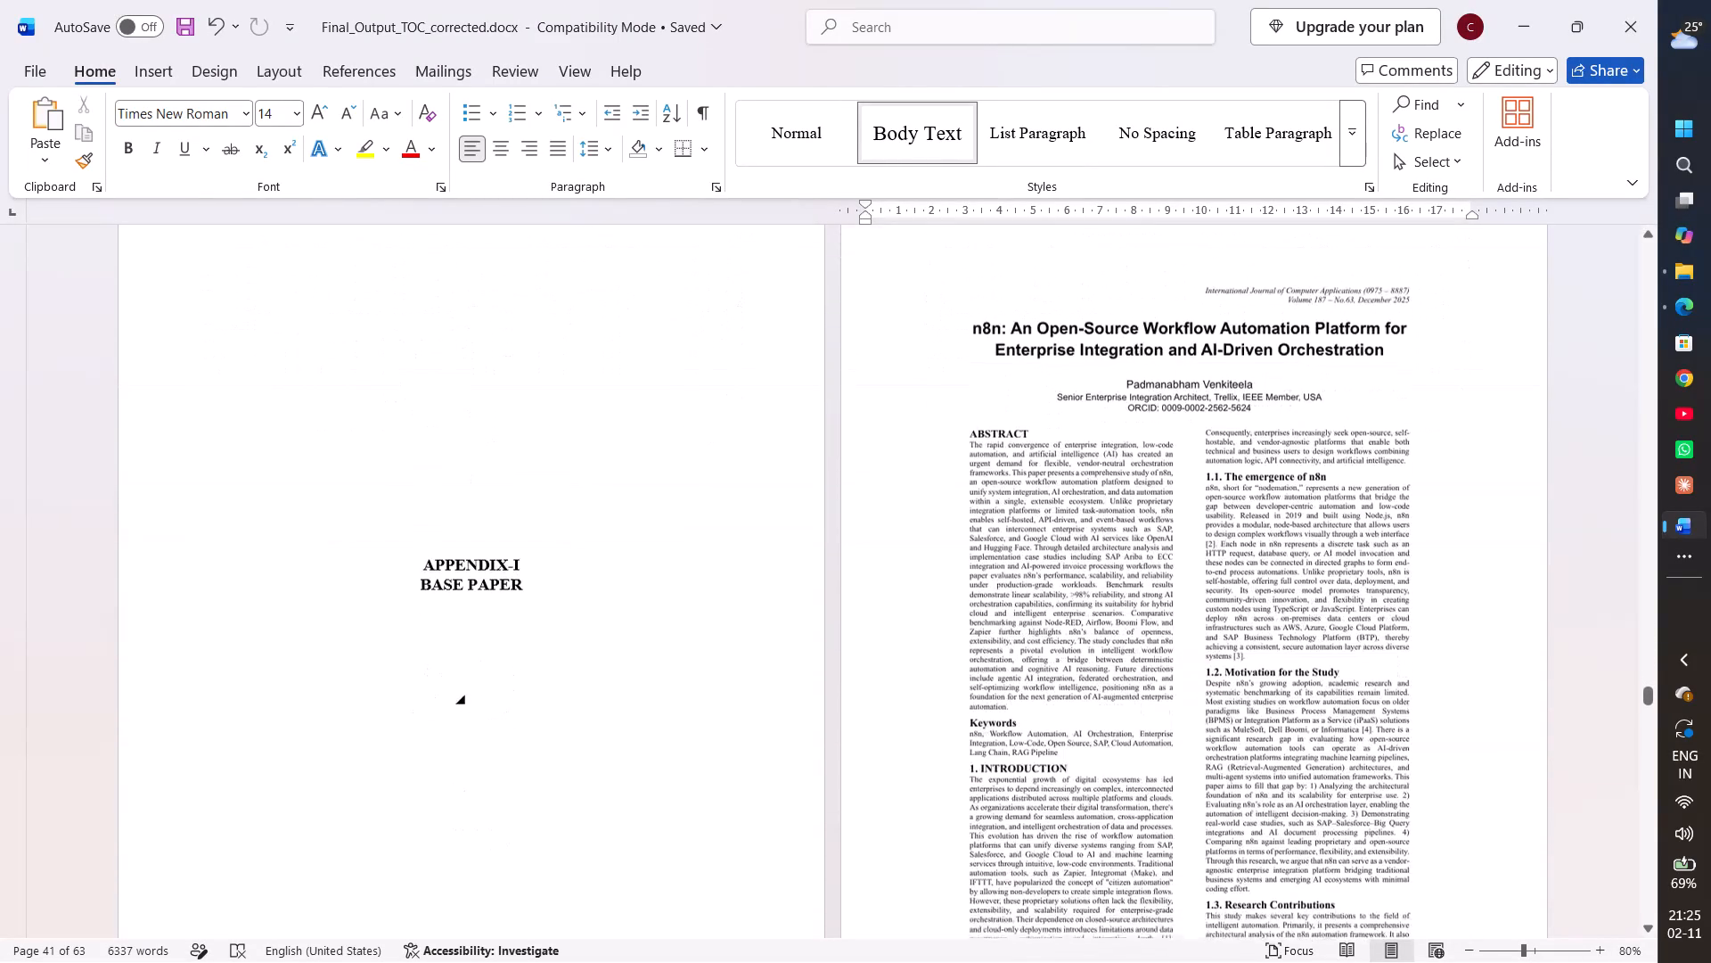
scroll(619, 690, down, 6)
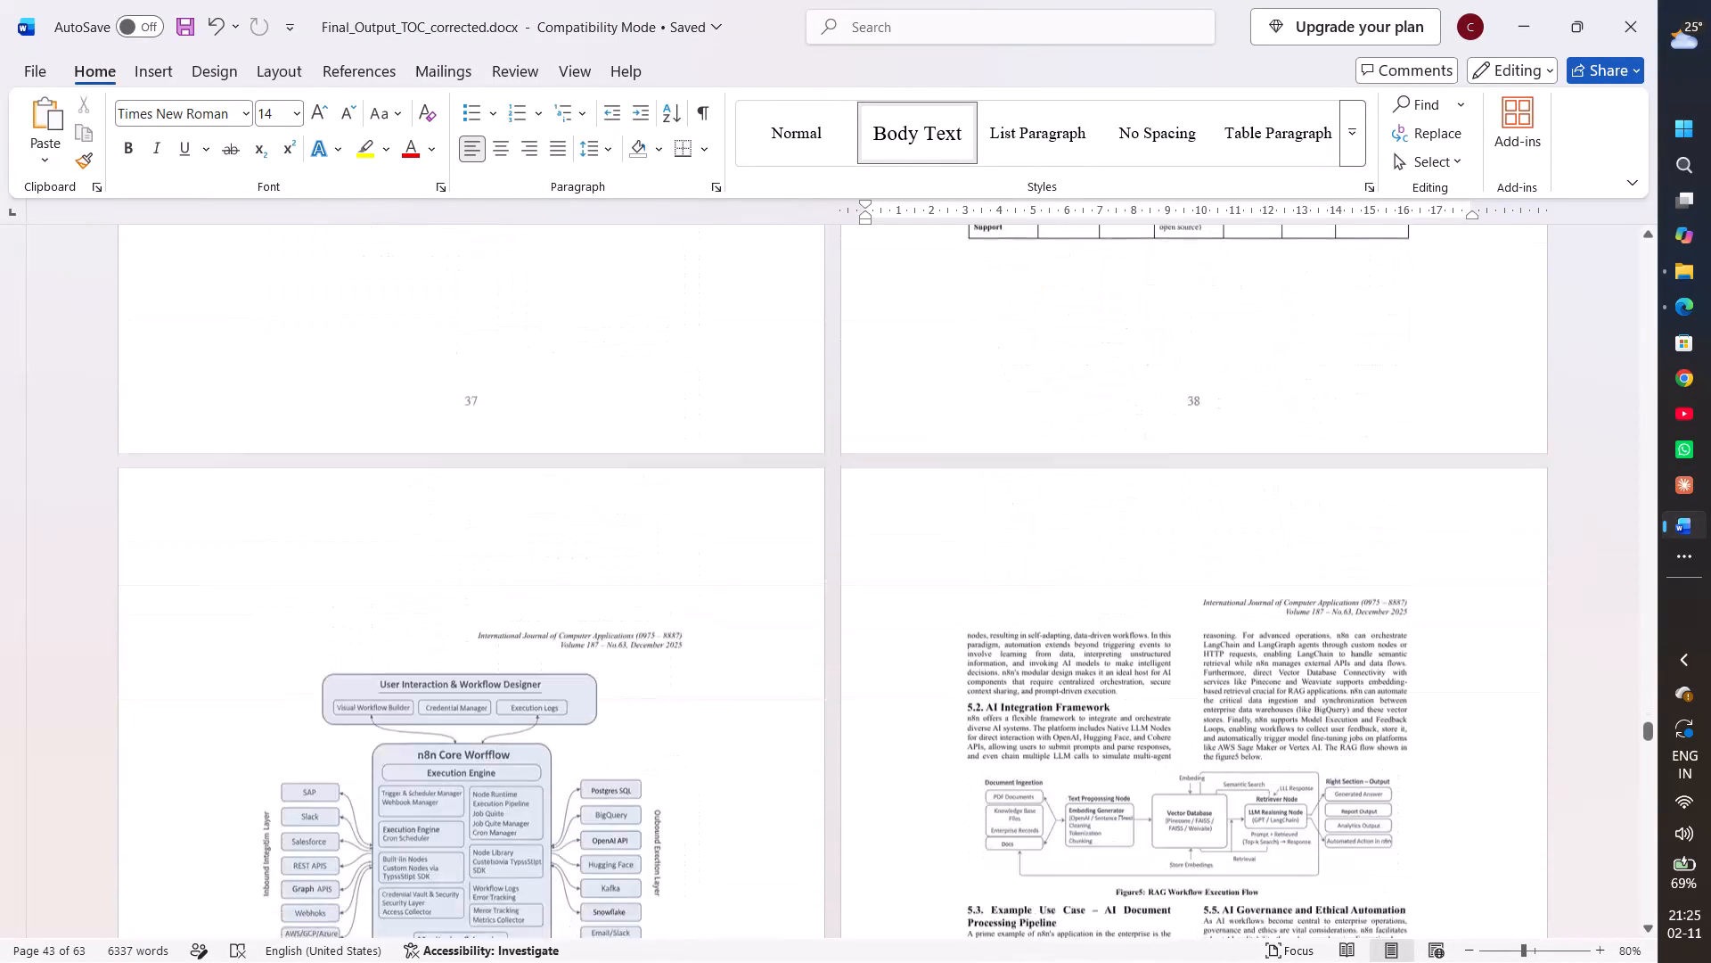
scroll(619, 690, down, 3)
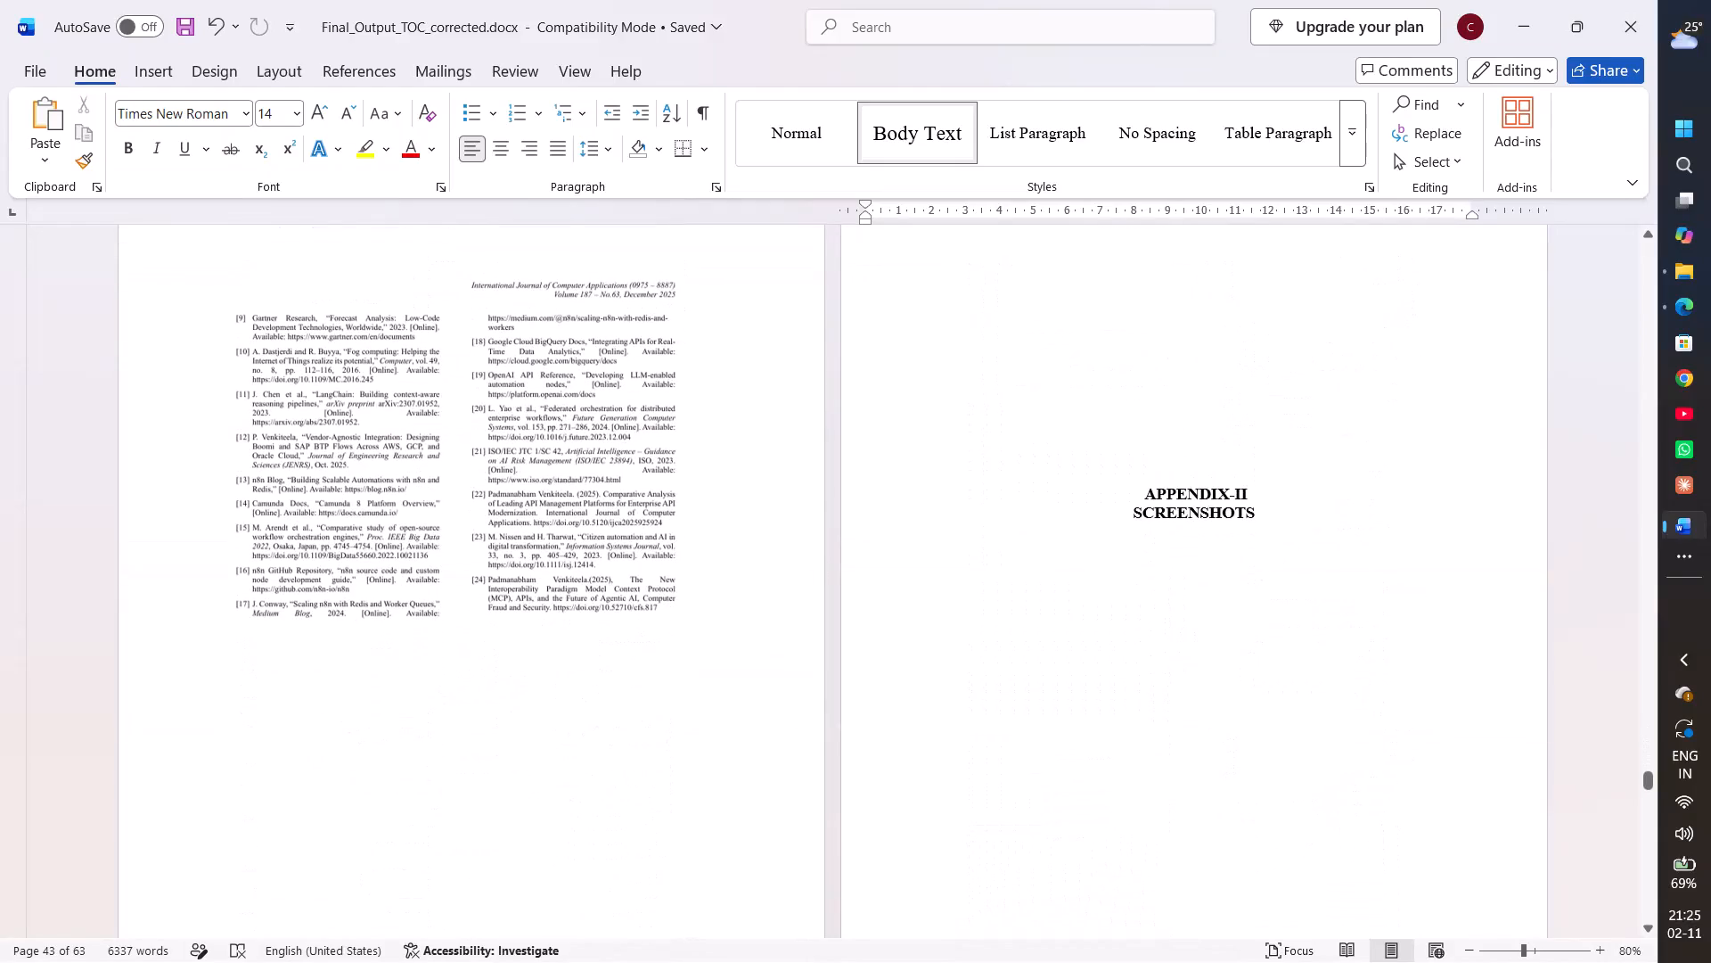
scroll(619, 690, down, 3)
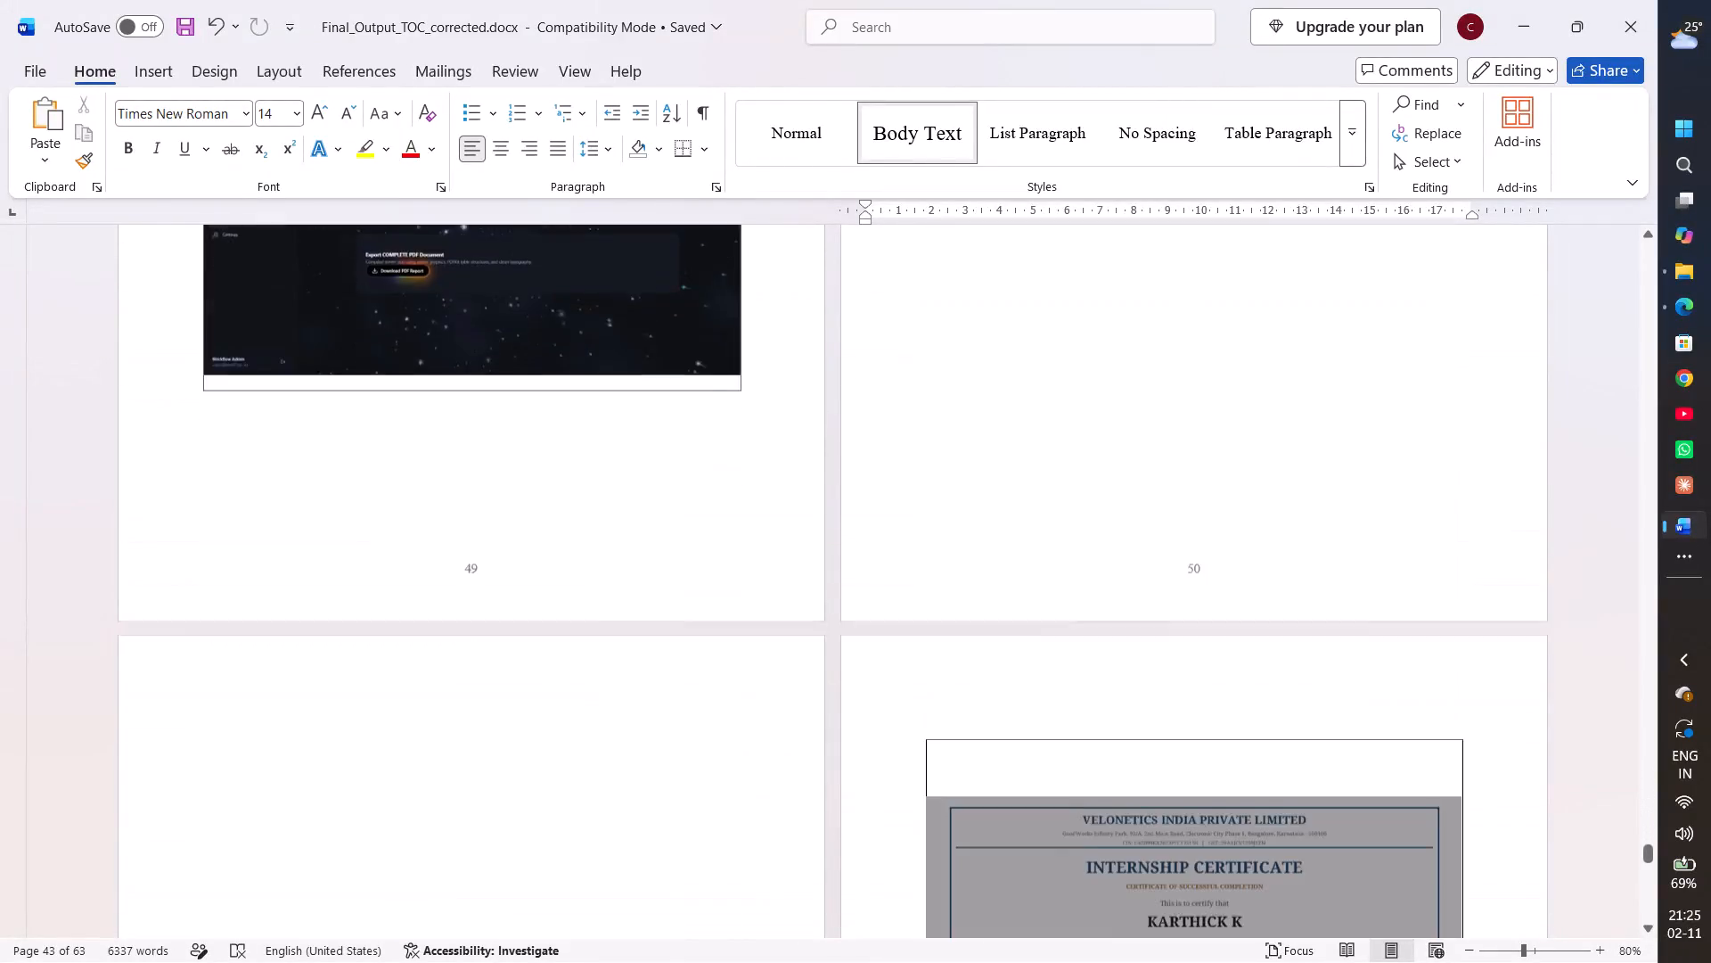
scroll(619, 690, down, 4)
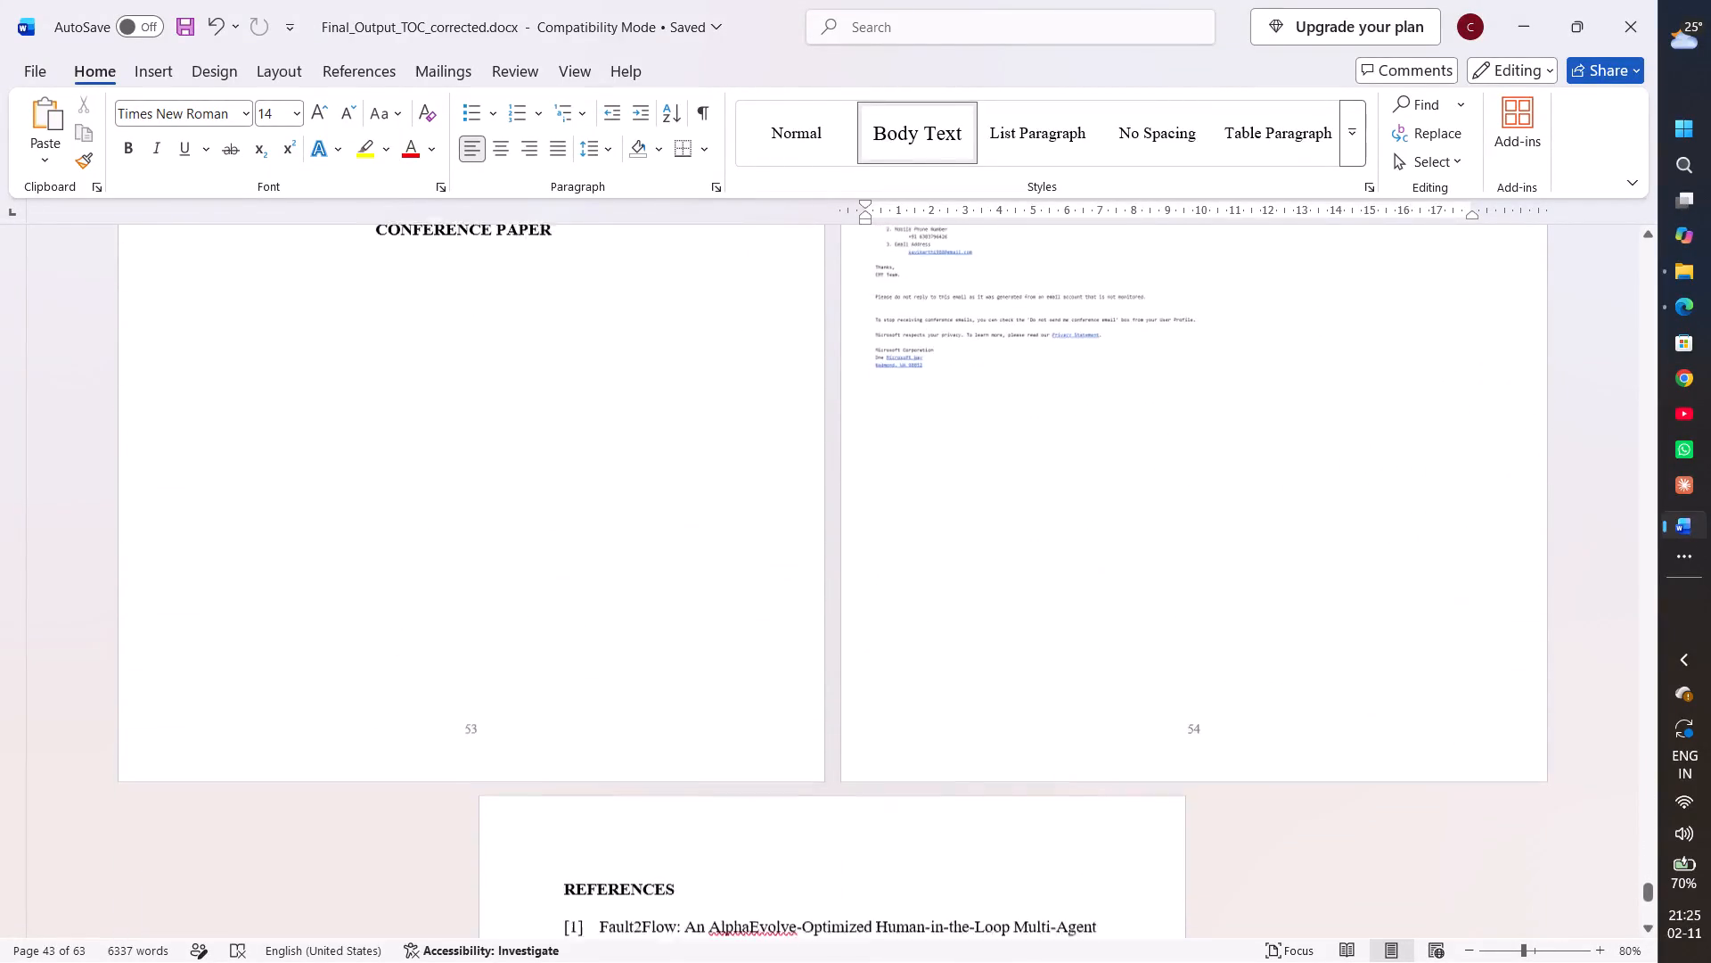
scroll(619, 690, down, 4)
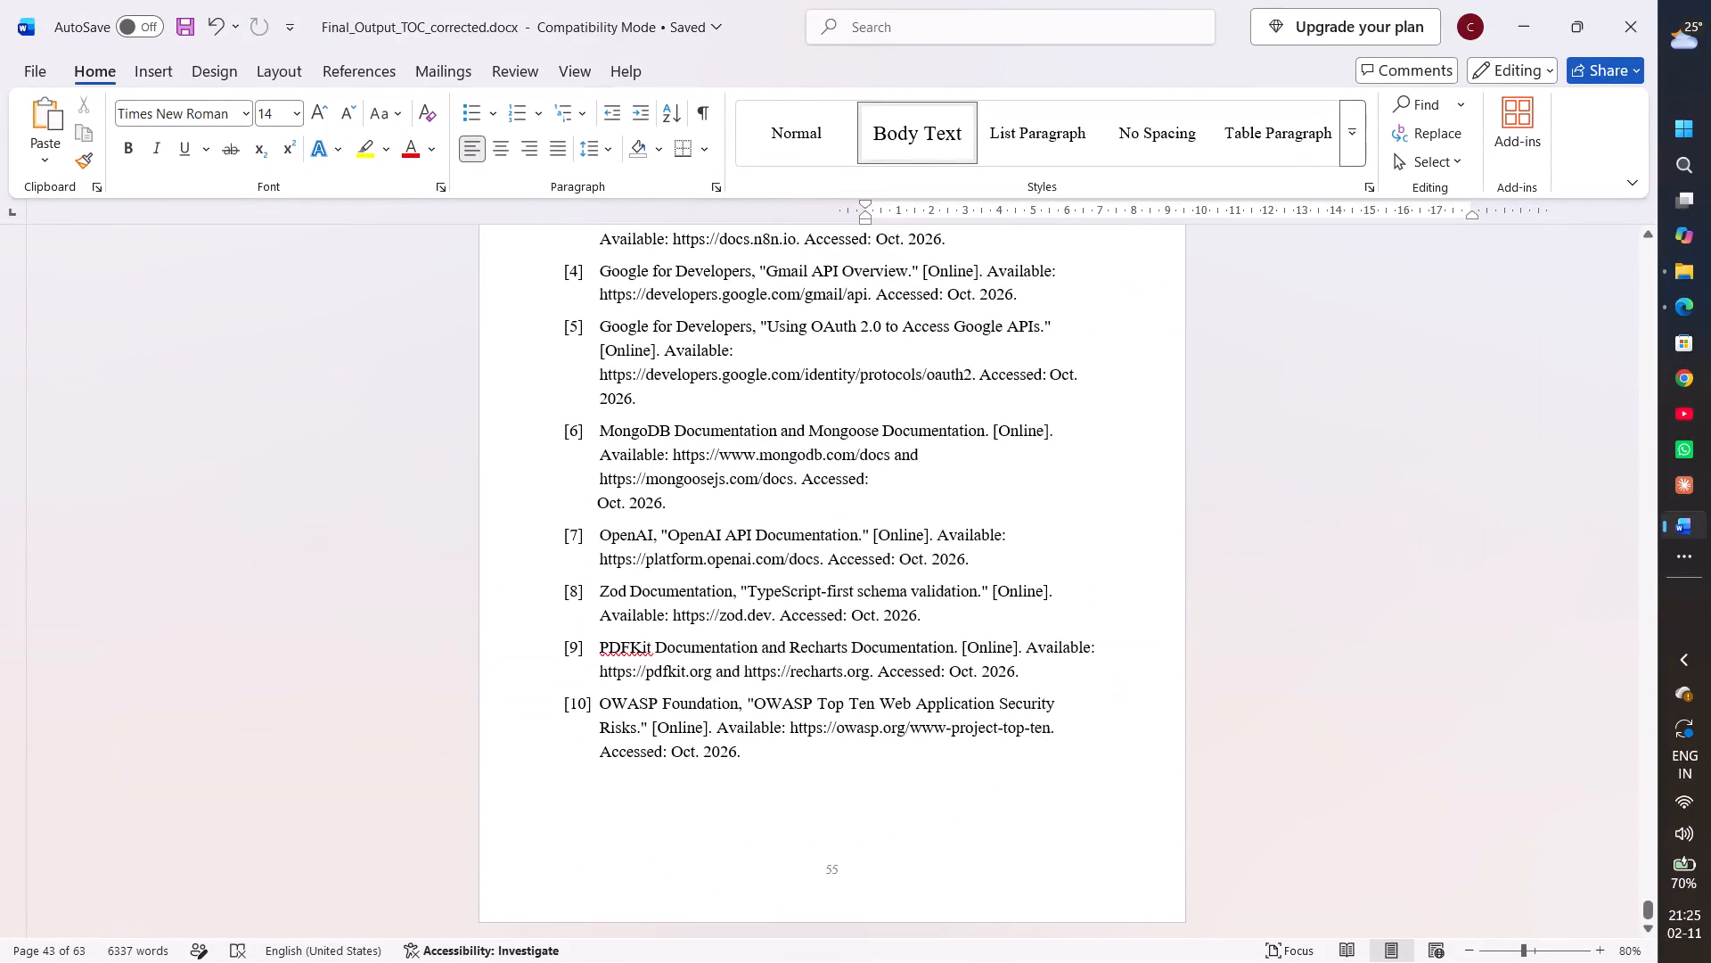
Save the document.
key(ctrl+s)
Close the saved Final_Output_TOC_corrected.docx report.
click(1619, 29)
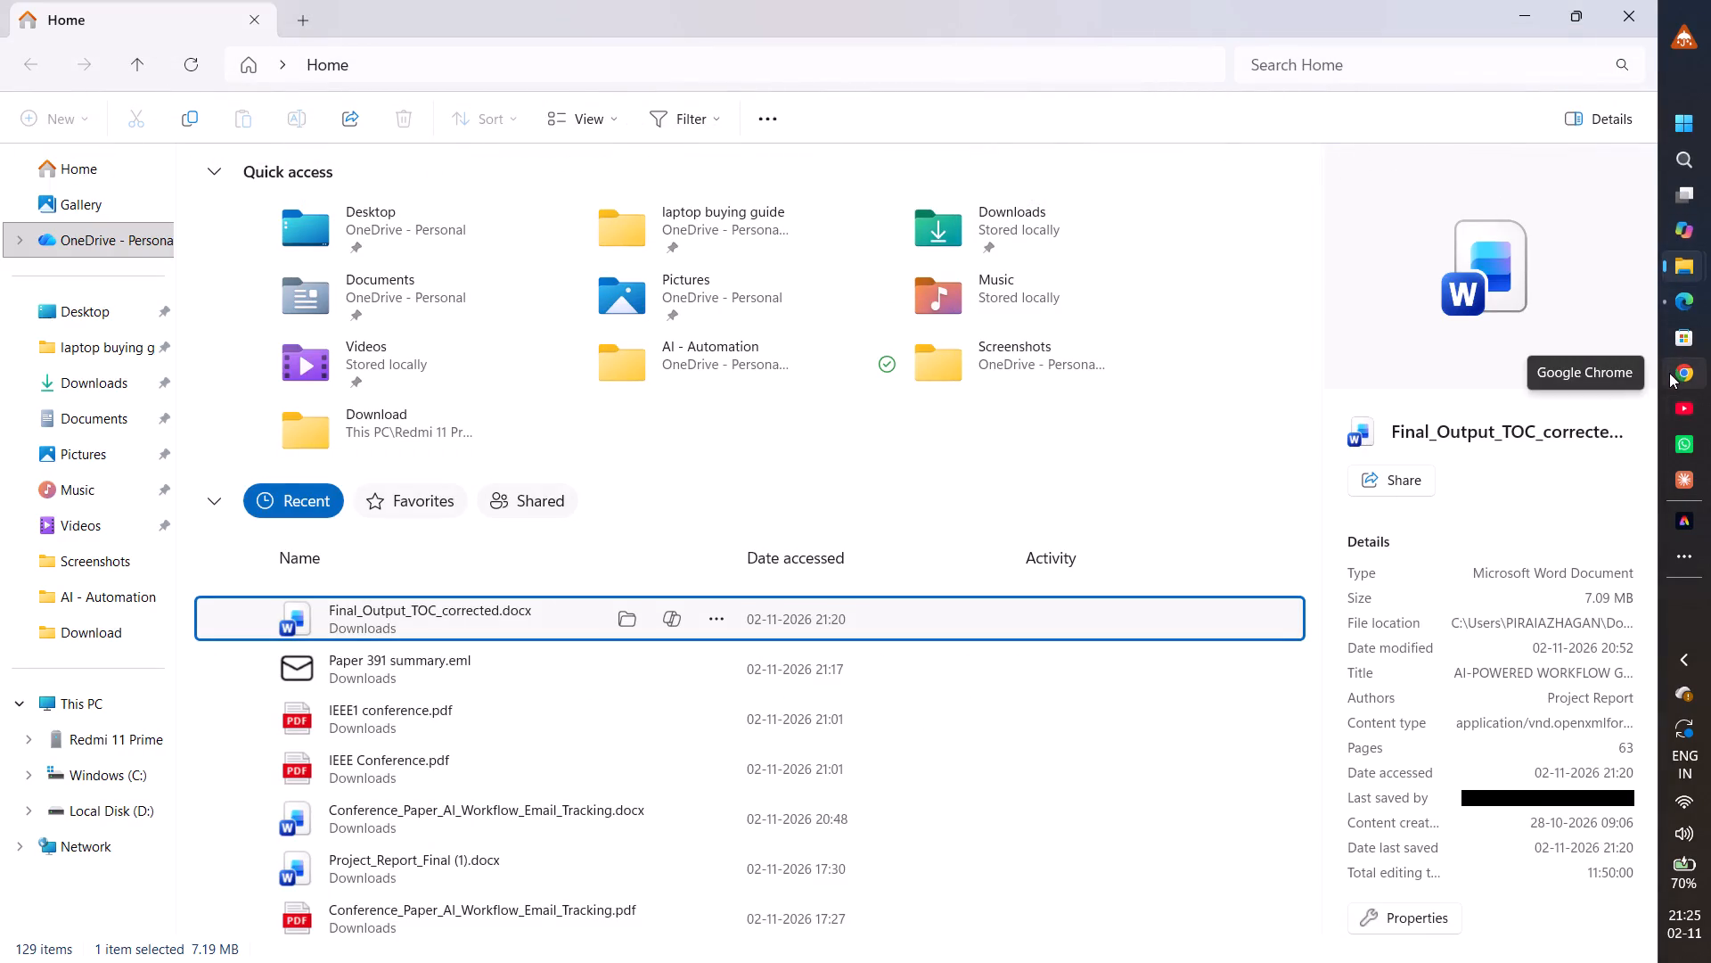
Switch to Google Chrome and open it with the user profile that has the statue picture.
click(1669, 373)
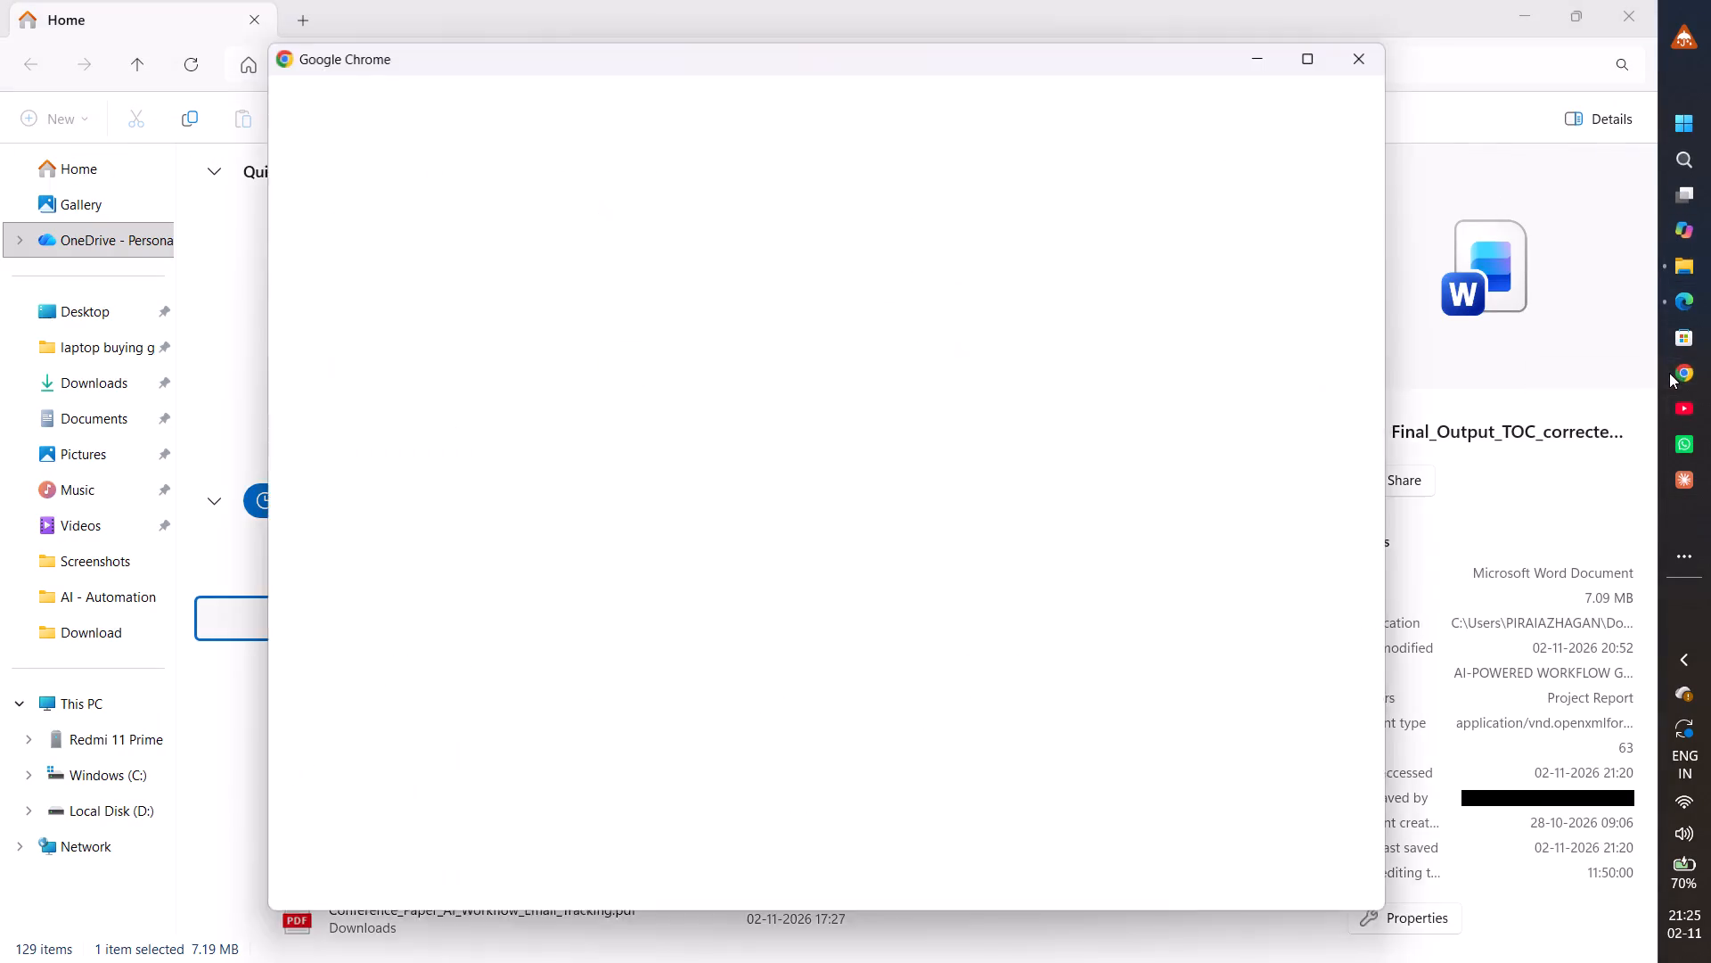
click(752, 516)
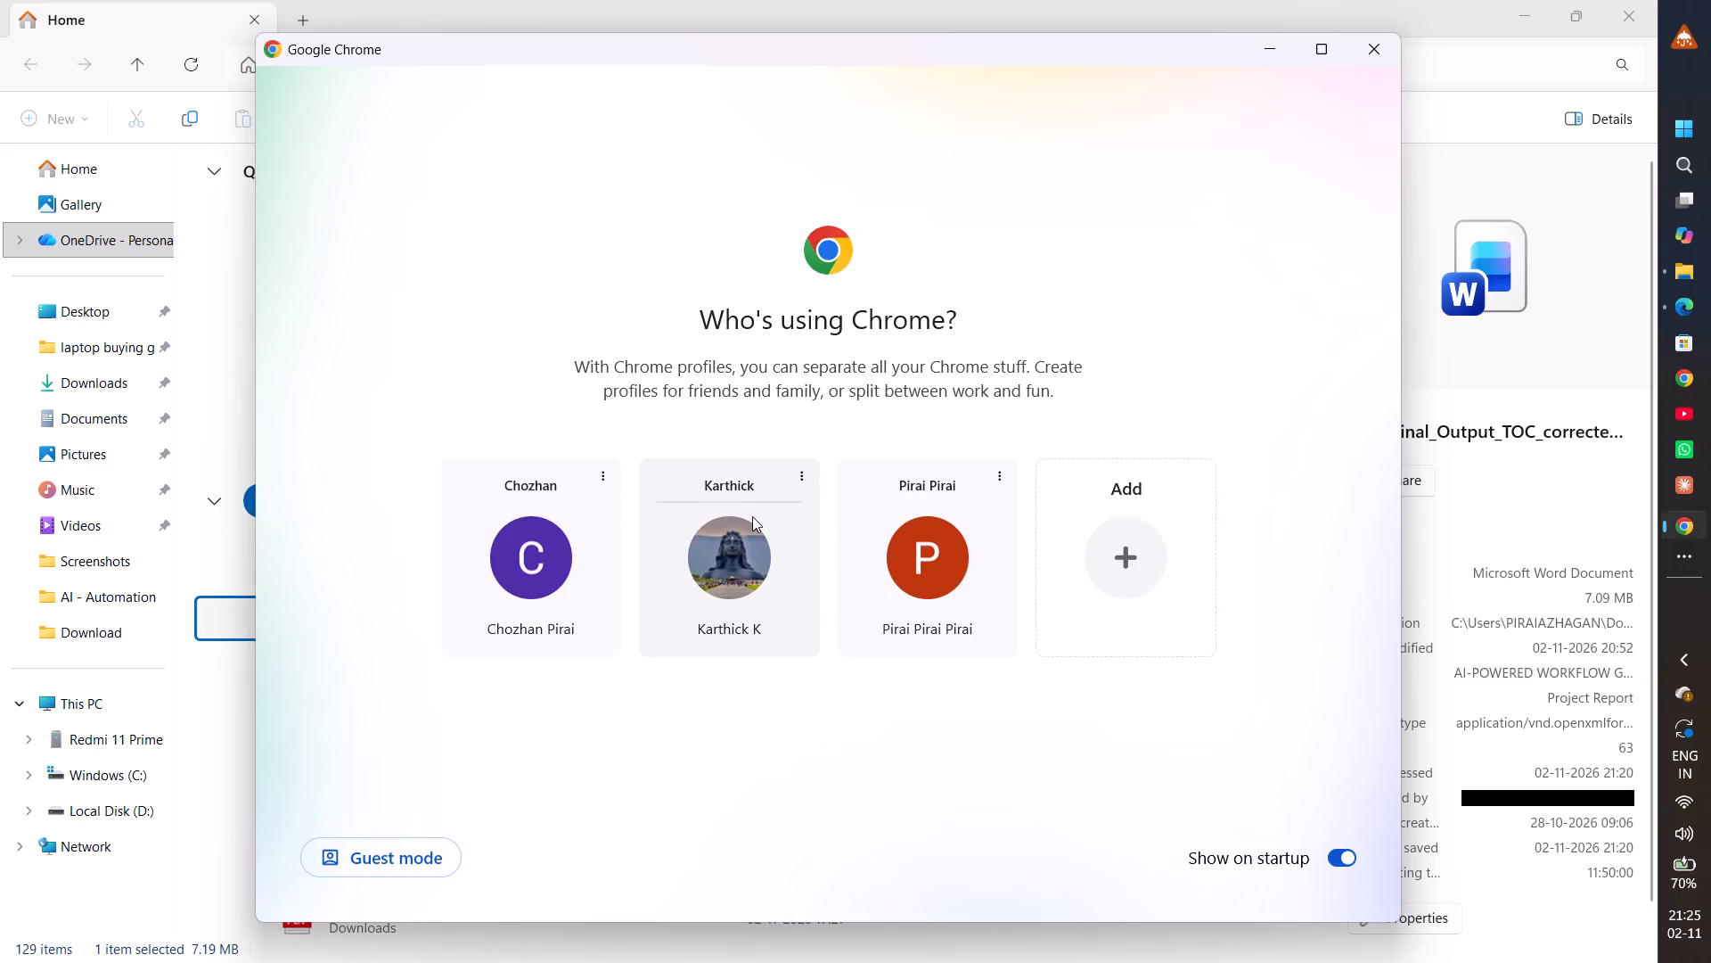
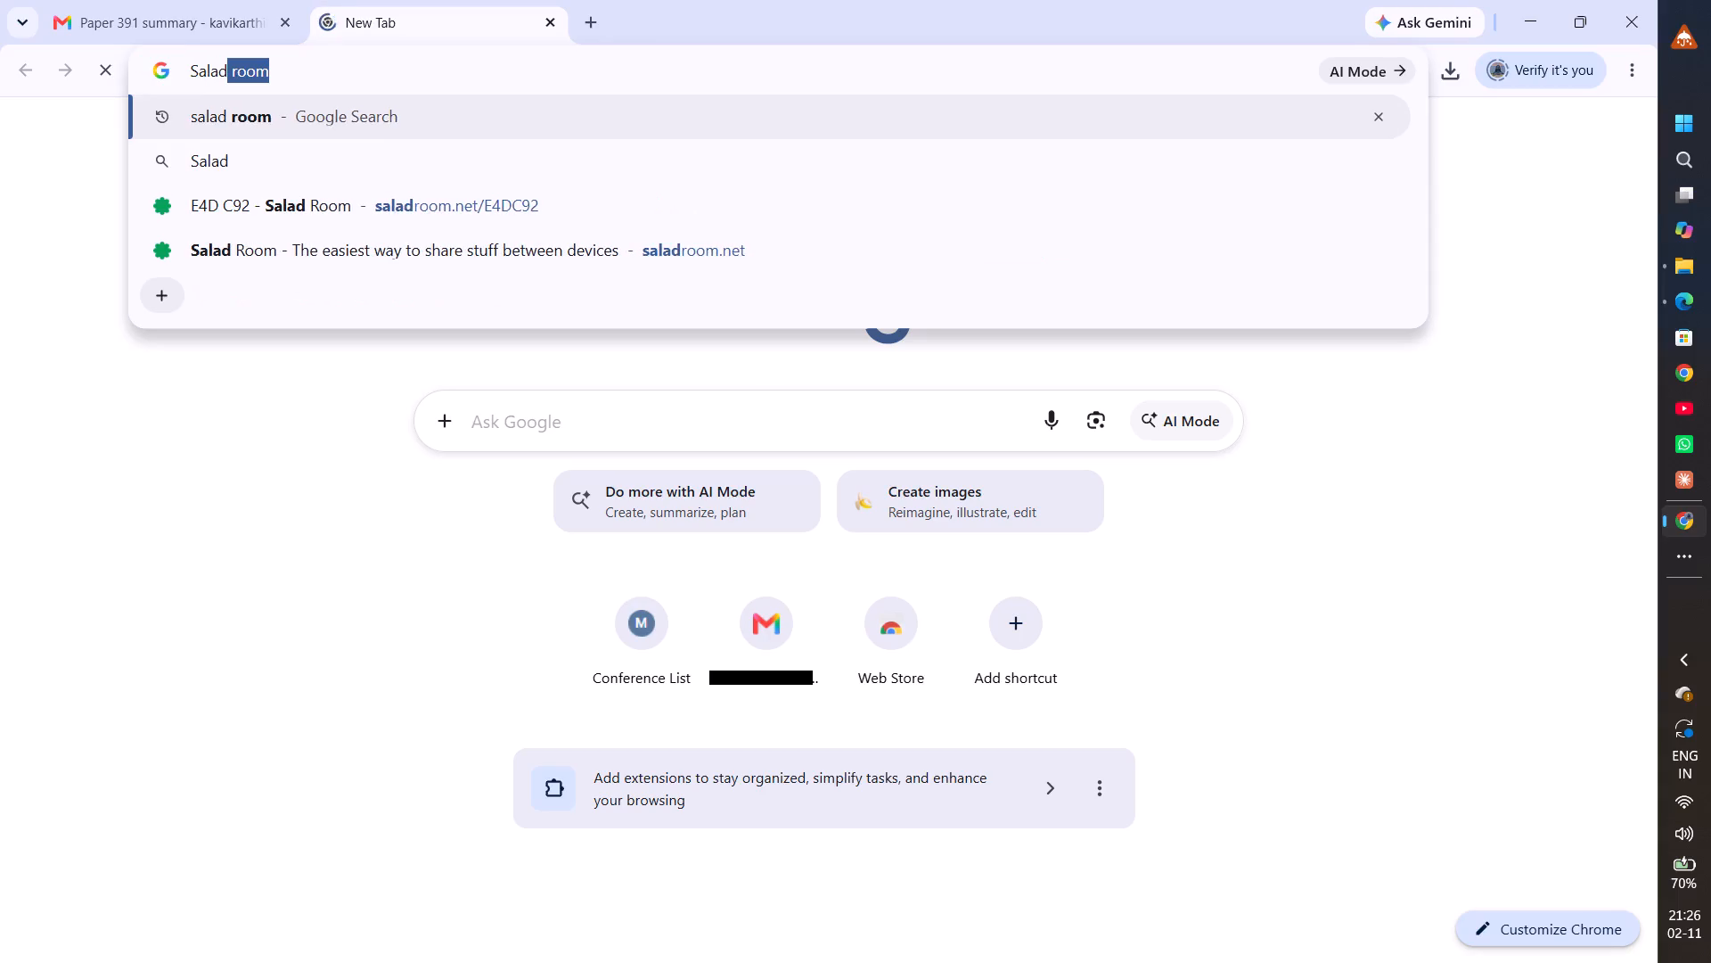
Search Google for Salad Room and open the saladroom.net file-sharing site from the results.
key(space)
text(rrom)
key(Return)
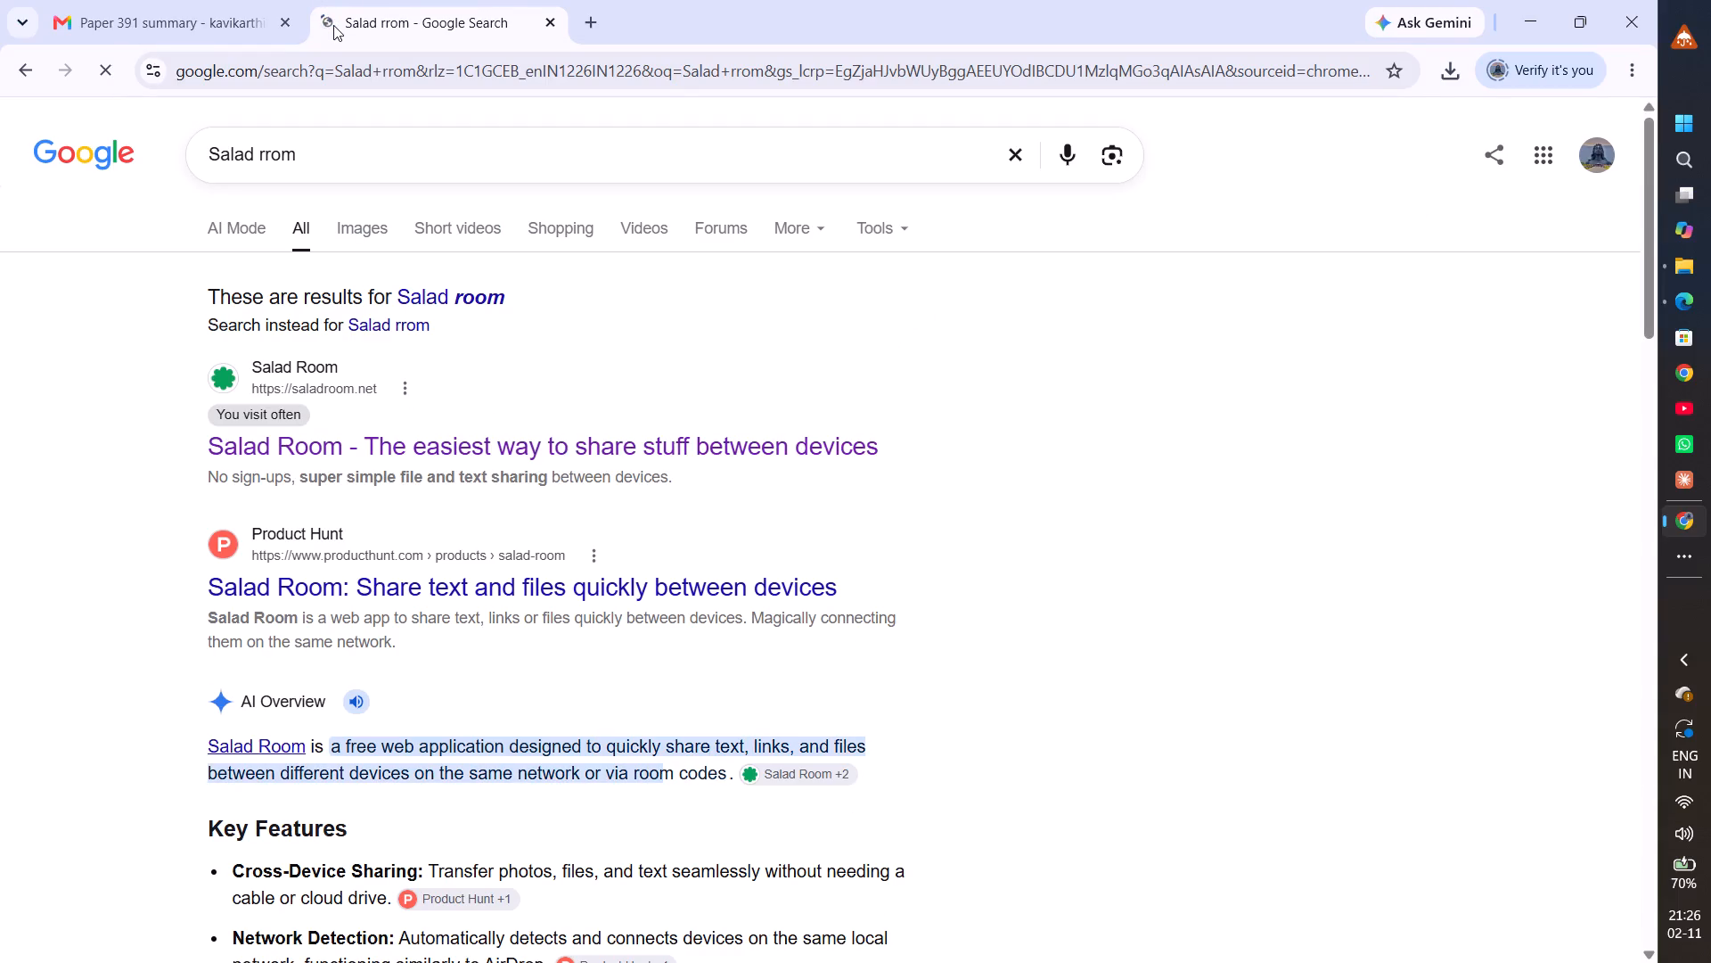
click(456, 455)
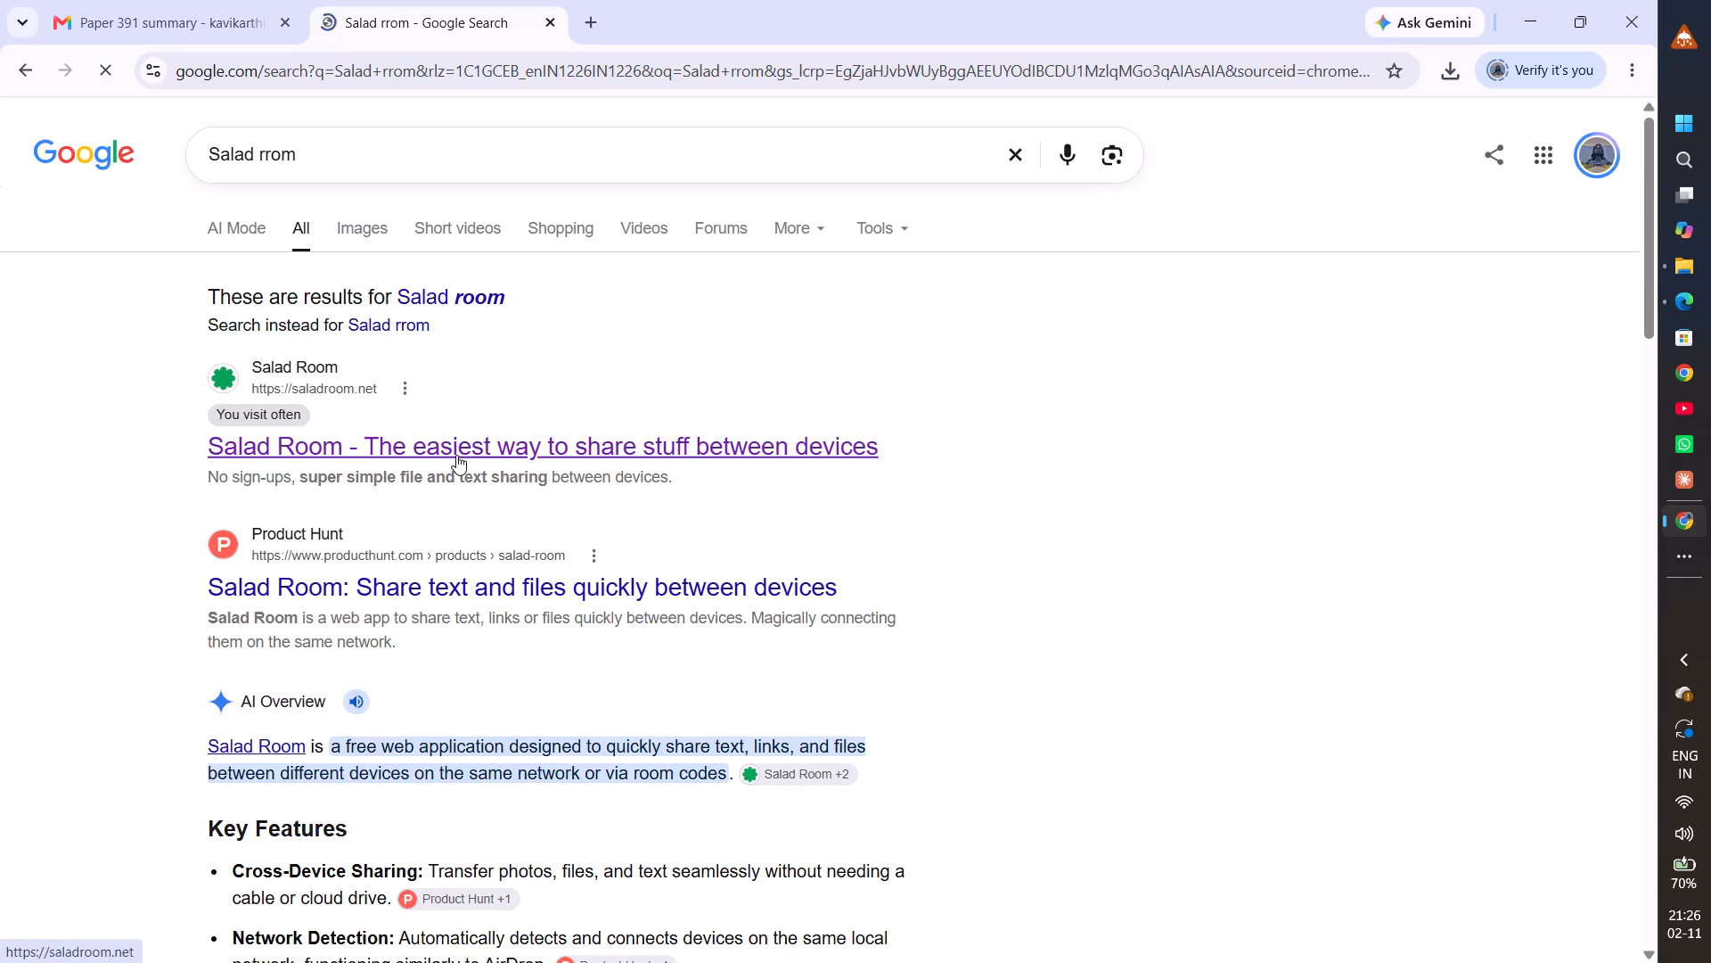
Search for "word to pdf converter" in a new browser tab.
click(592, 35)
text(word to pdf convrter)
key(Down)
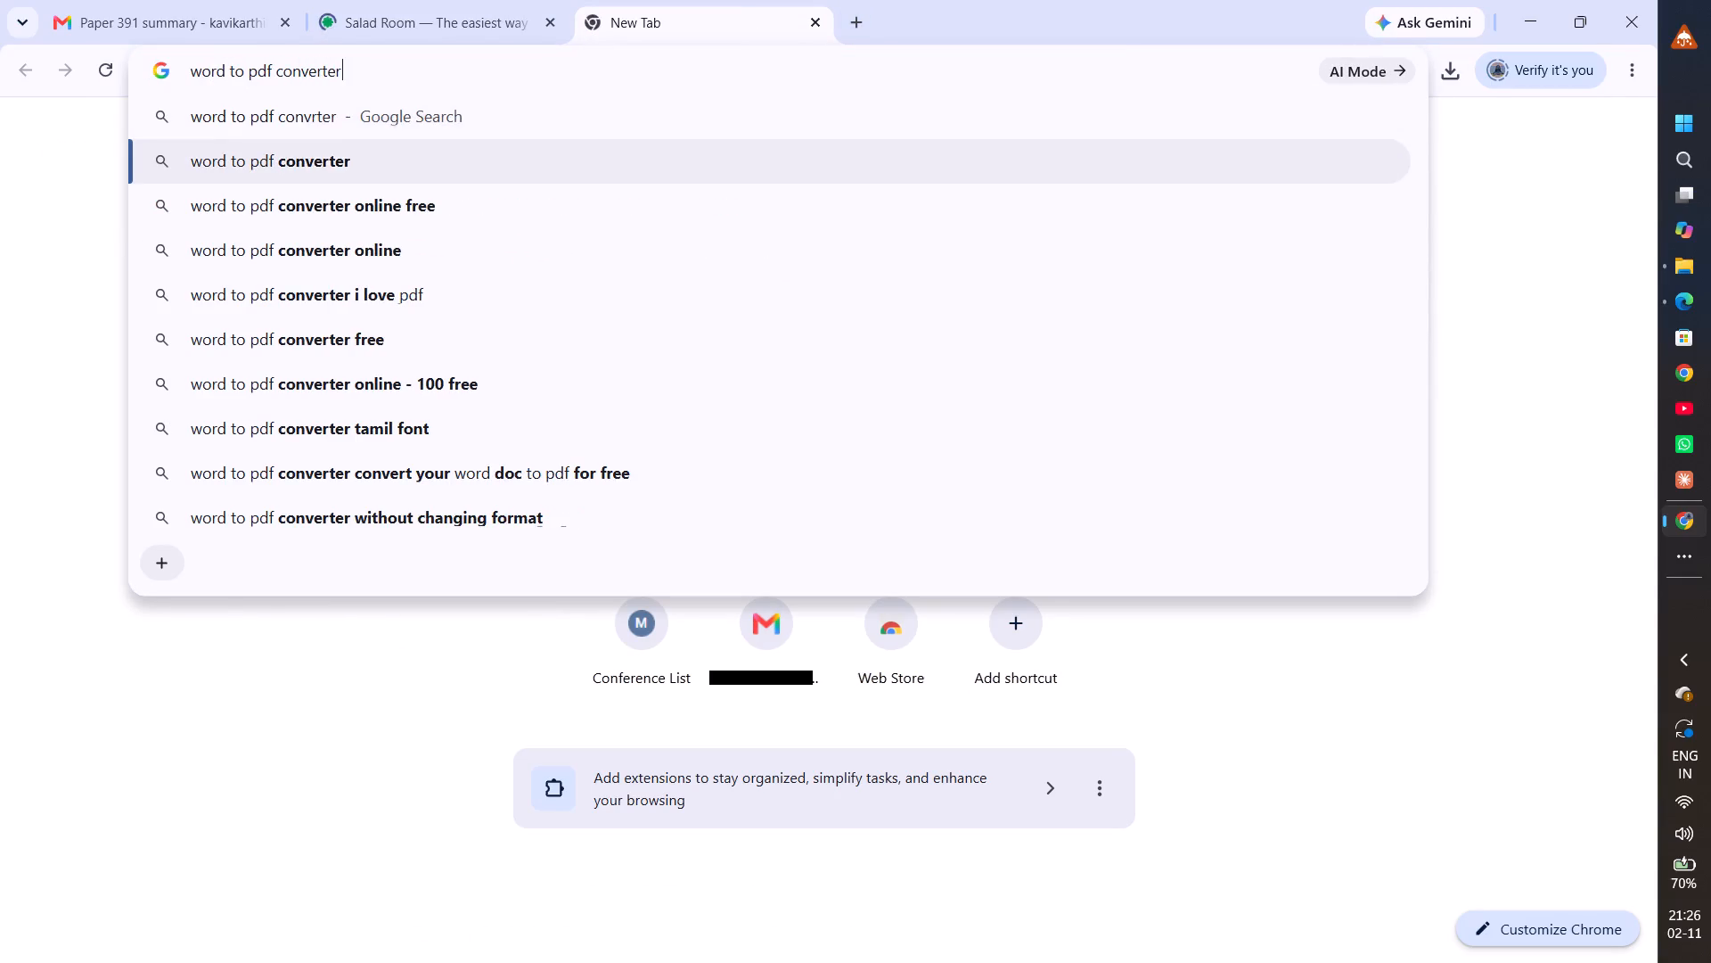
Search the web for "word to pdf converter" and open iLovePDF's Word to PDF page.
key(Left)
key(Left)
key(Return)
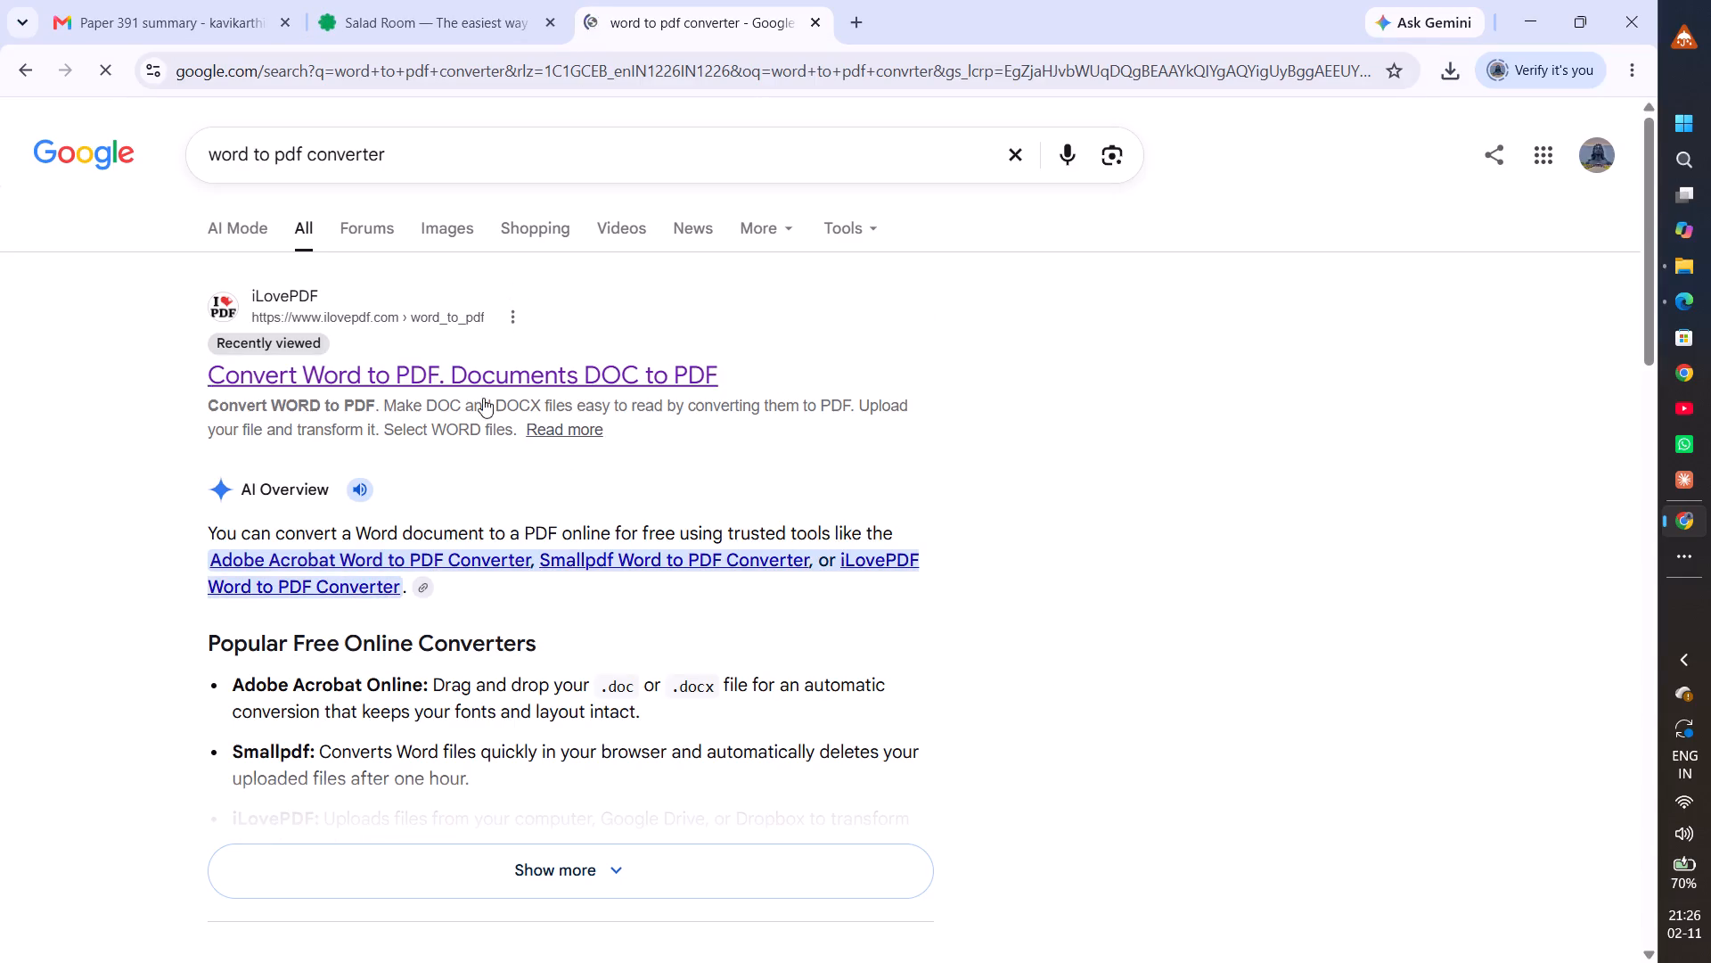
click(503, 379)
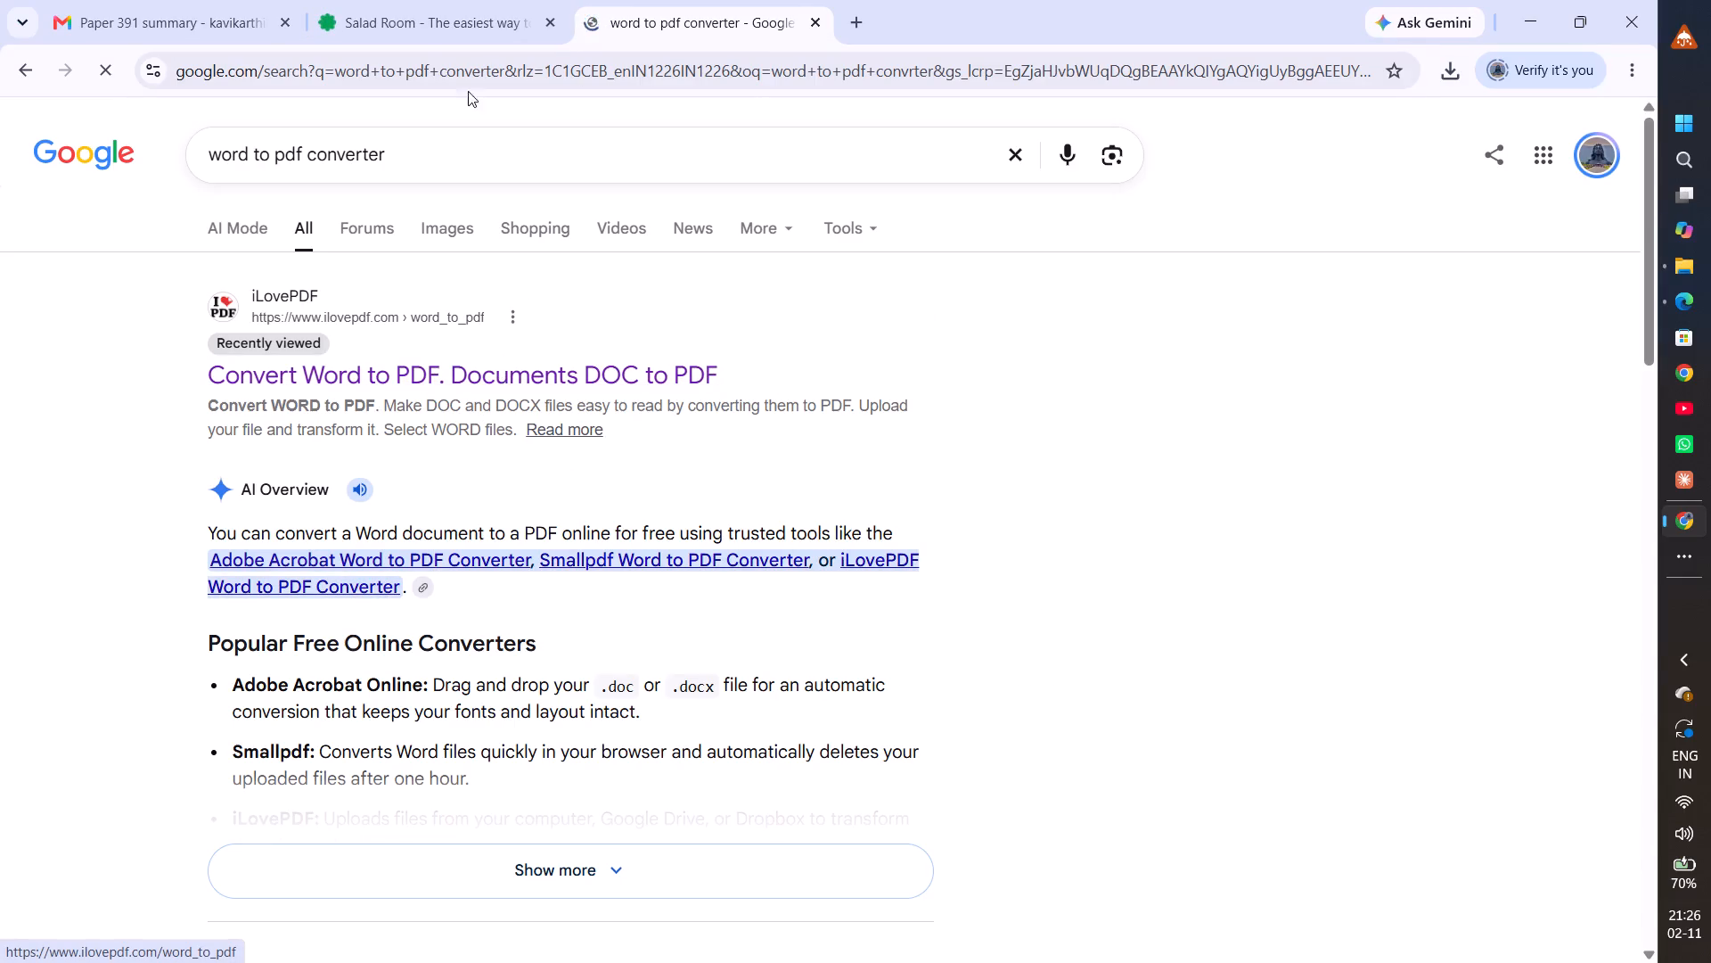
Switch to Salad Room and join the shared room by entering its room code.
click(450, 0)
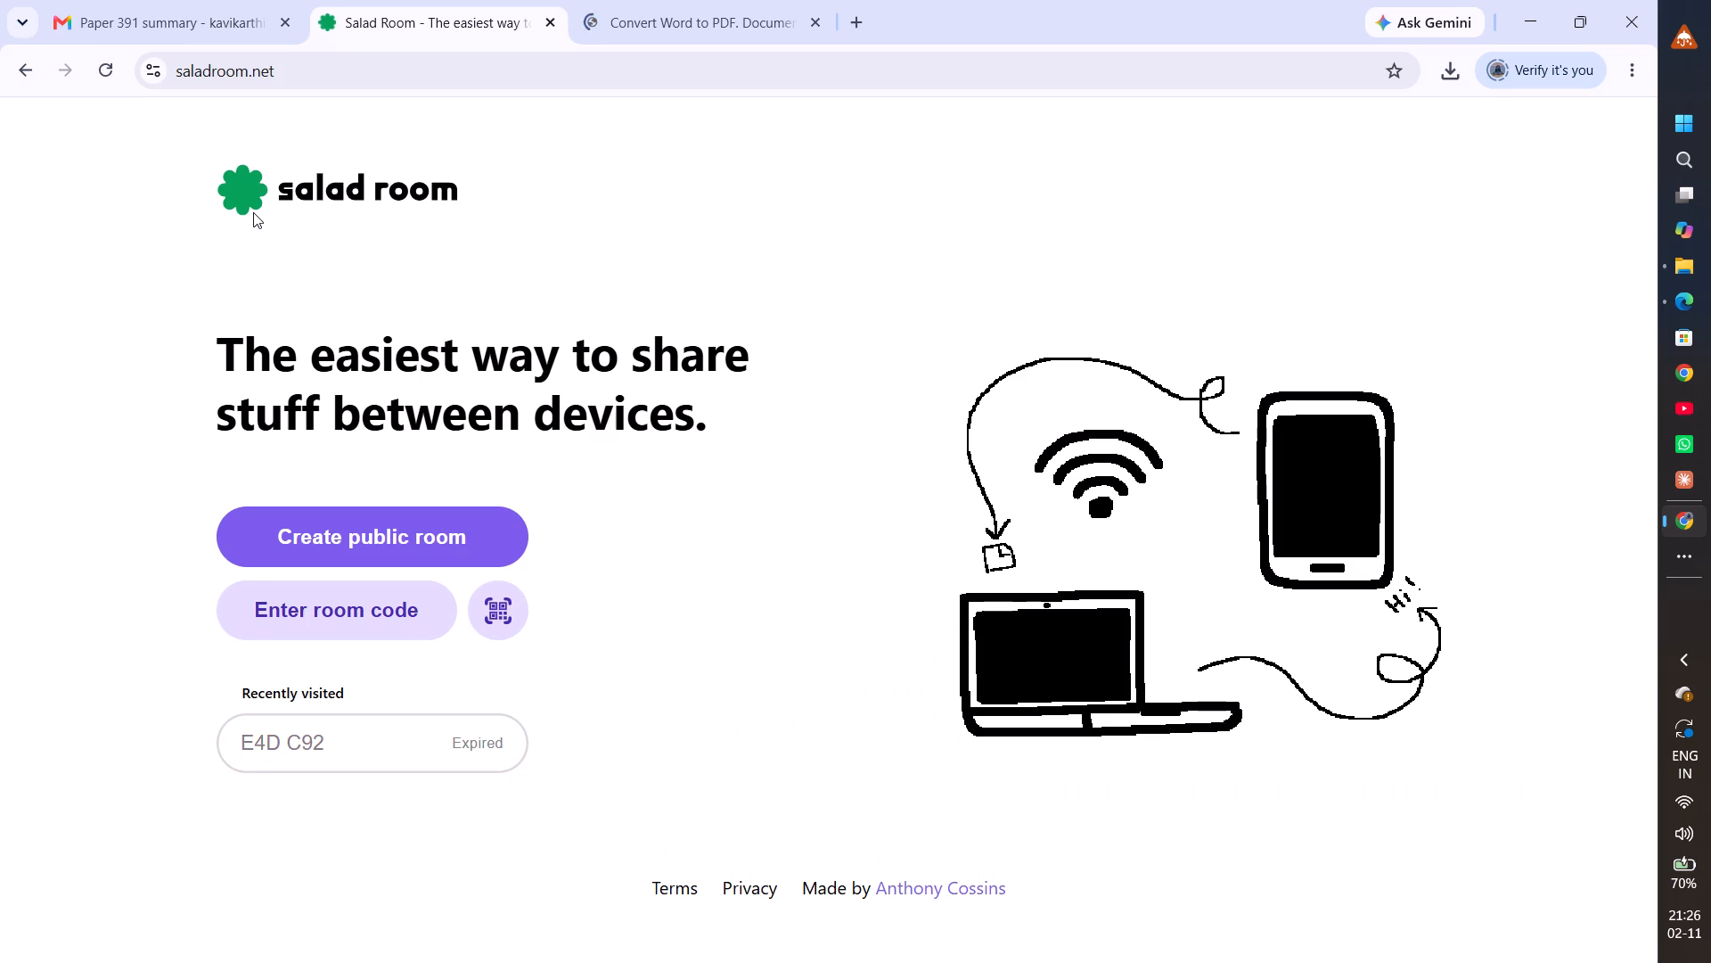
click(324, 615)
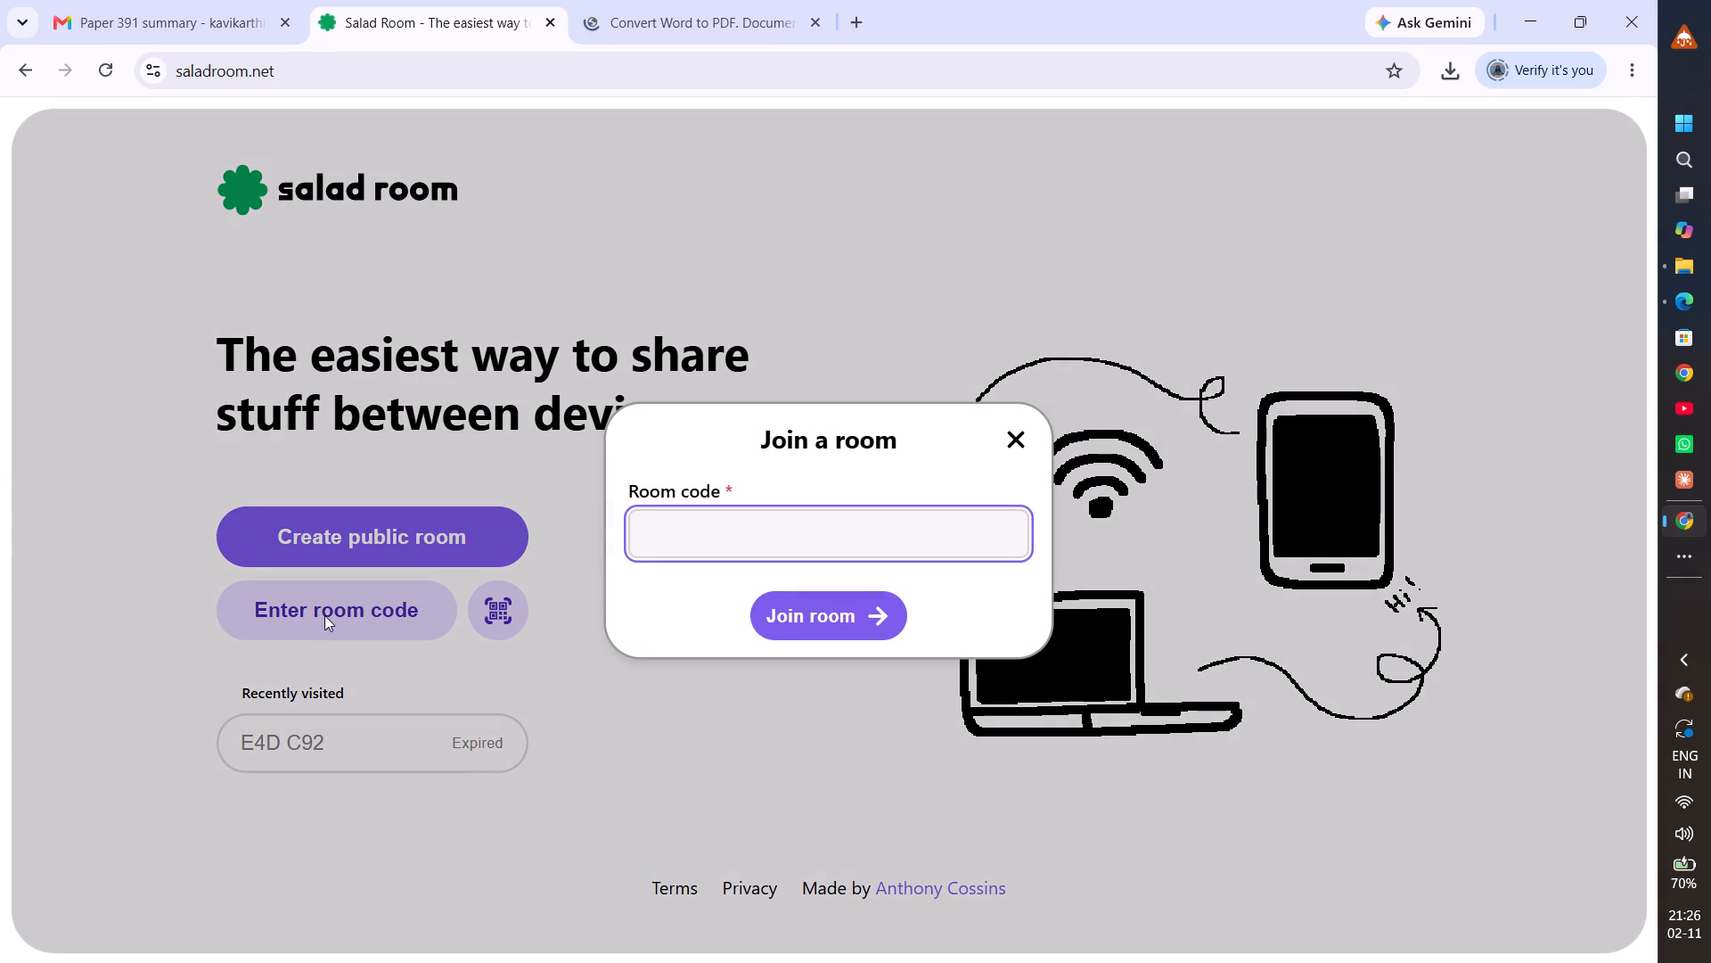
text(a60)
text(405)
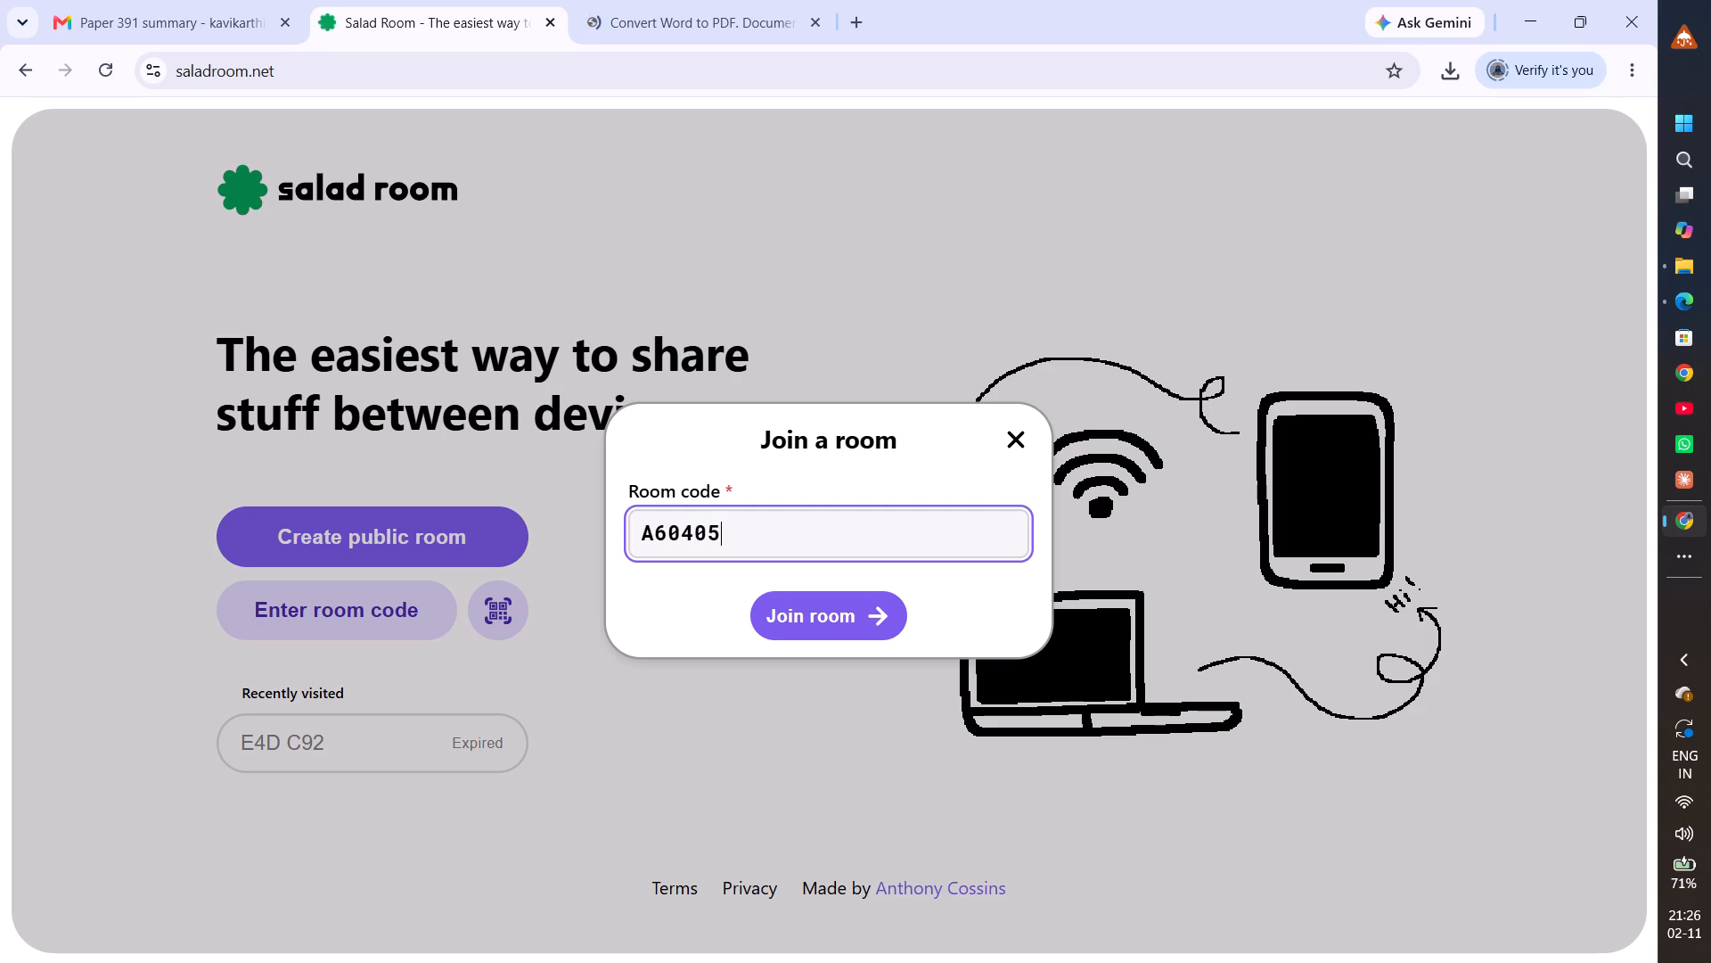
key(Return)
In iLovePDF, load Final_Output_TOC_corrected.docx from Downloads and start its conversion to PDF.
click(690, 0)
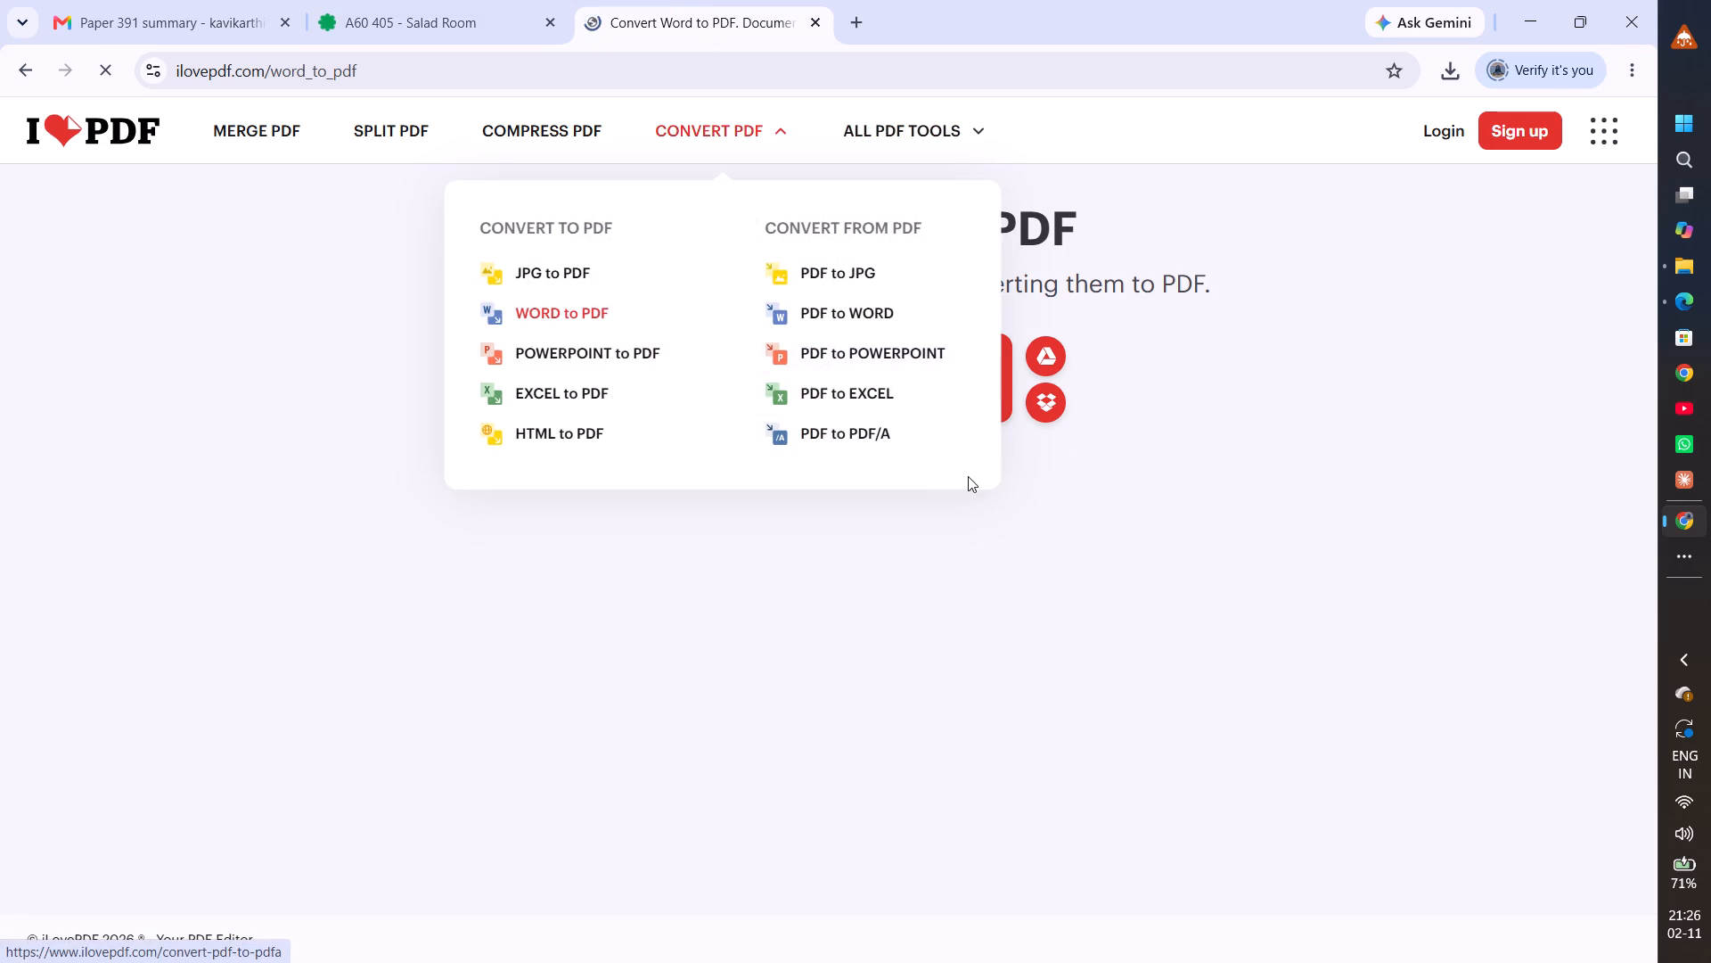
click(897, 398)
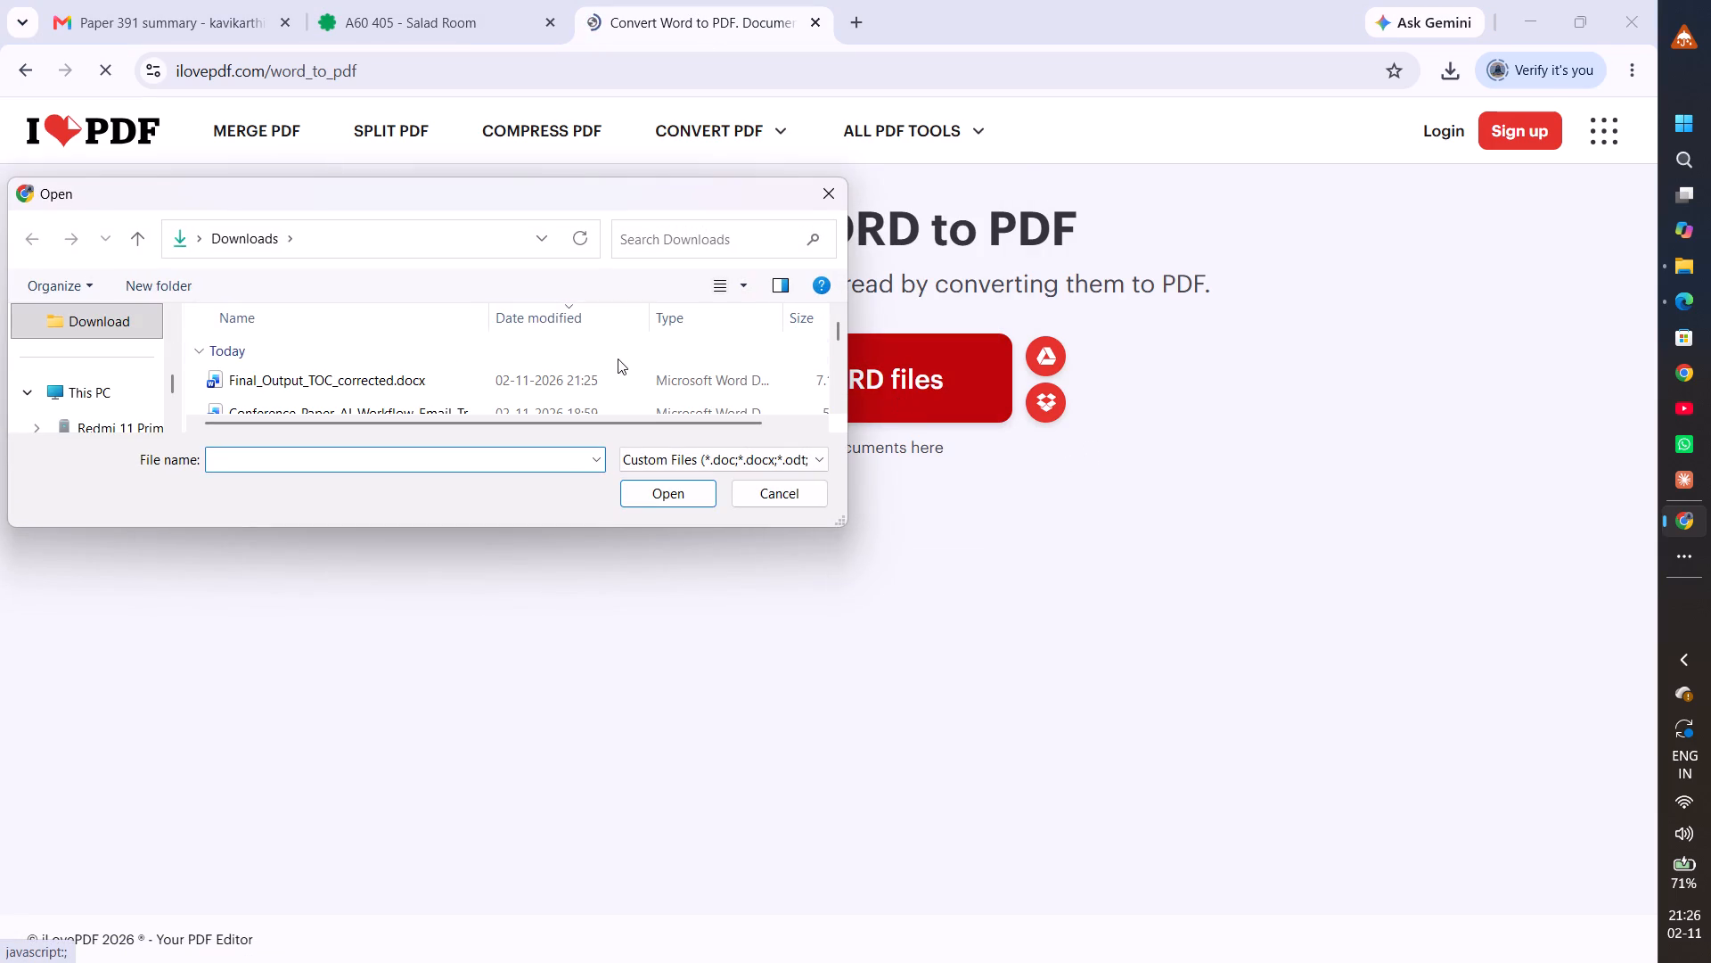
click(623, 379)
click(651, 482)
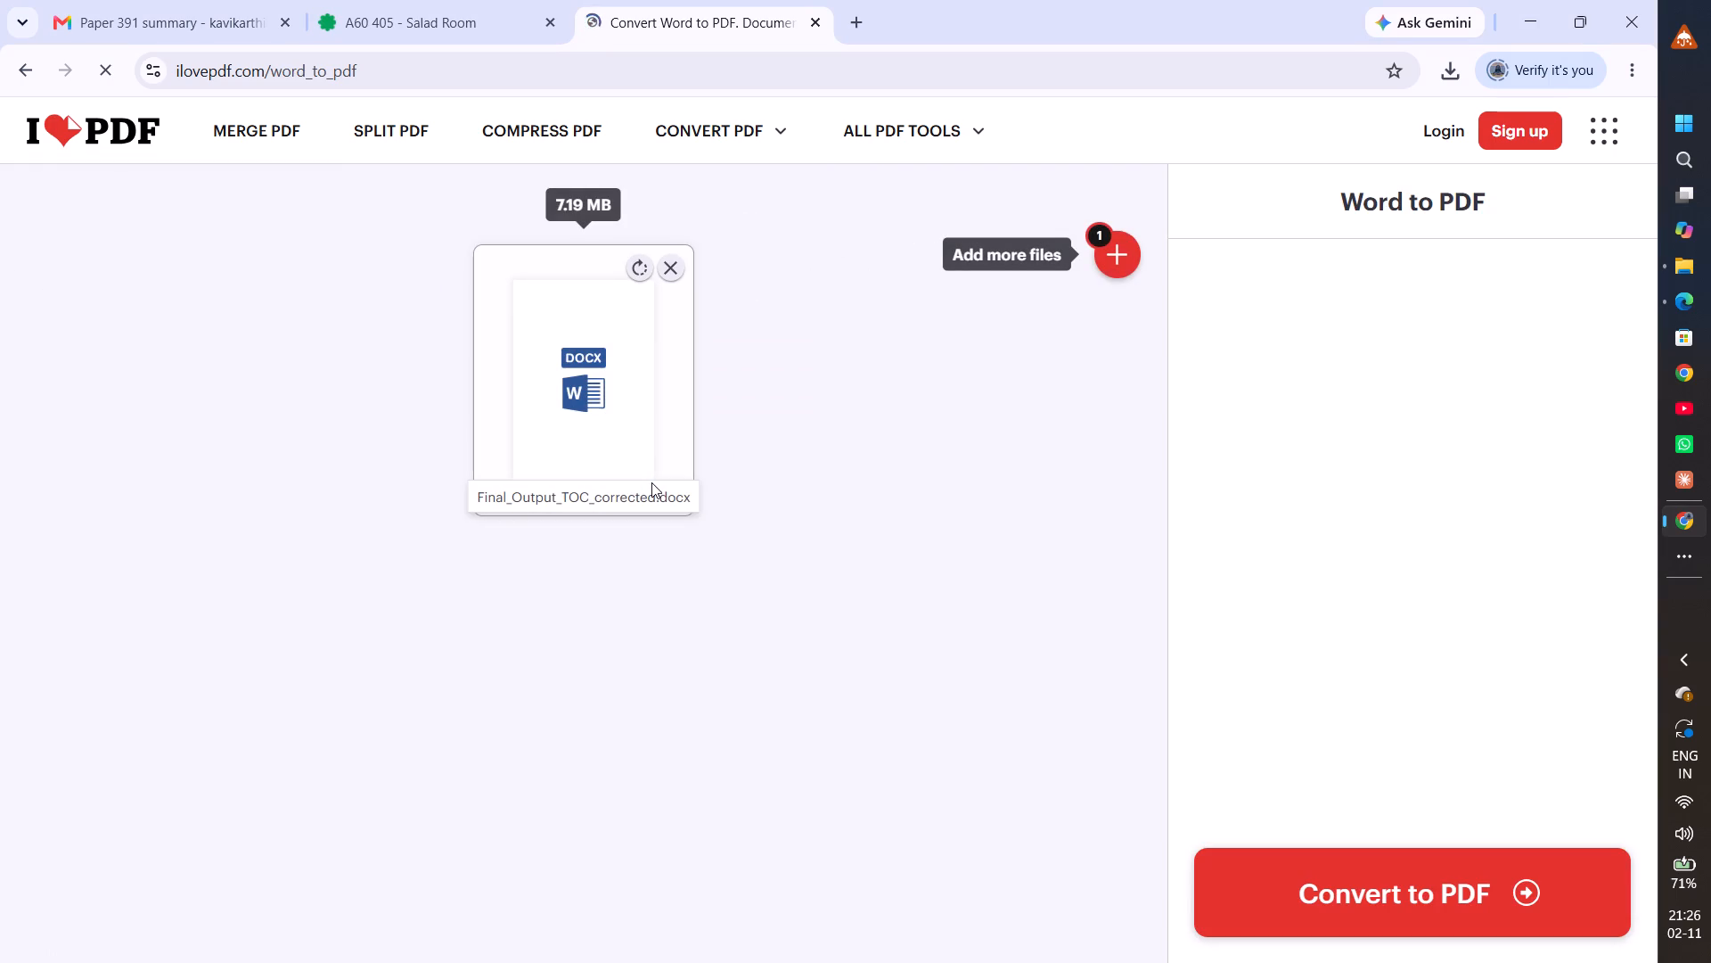
click(1299, 908)
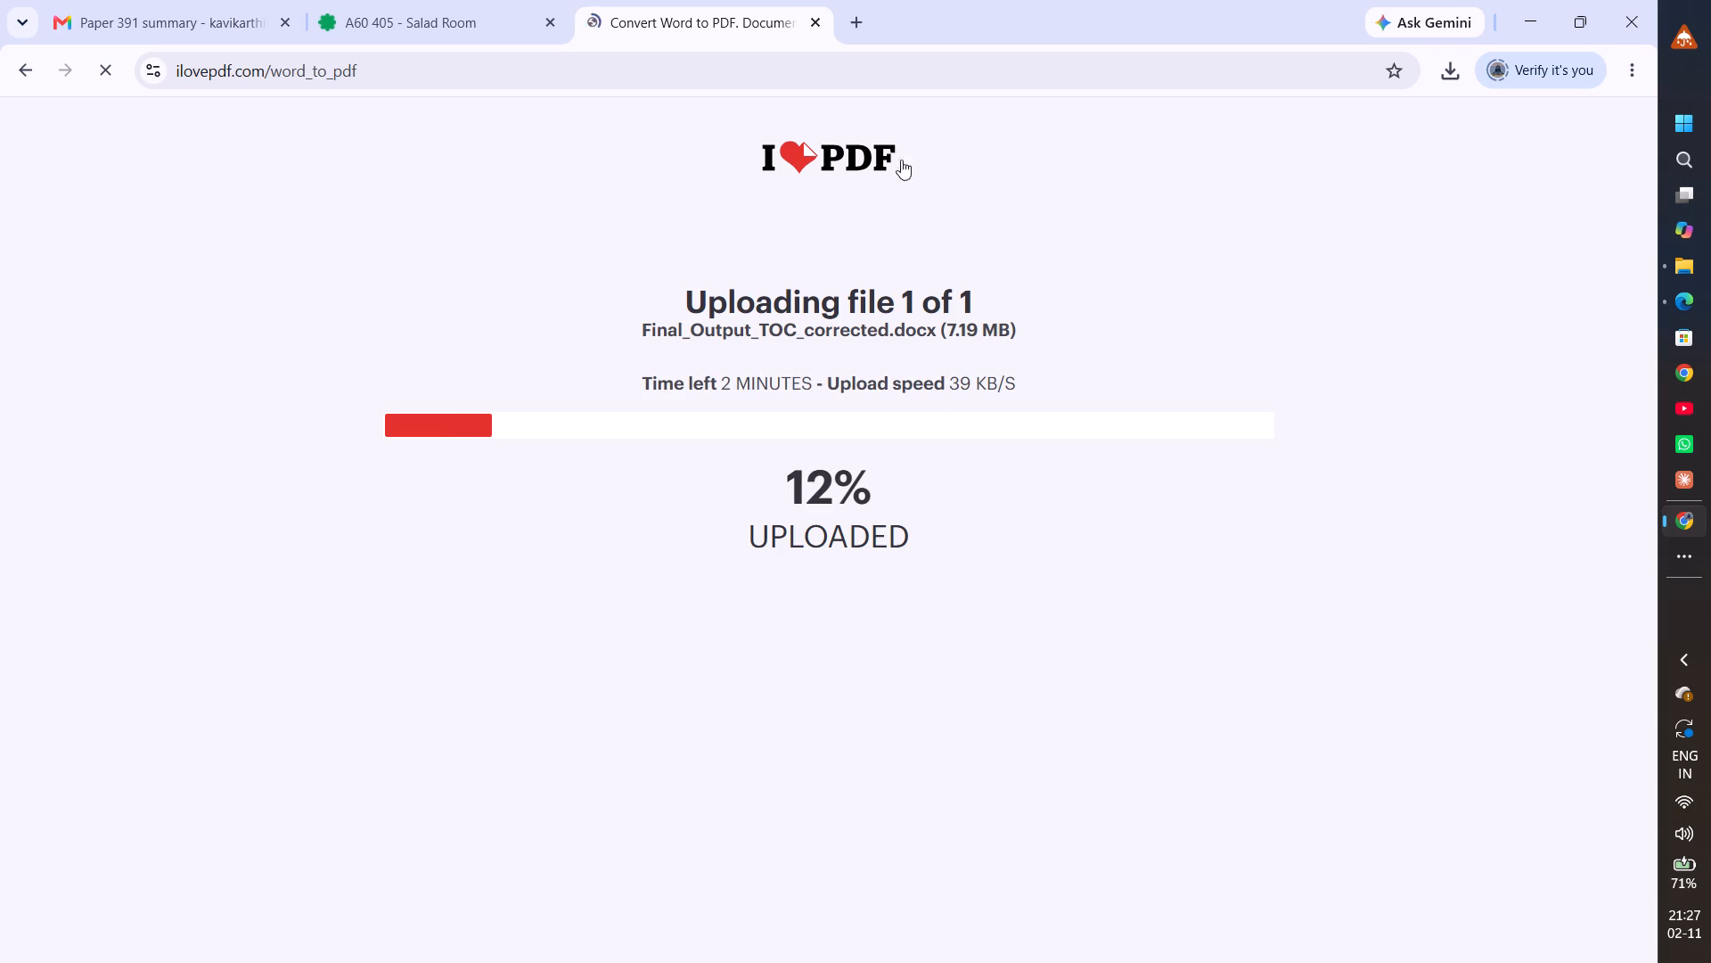
Return to the joined Salad Room and share Final_Output_TOC_corrected.docx from Downloads in it.
click(487, 13)
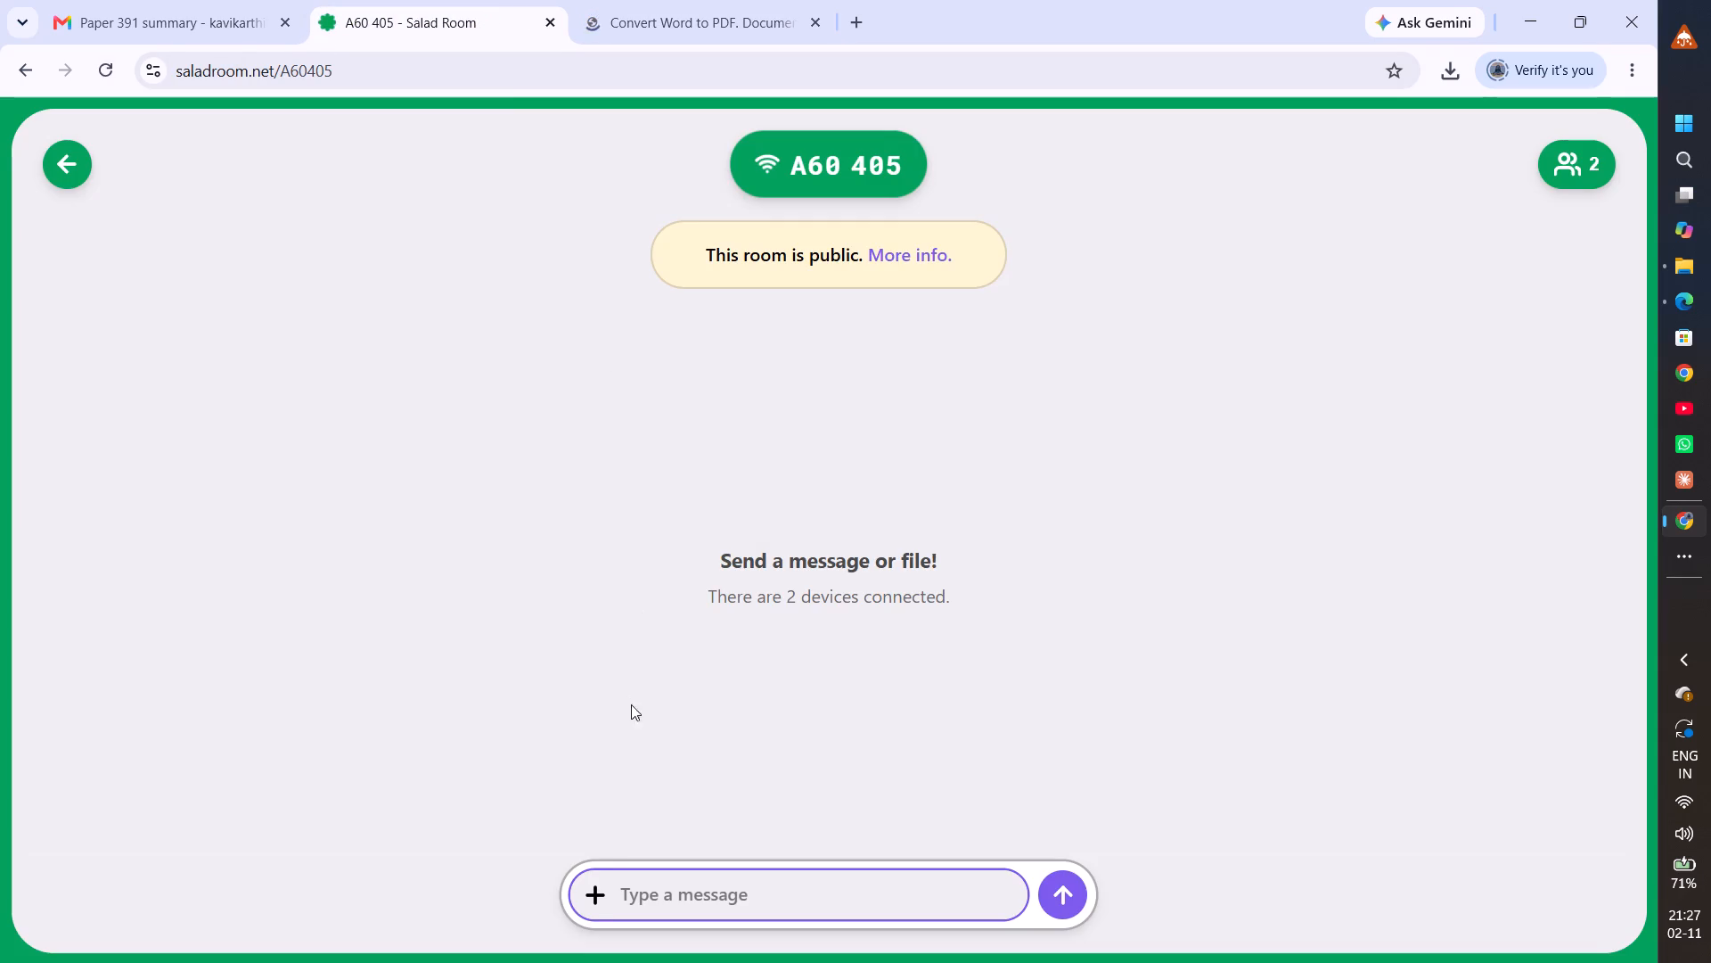
click(590, 898)
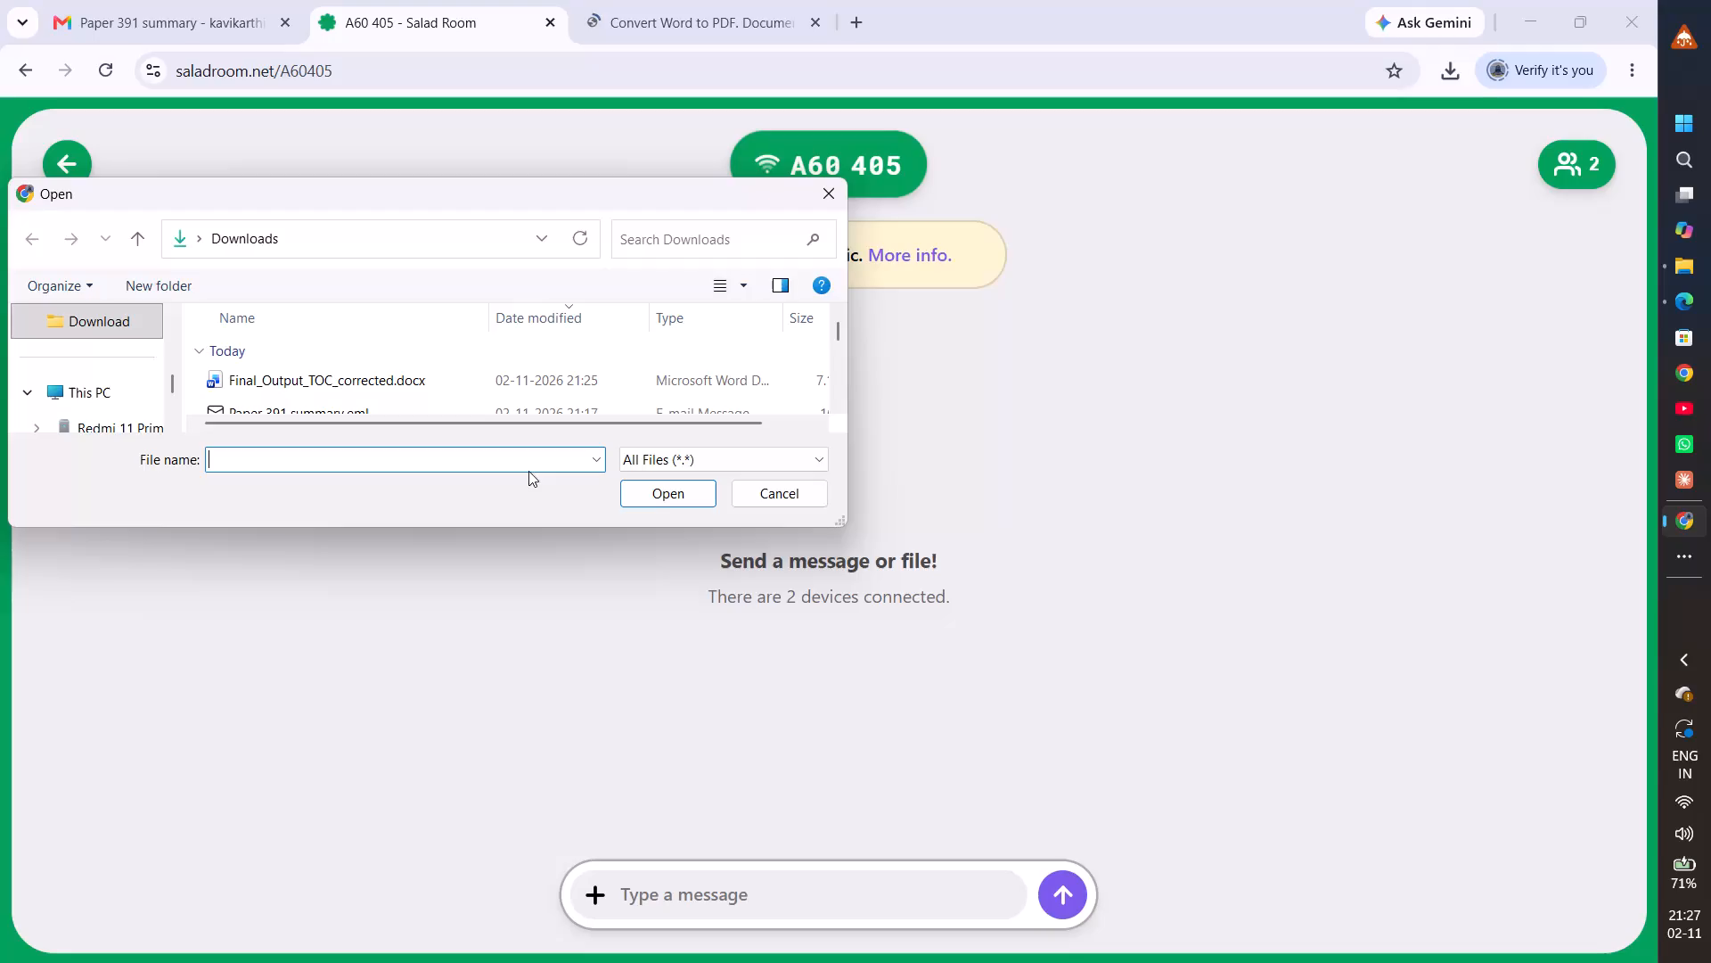
click(497, 389)
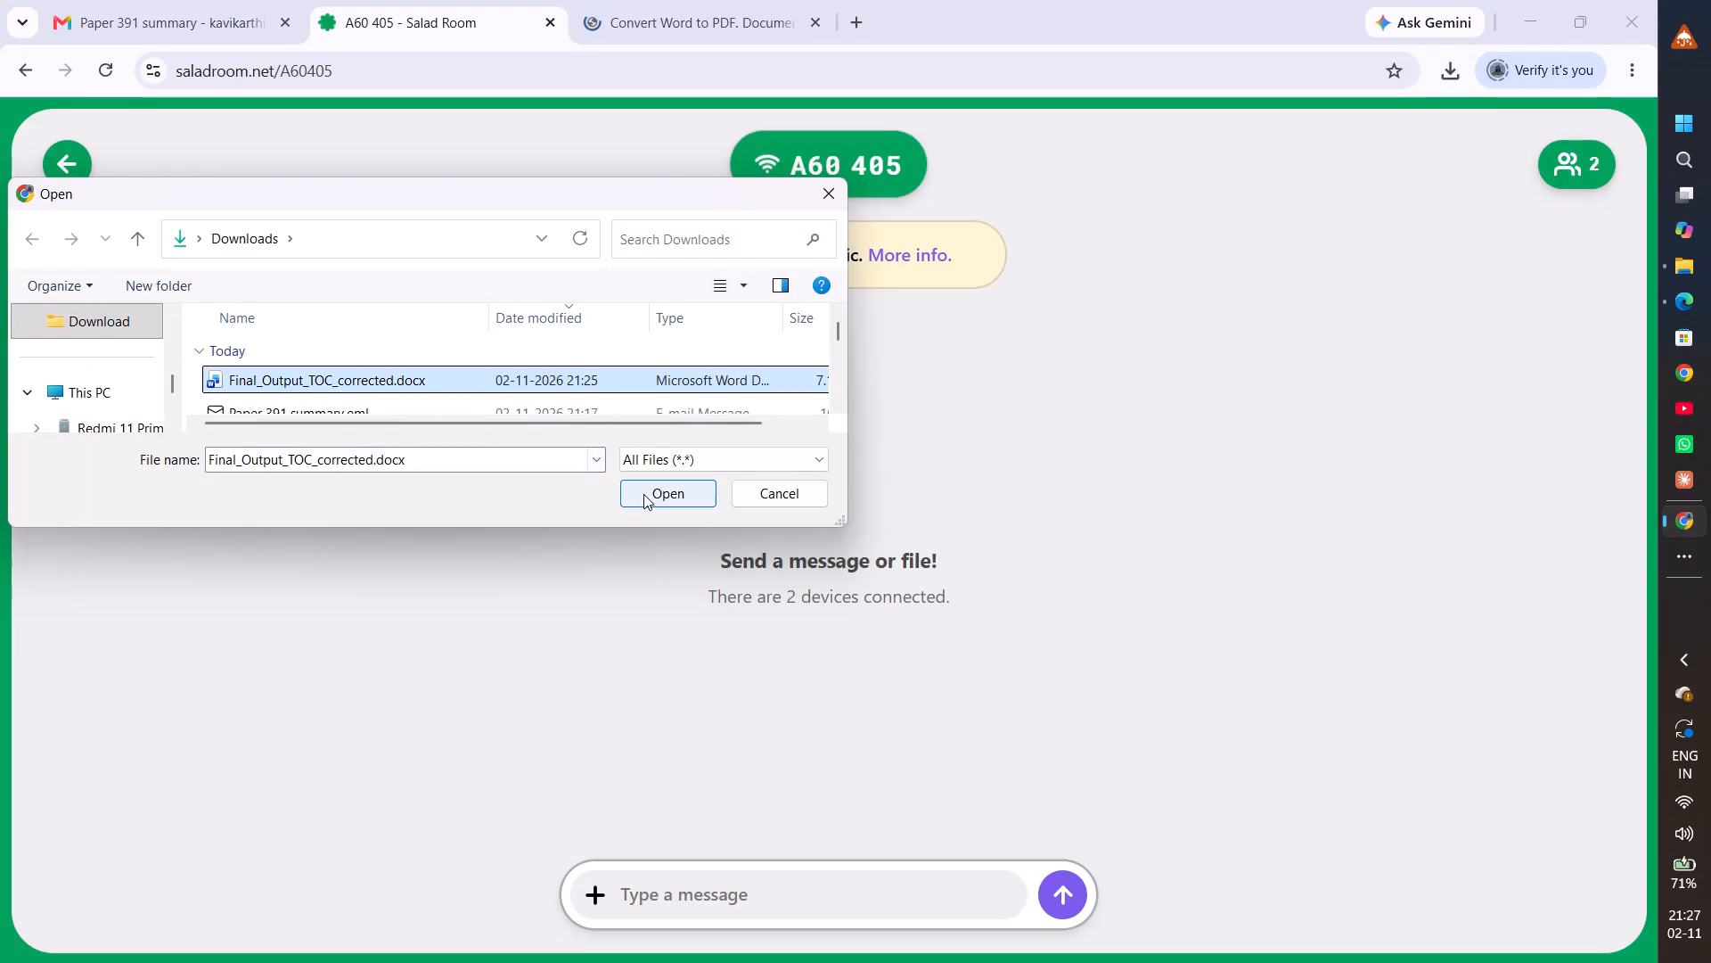
click(643, 494)
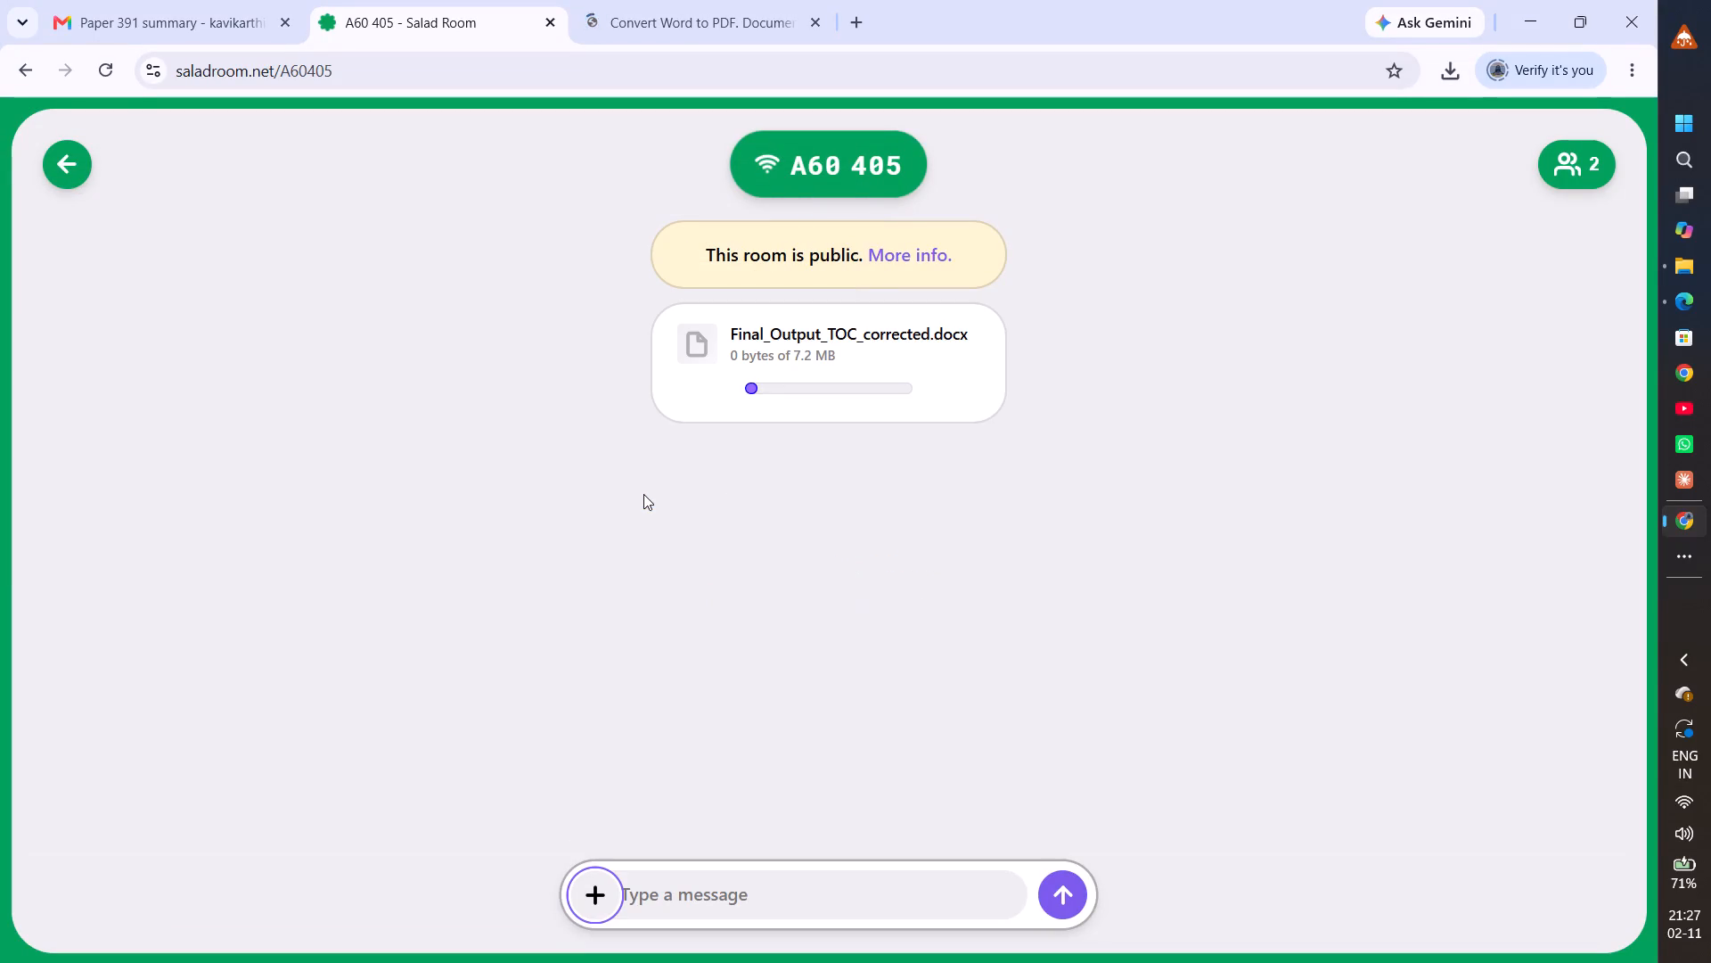
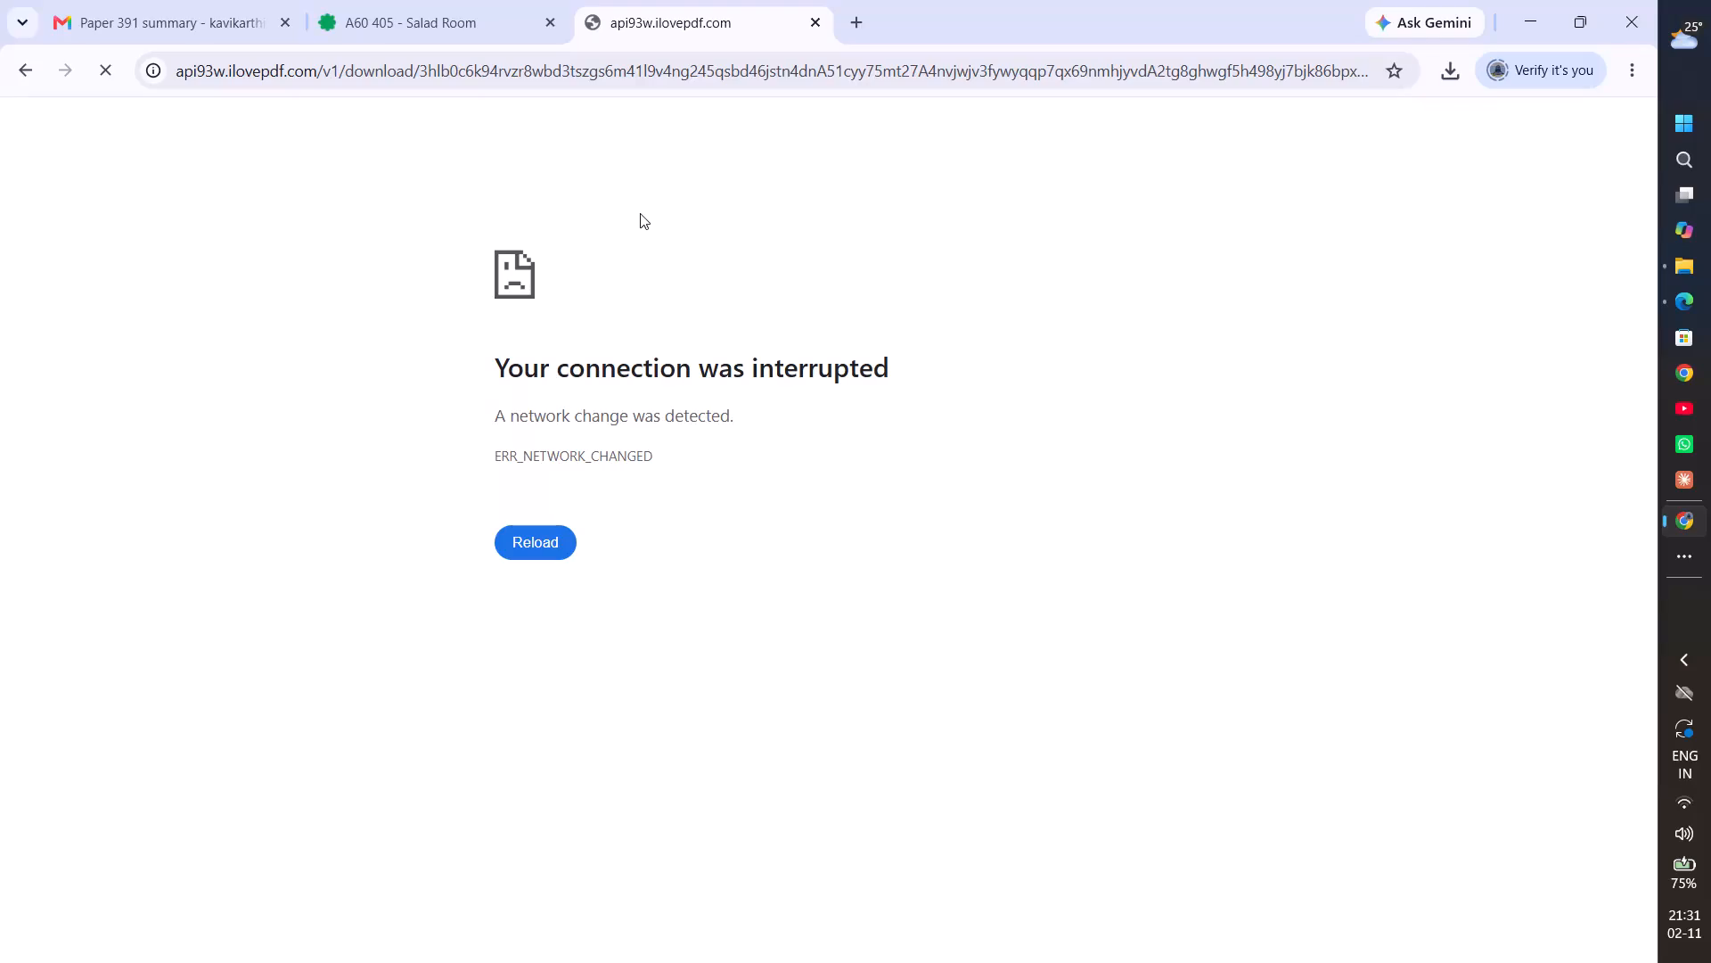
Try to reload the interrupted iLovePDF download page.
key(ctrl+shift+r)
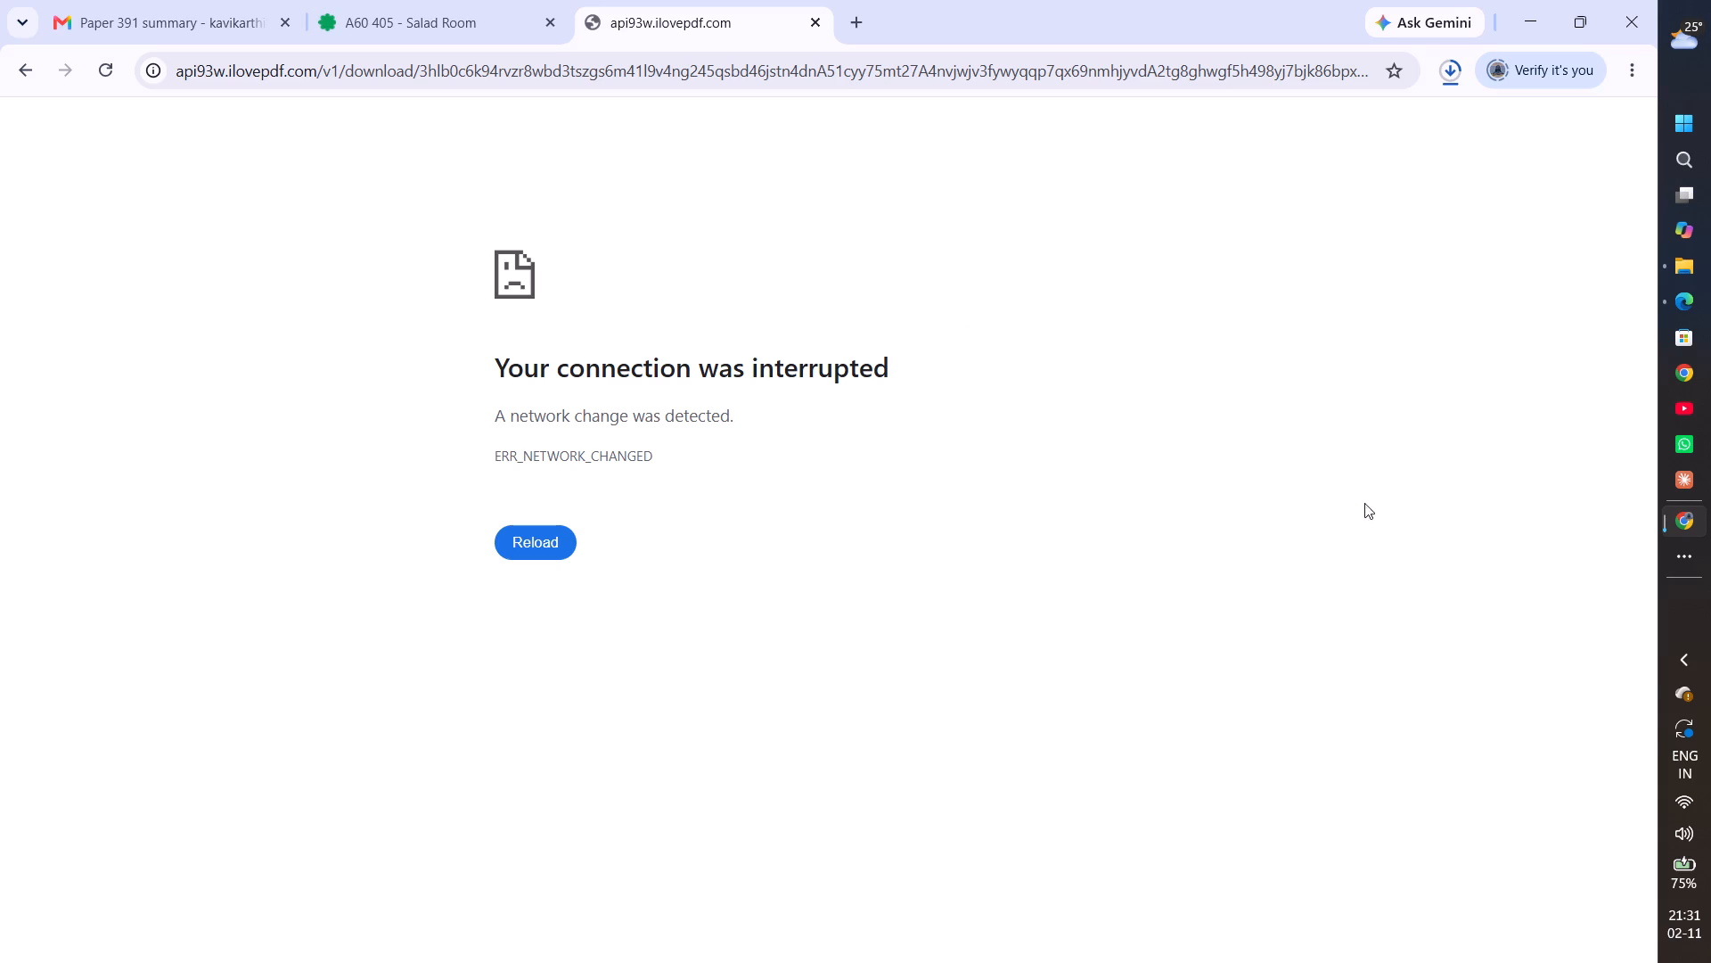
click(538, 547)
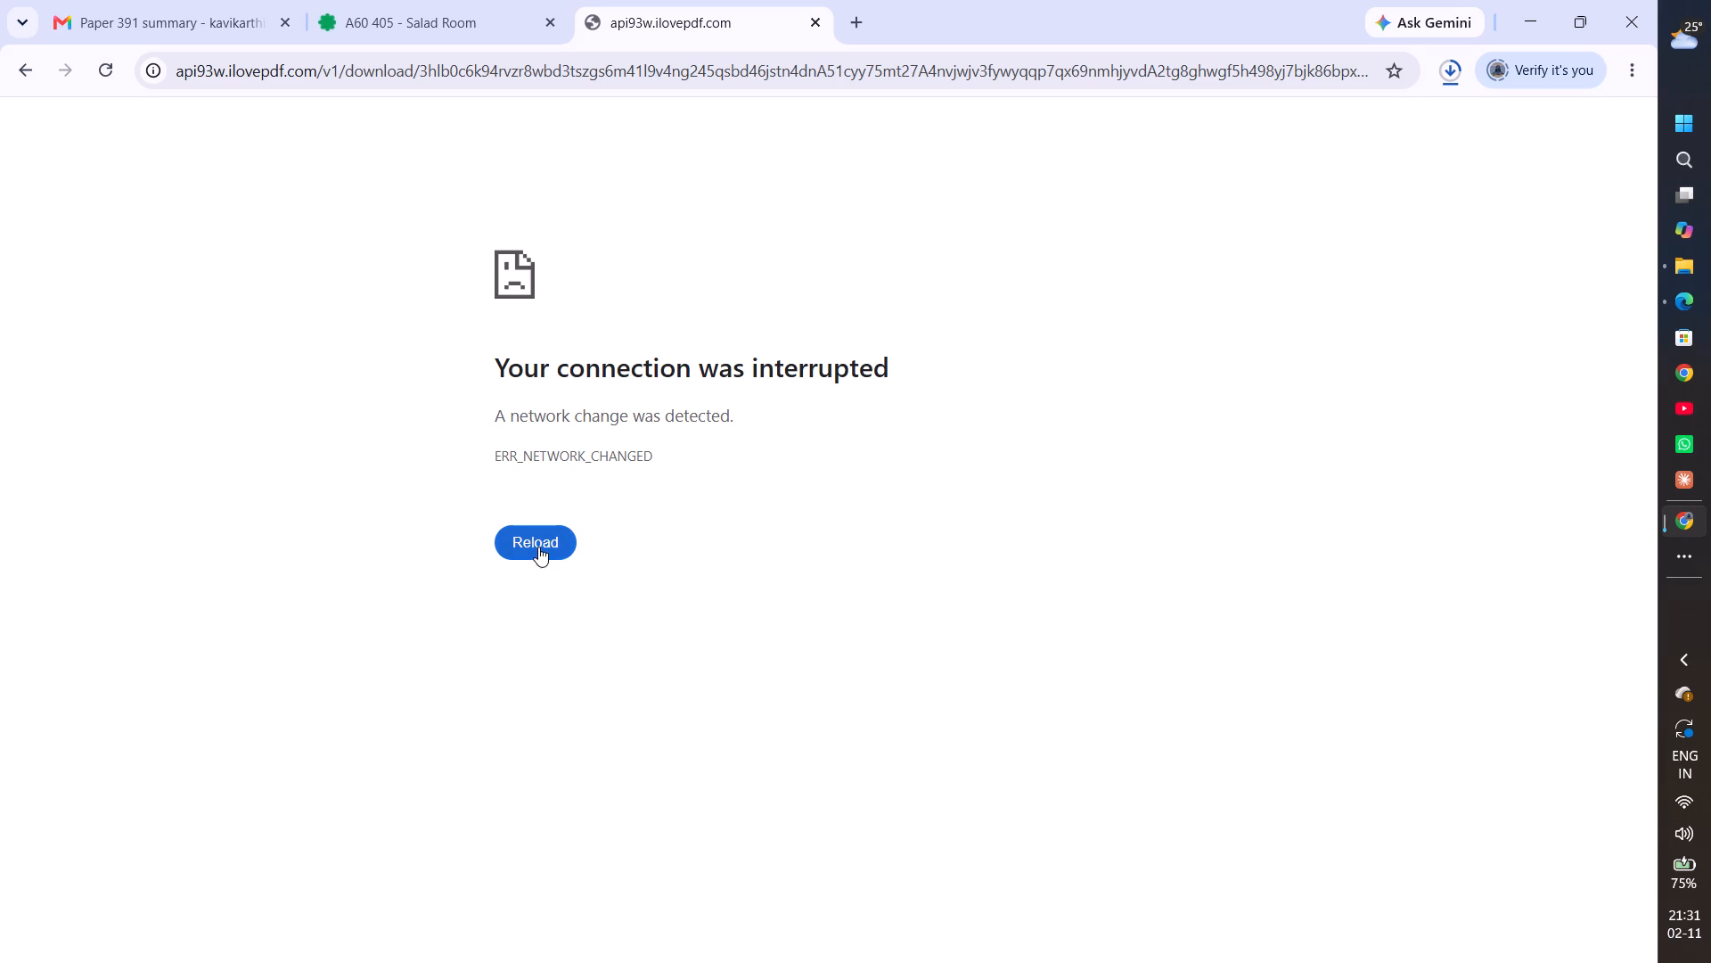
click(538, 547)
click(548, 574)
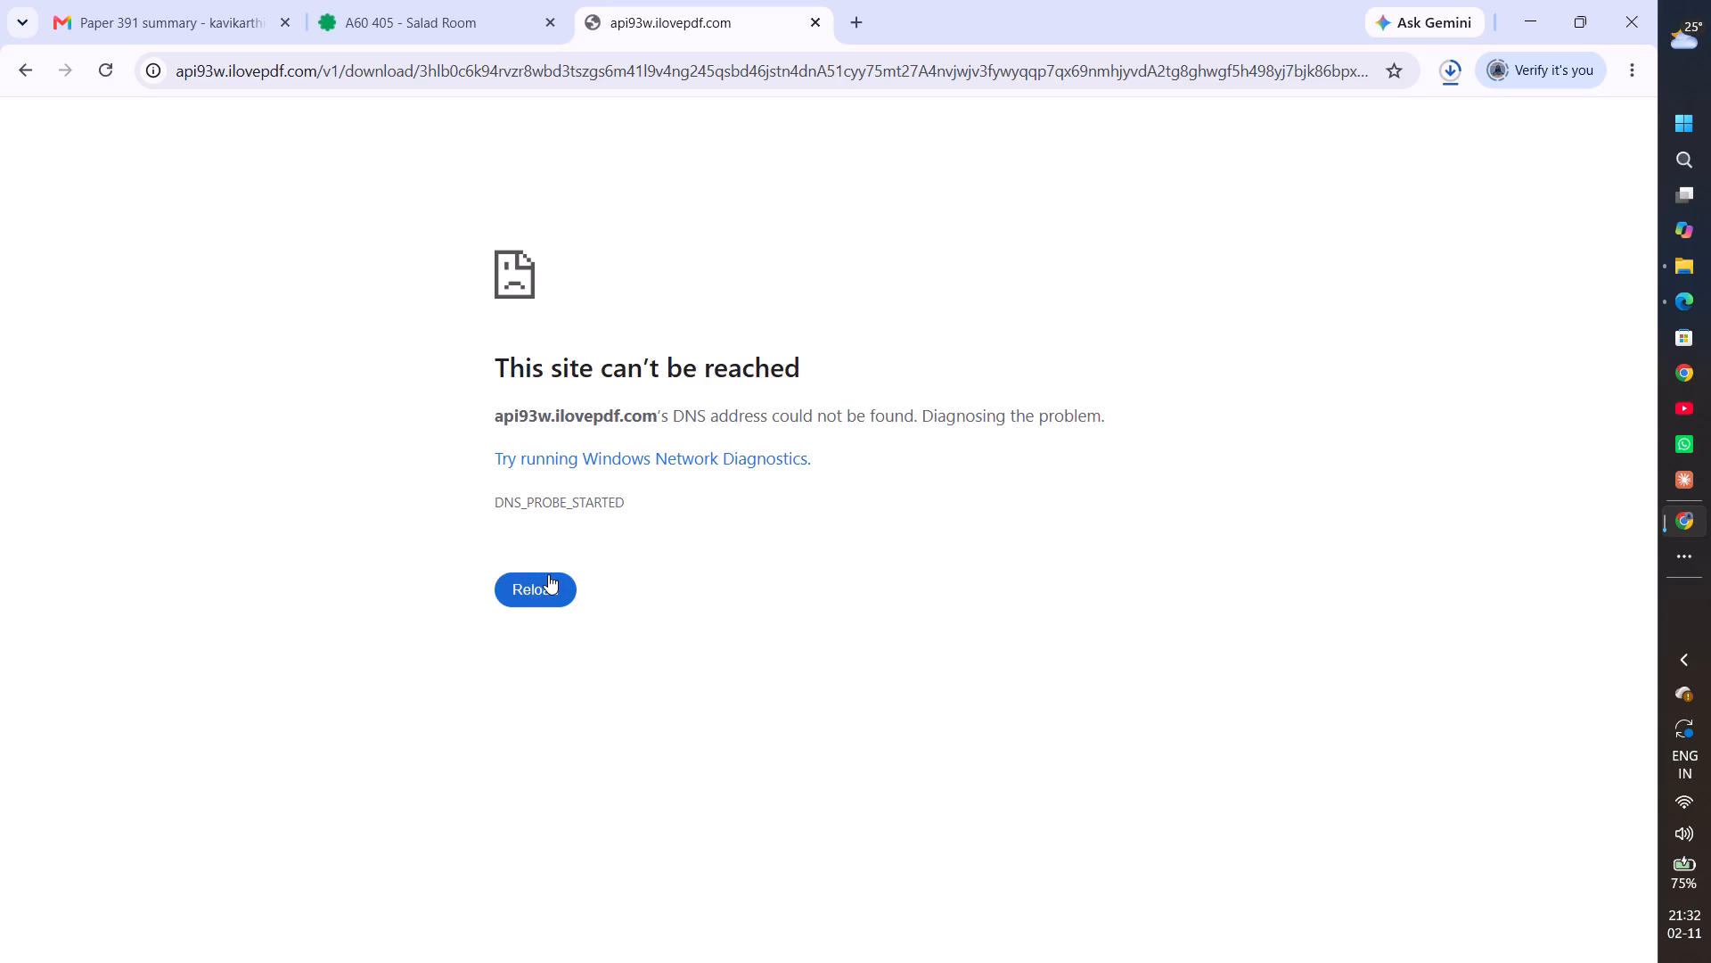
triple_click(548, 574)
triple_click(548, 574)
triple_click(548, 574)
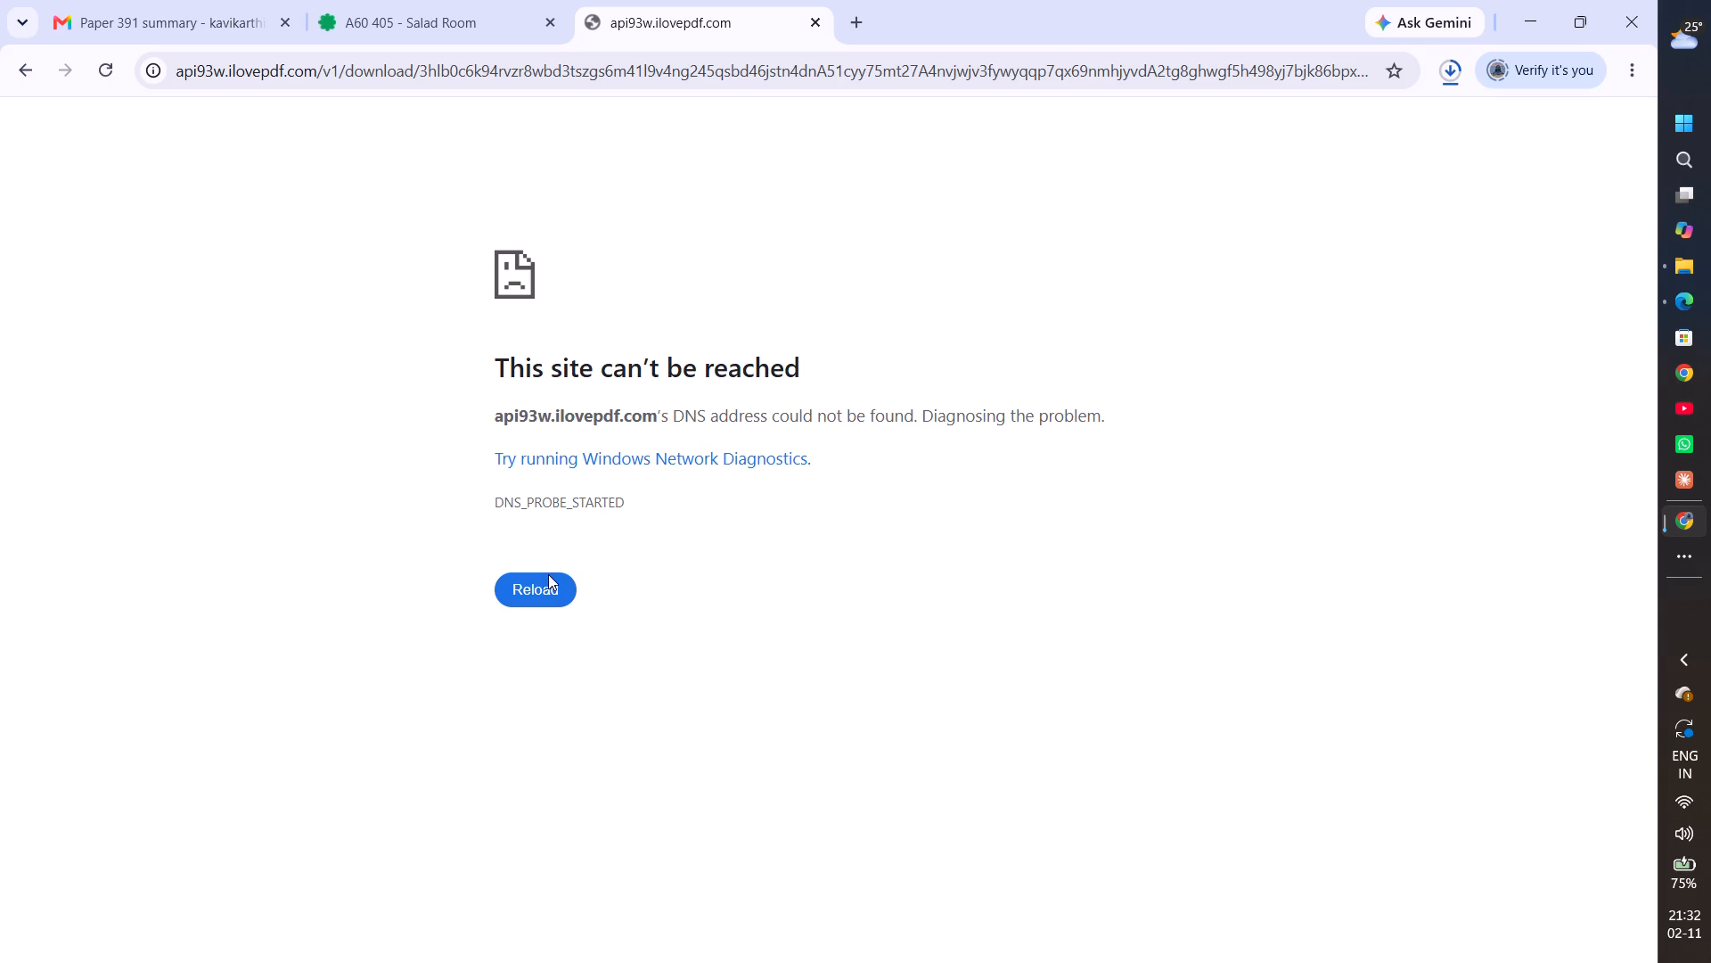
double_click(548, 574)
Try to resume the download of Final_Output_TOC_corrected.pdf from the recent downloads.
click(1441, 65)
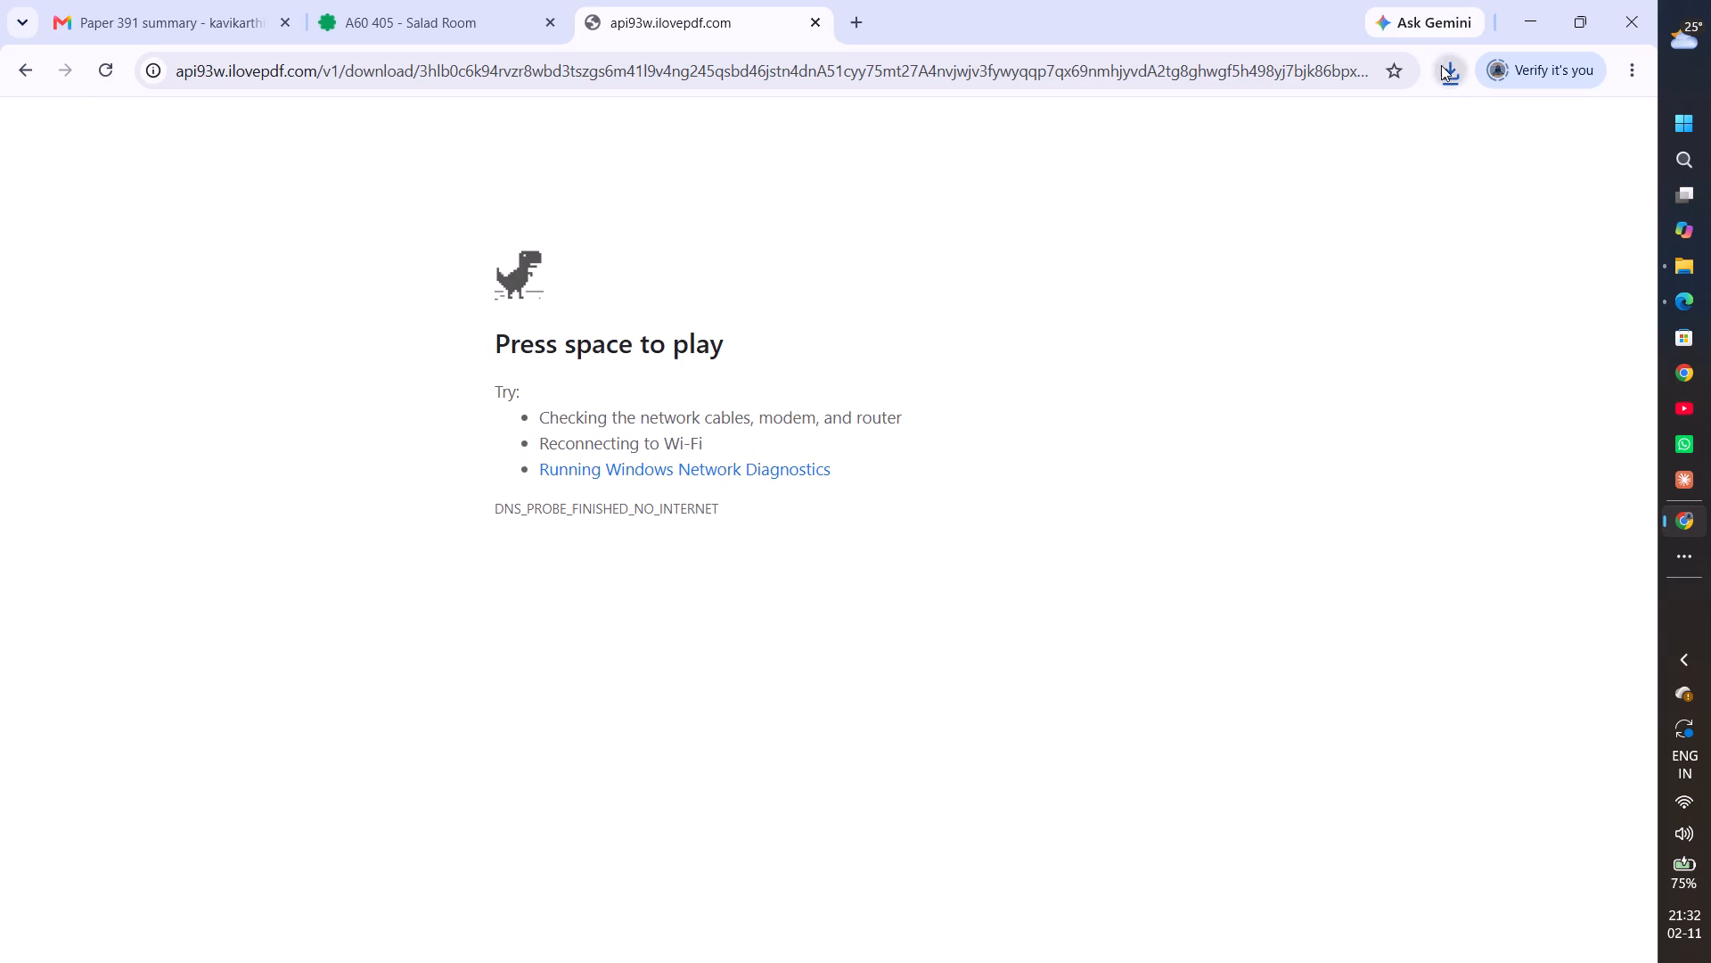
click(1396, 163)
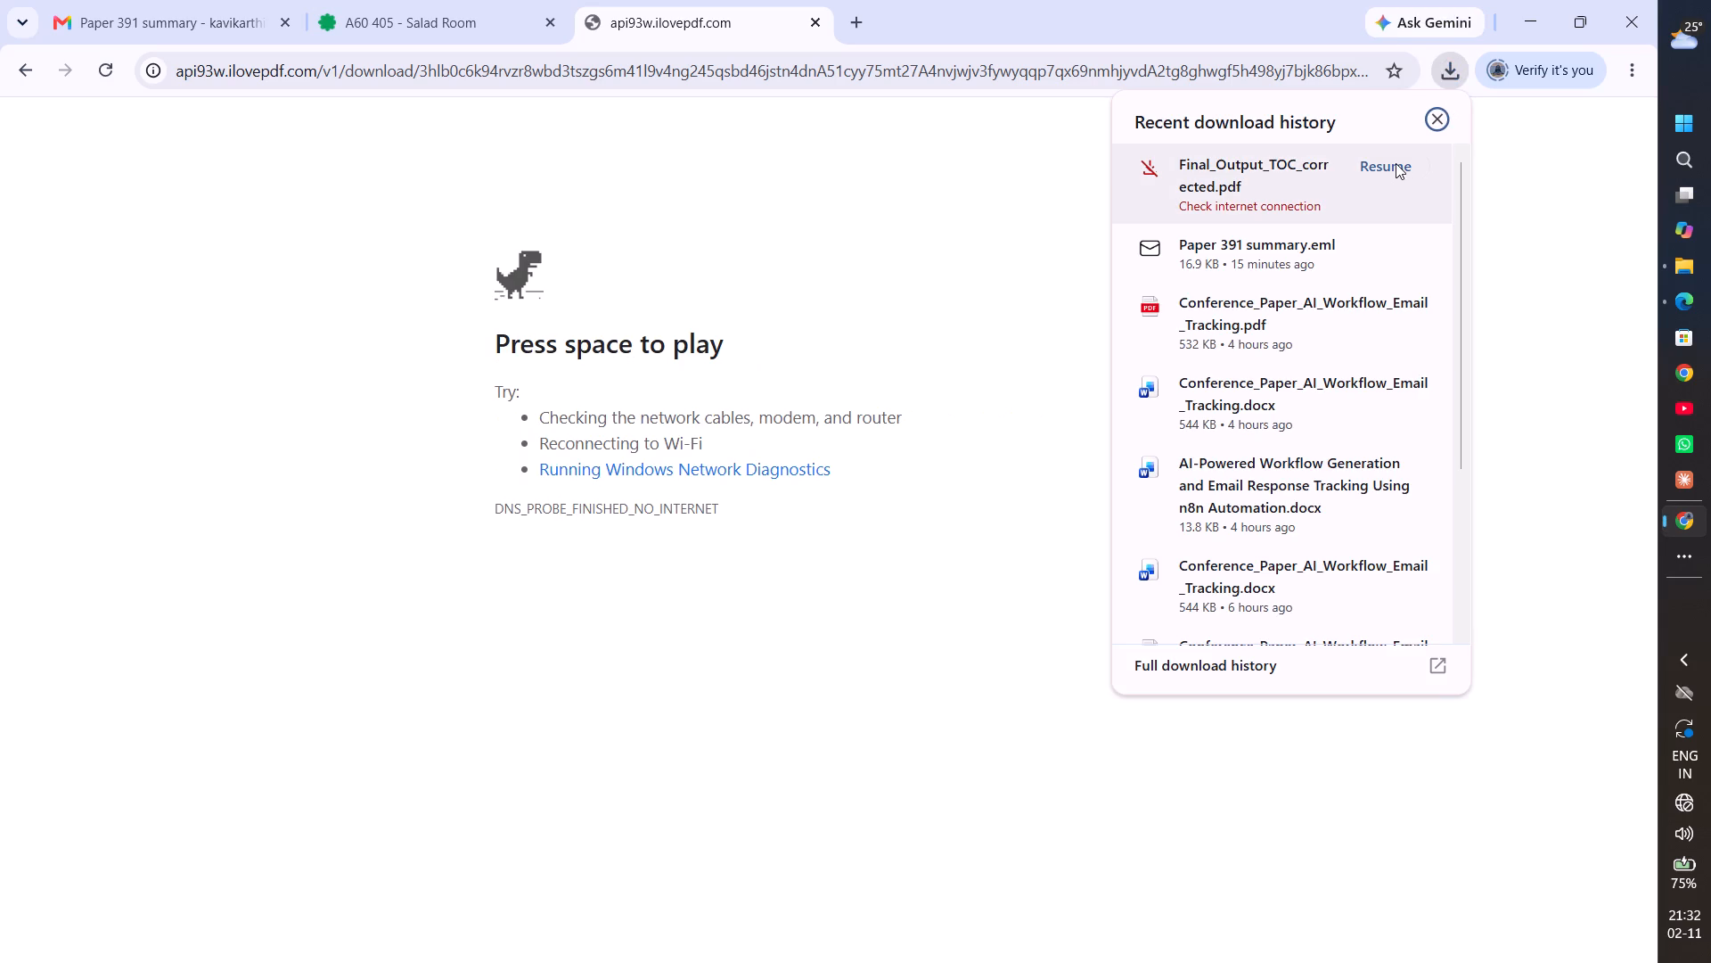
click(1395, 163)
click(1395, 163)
Reconnect the computer to its saved Wi-Fi network, keeping automatic connection enabled, and return to the browser.
click(1686, 789)
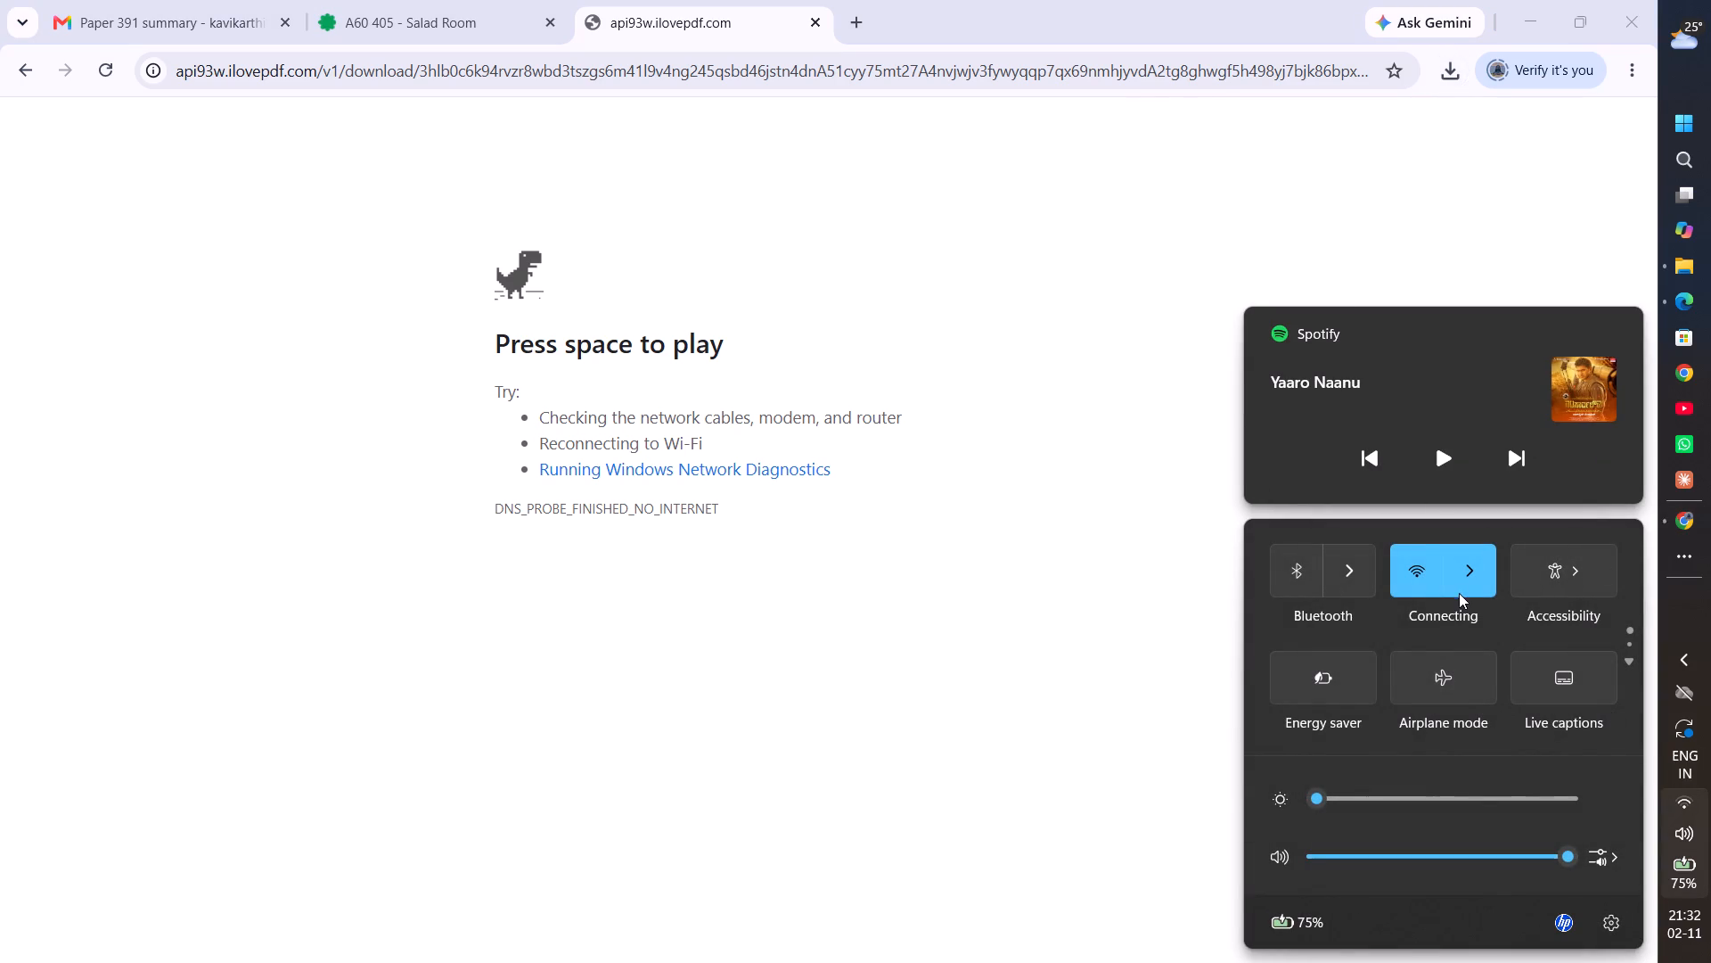
click(1458, 589)
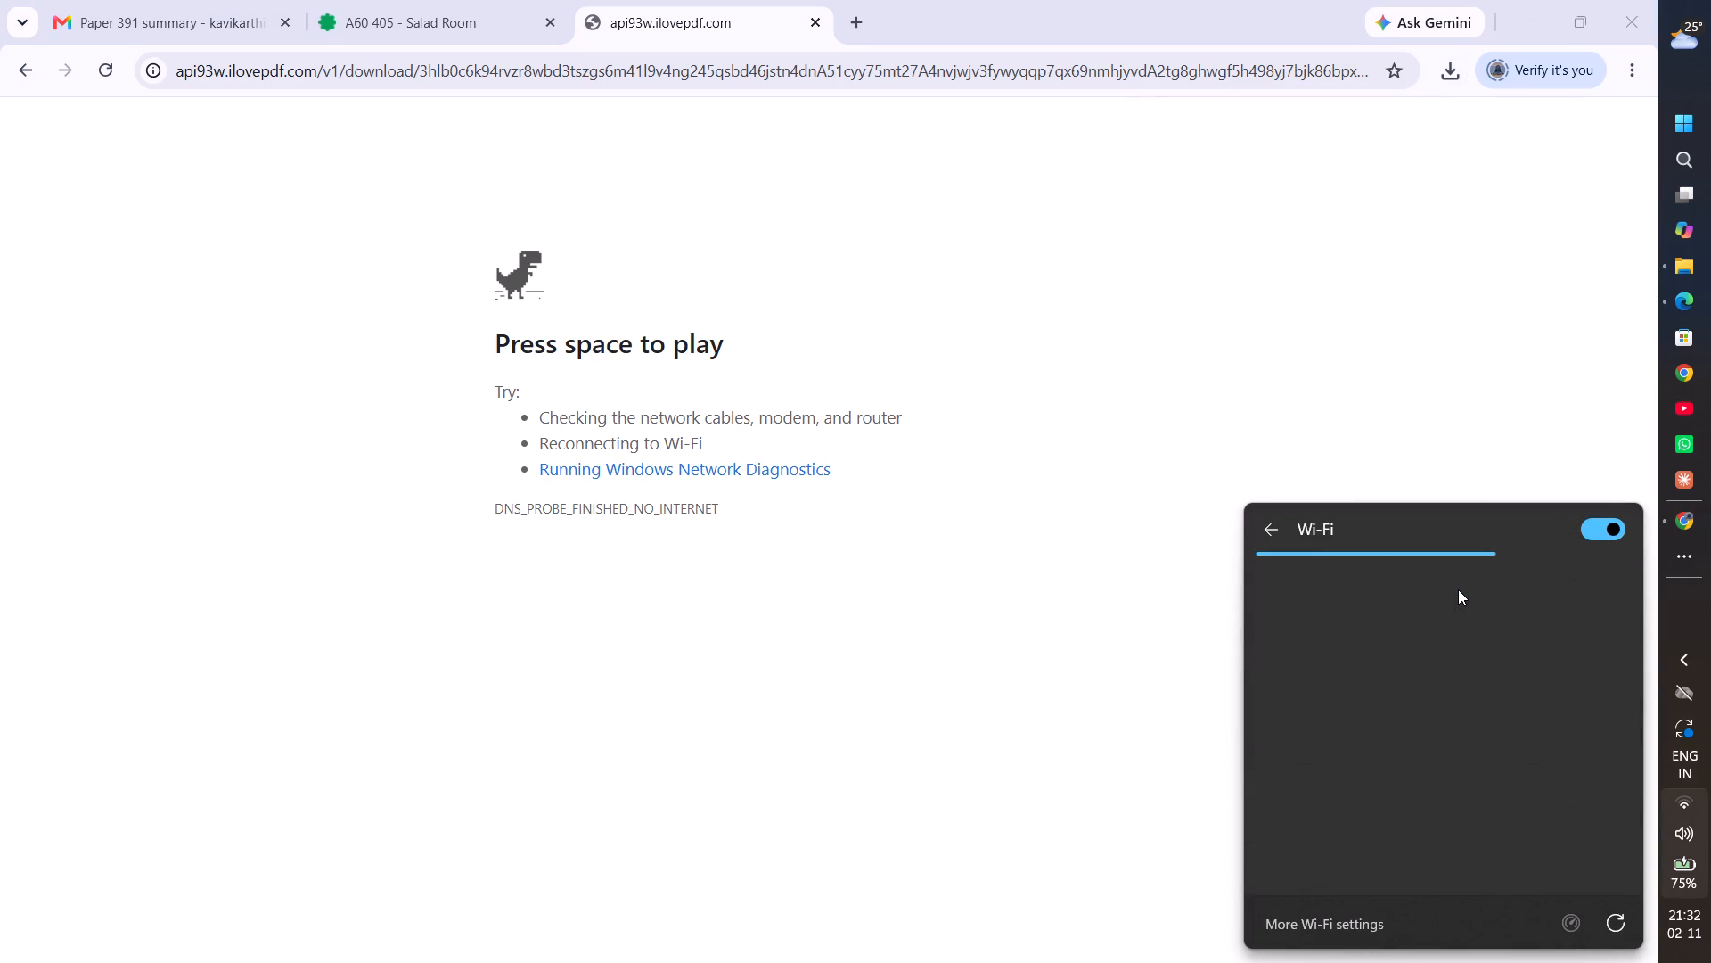
click(1445, 594)
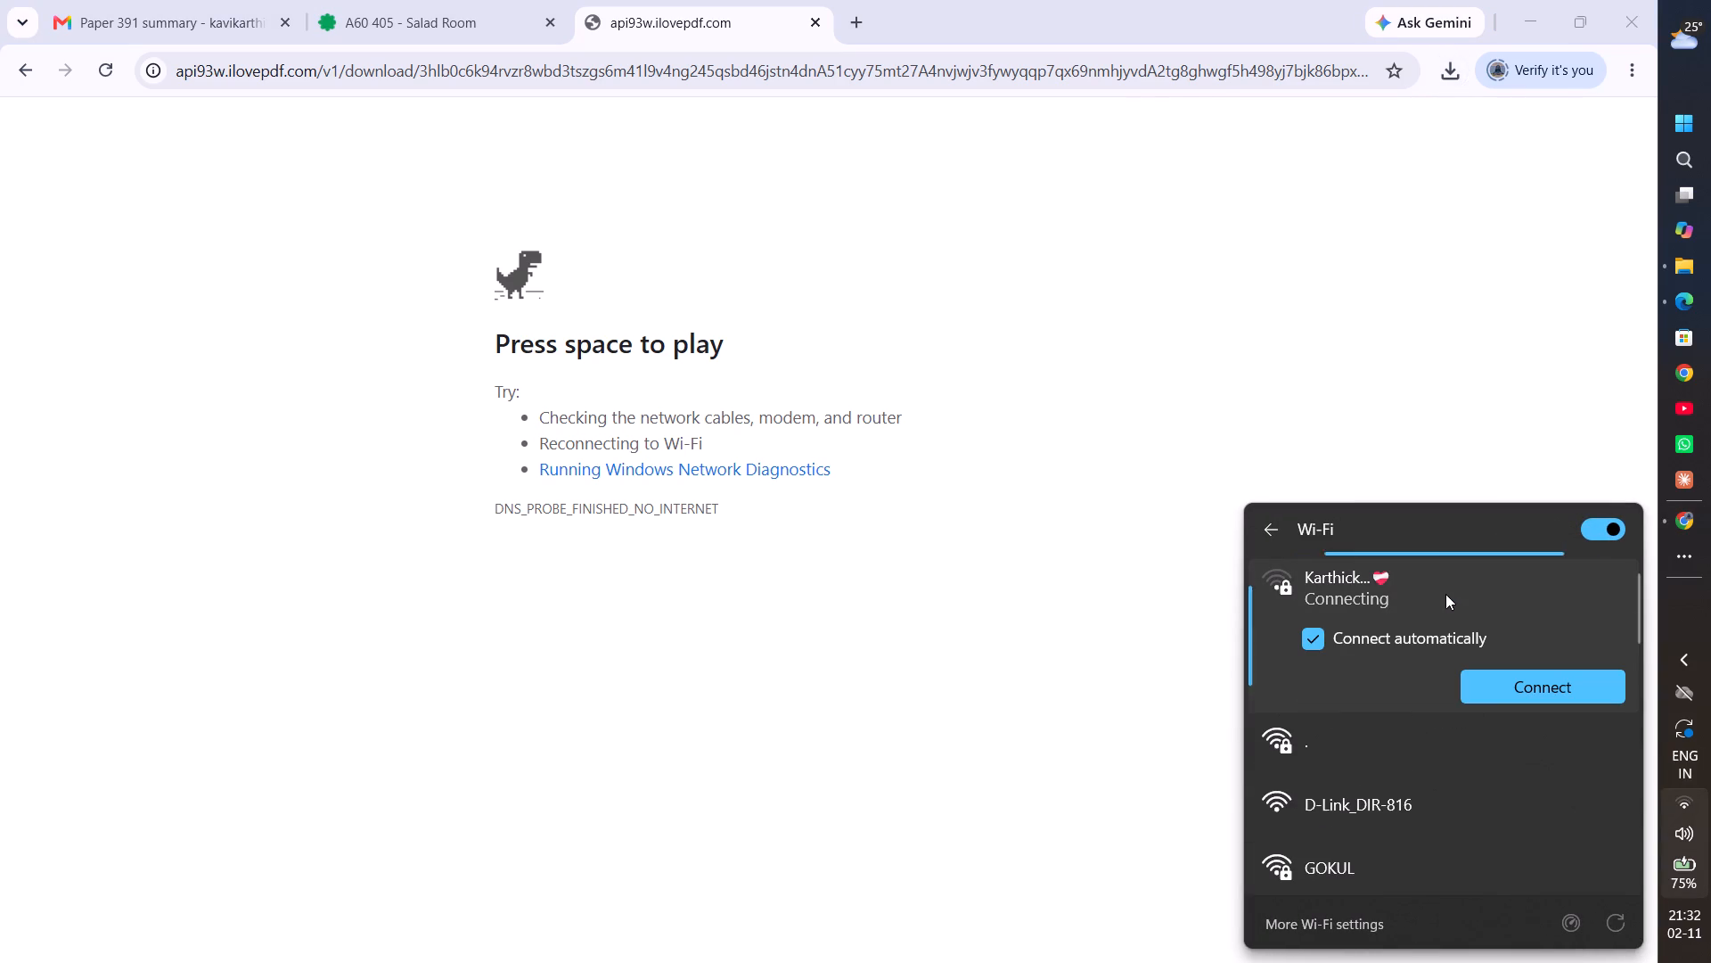
click(1491, 681)
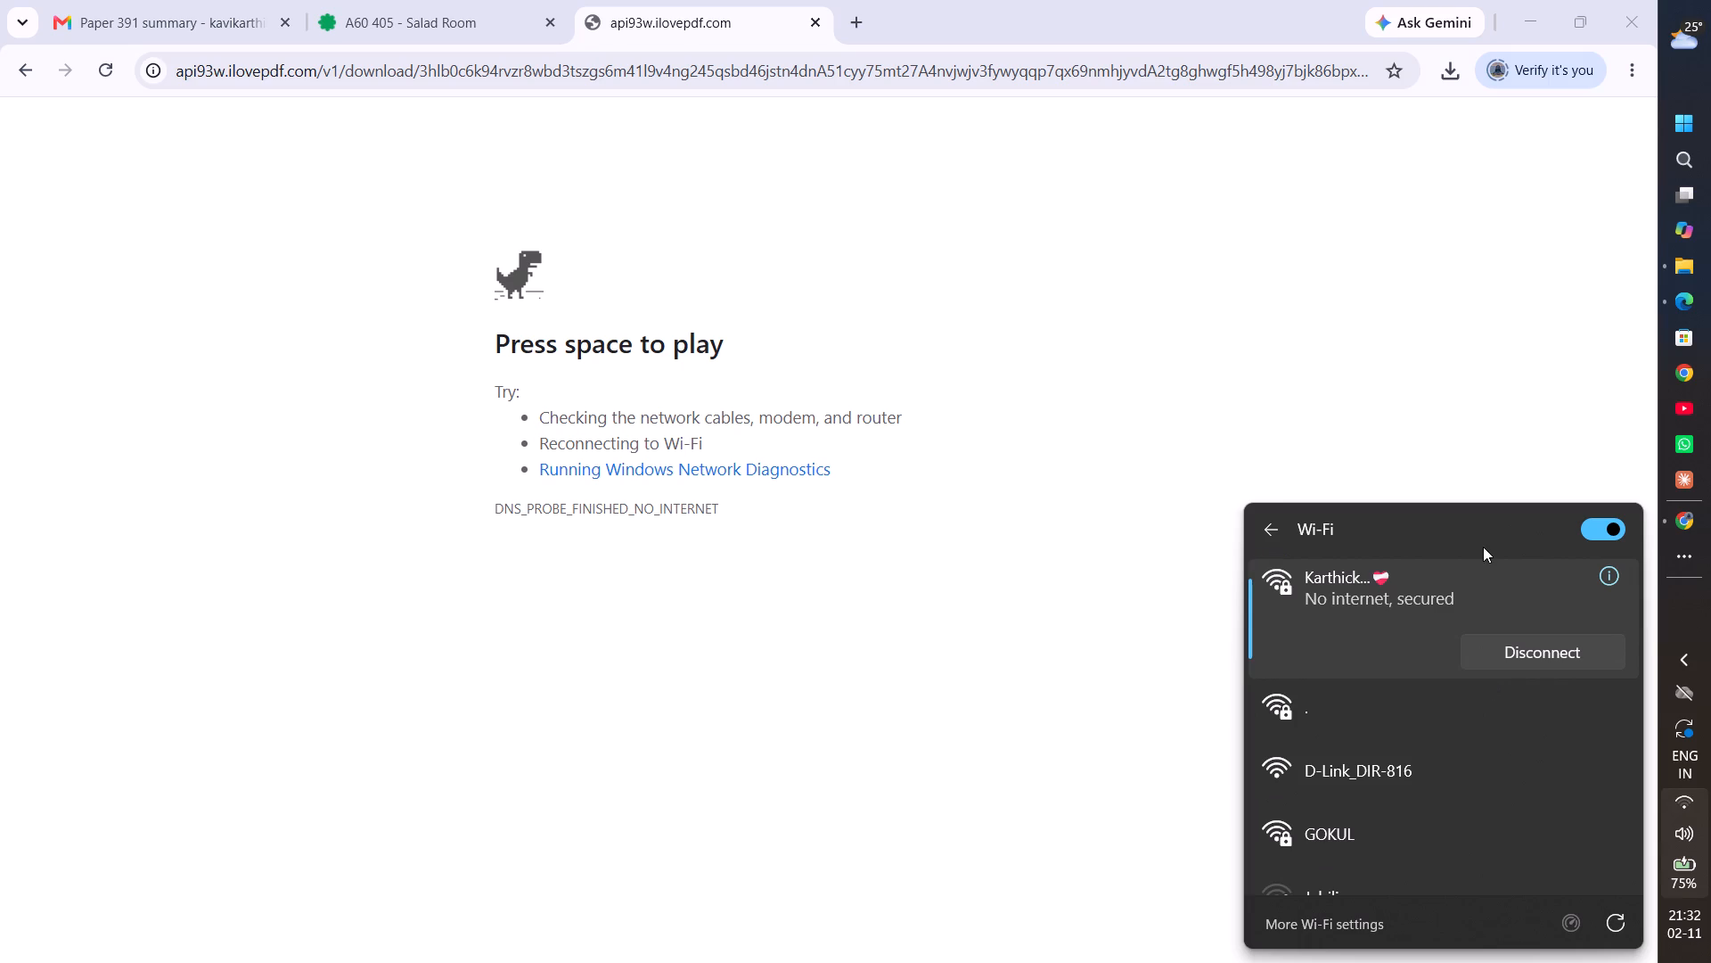
click(1454, 397)
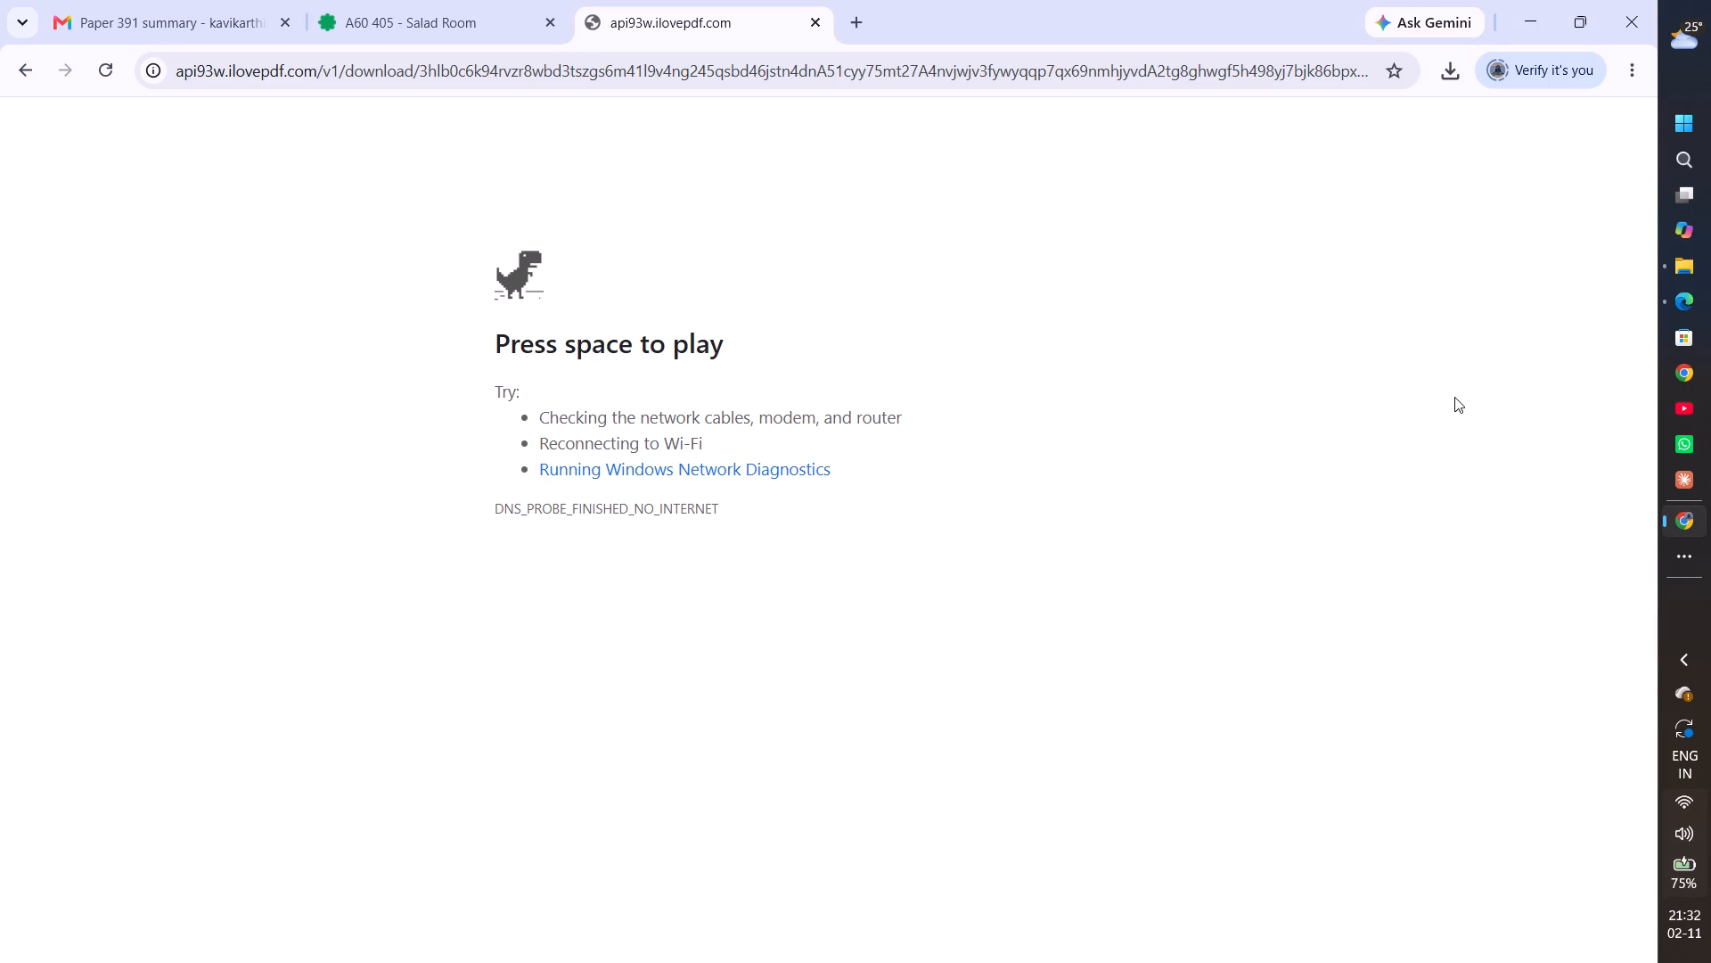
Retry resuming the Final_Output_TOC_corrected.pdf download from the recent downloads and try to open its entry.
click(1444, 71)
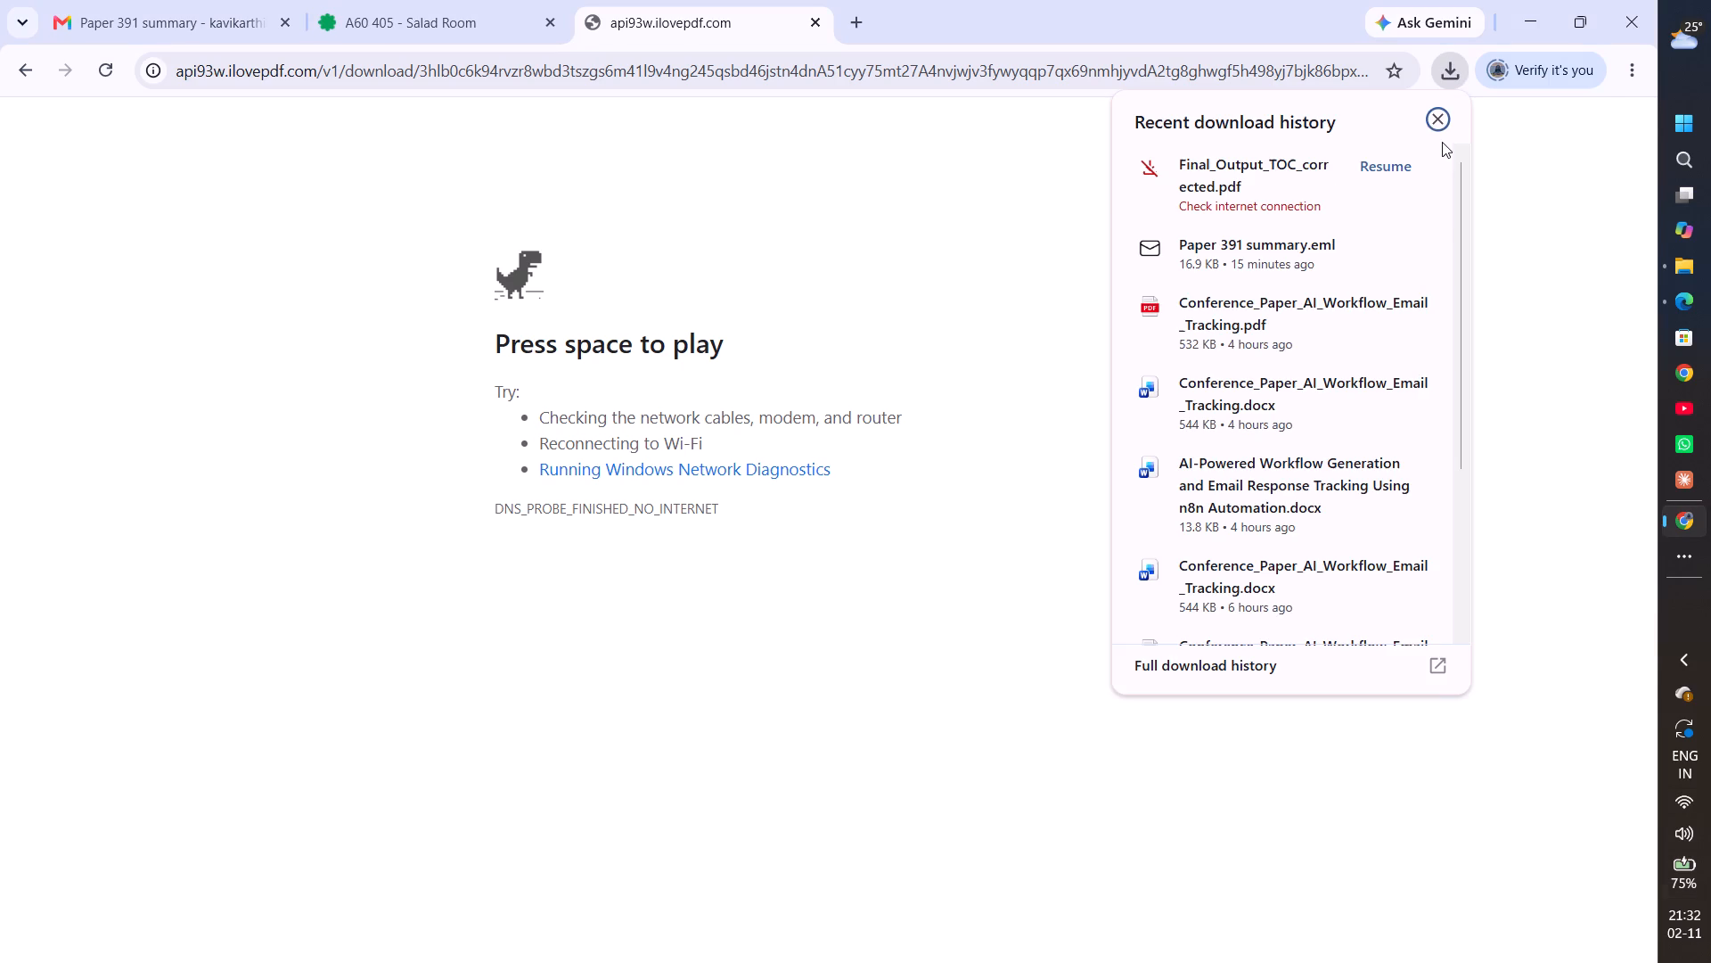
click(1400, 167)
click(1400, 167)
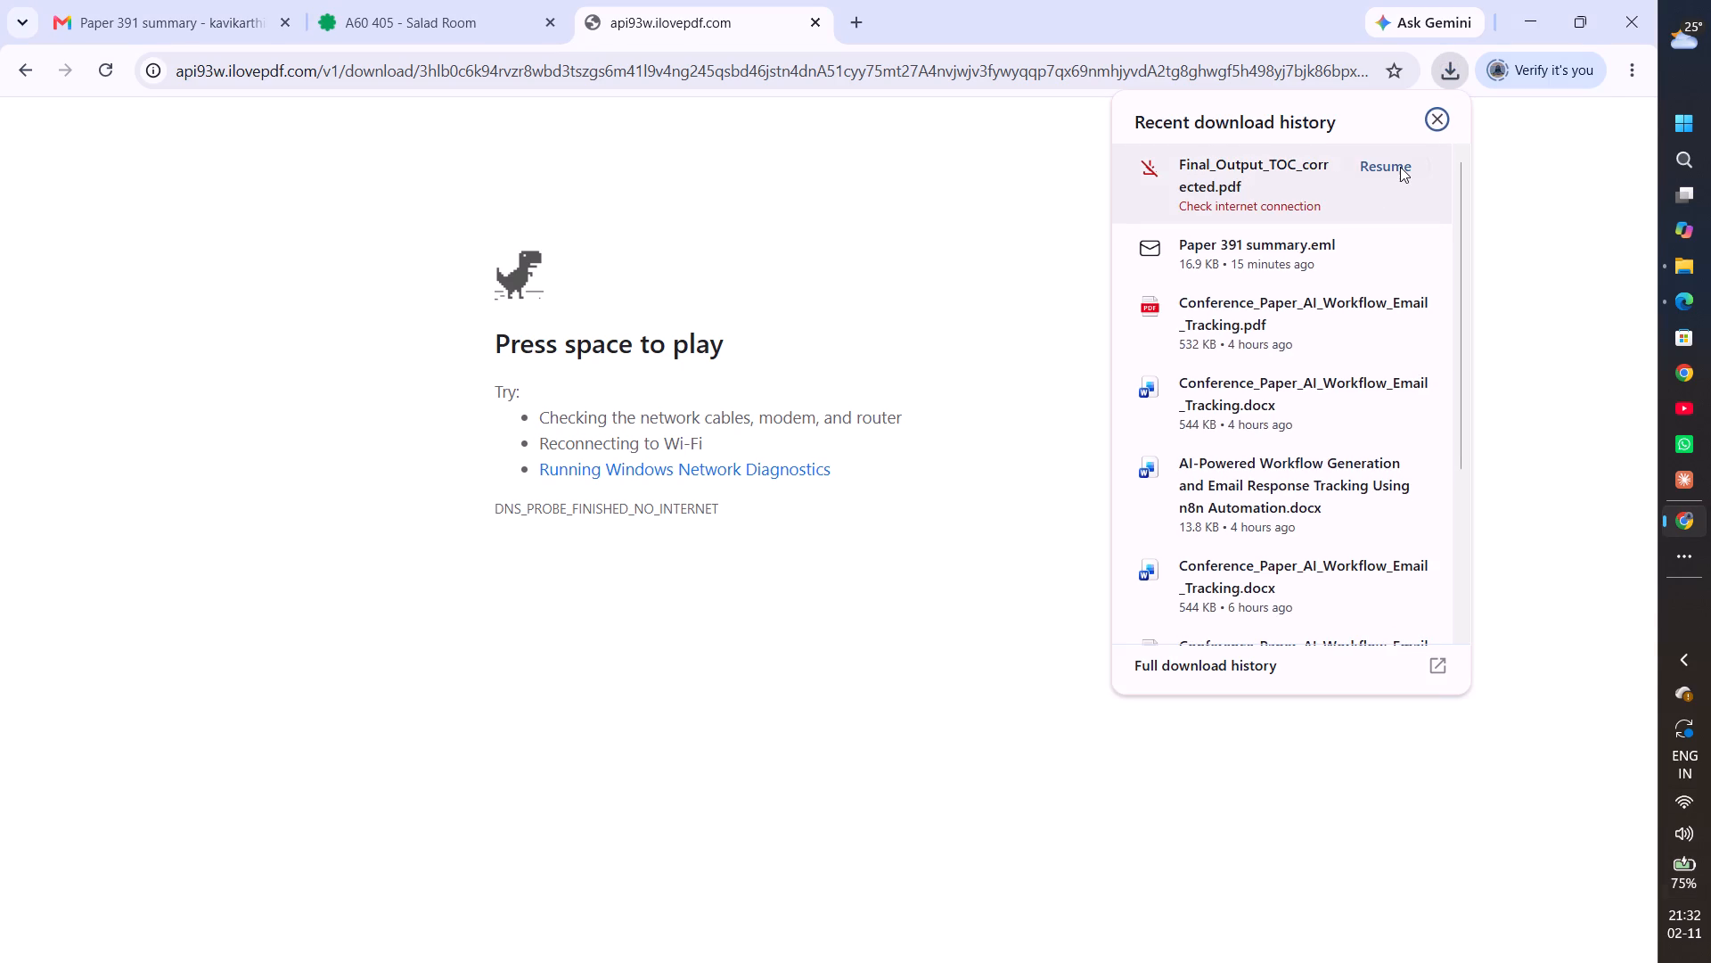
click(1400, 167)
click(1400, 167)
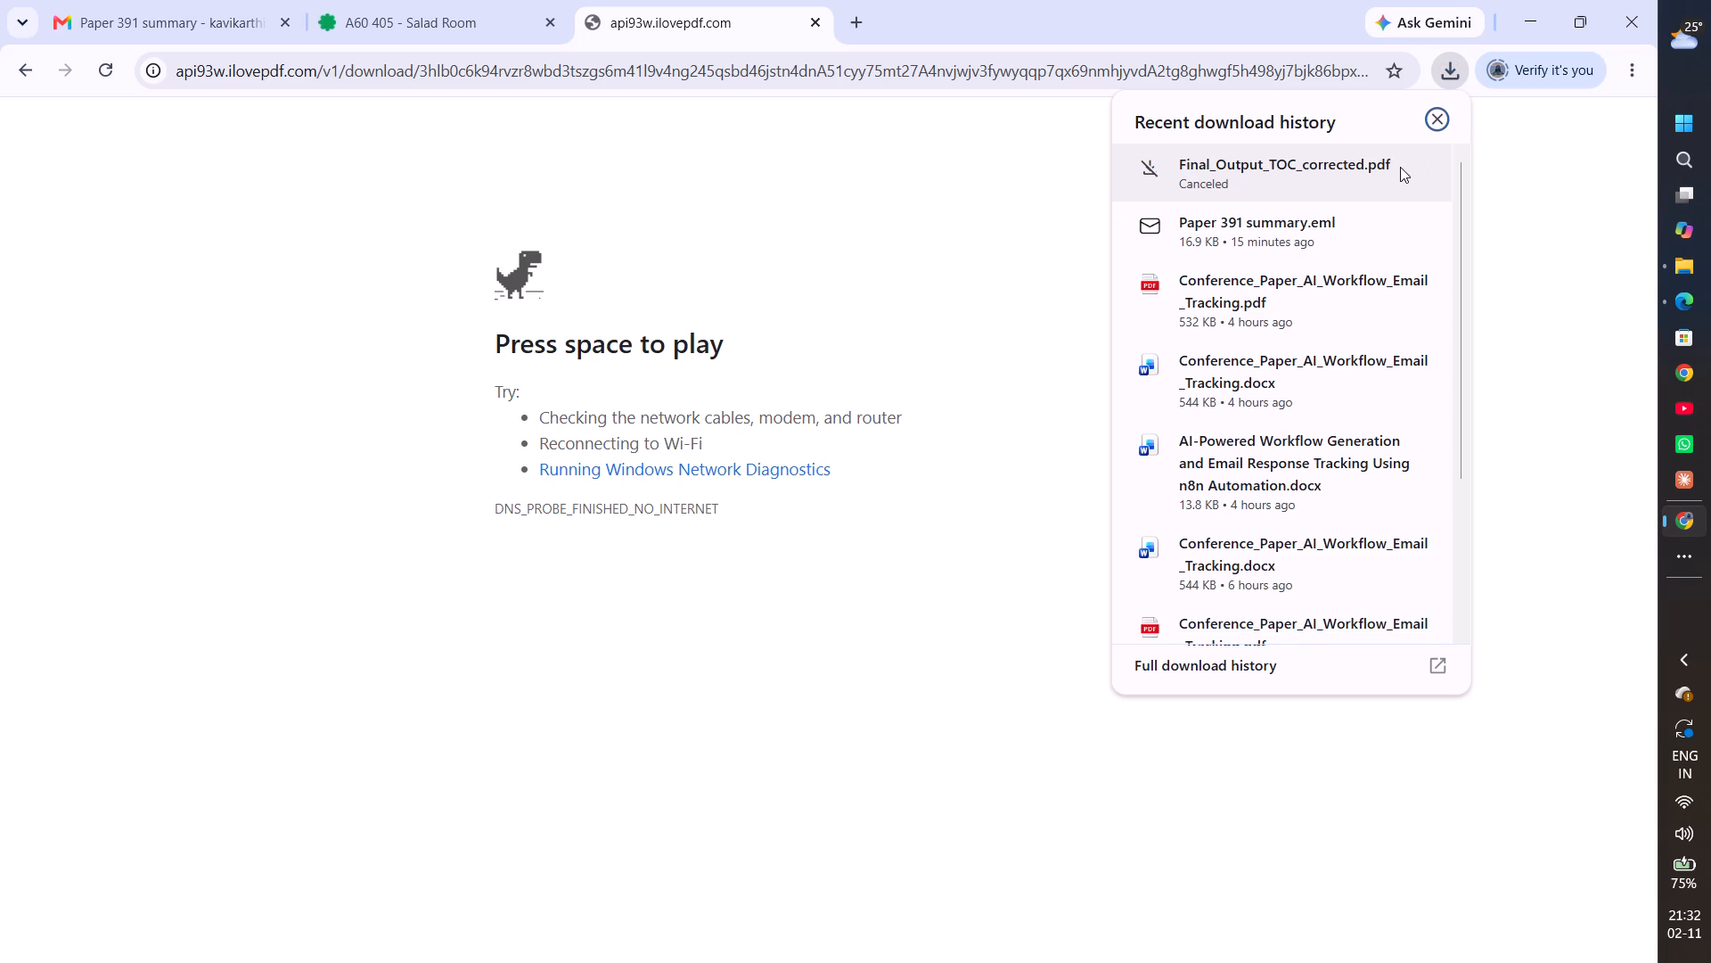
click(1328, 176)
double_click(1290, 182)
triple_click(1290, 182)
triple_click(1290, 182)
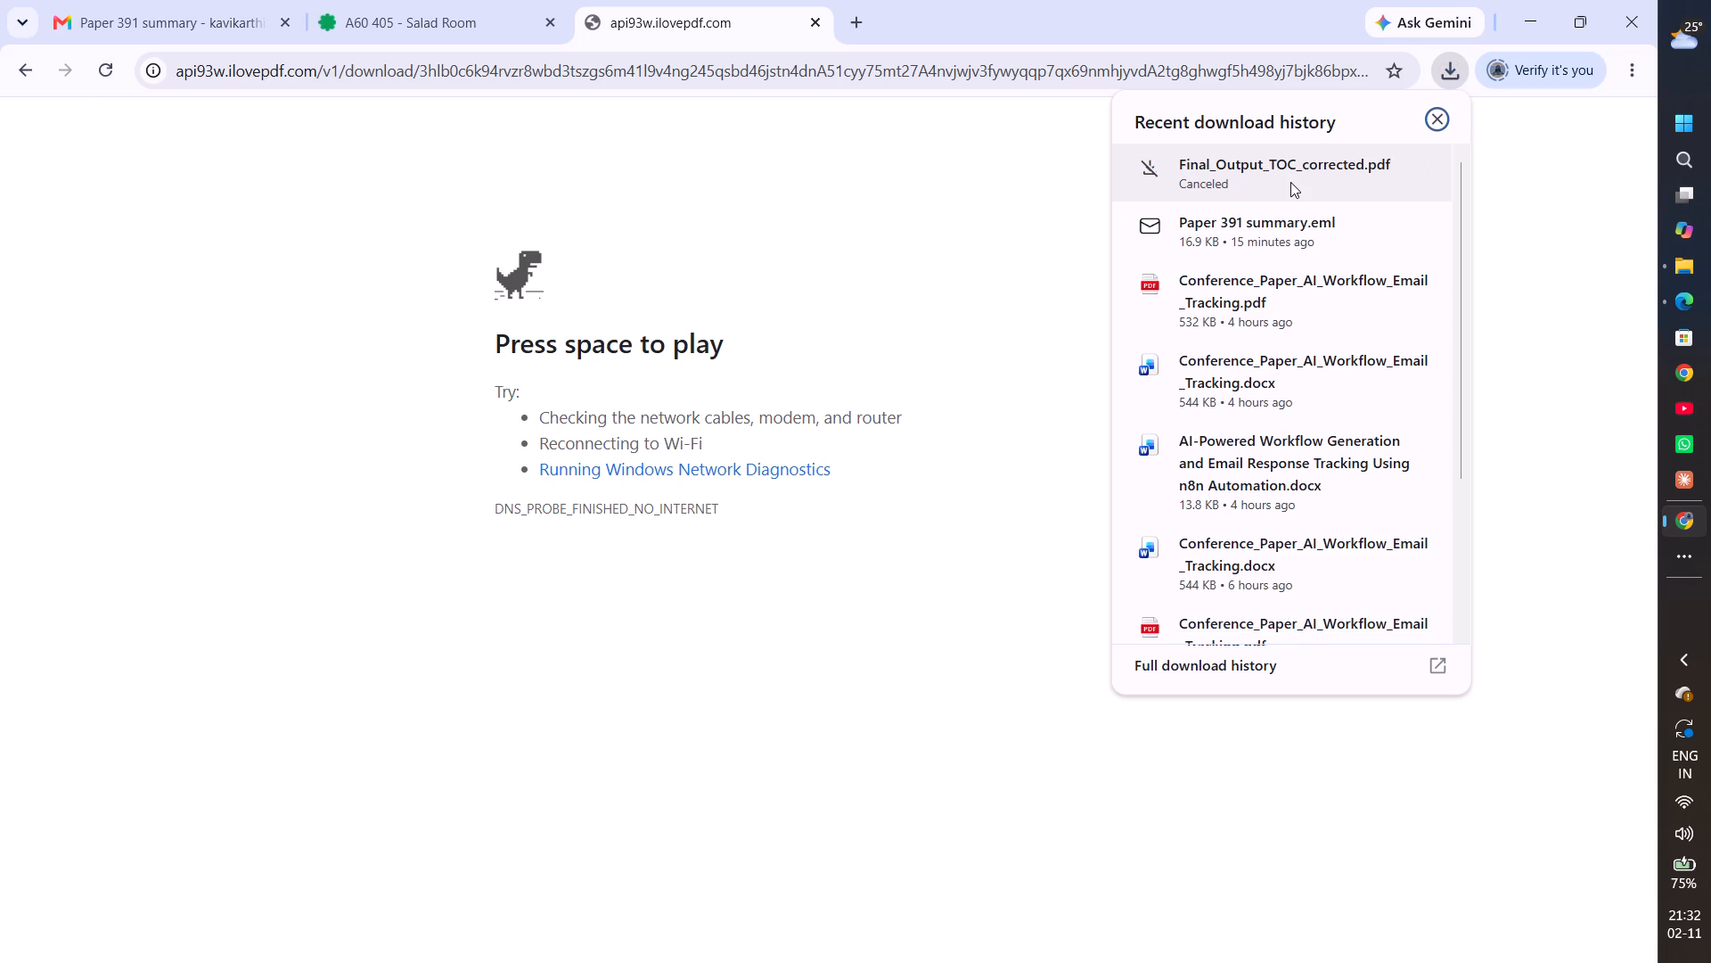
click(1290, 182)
Open the browser's full download history.
click(1437, 658)
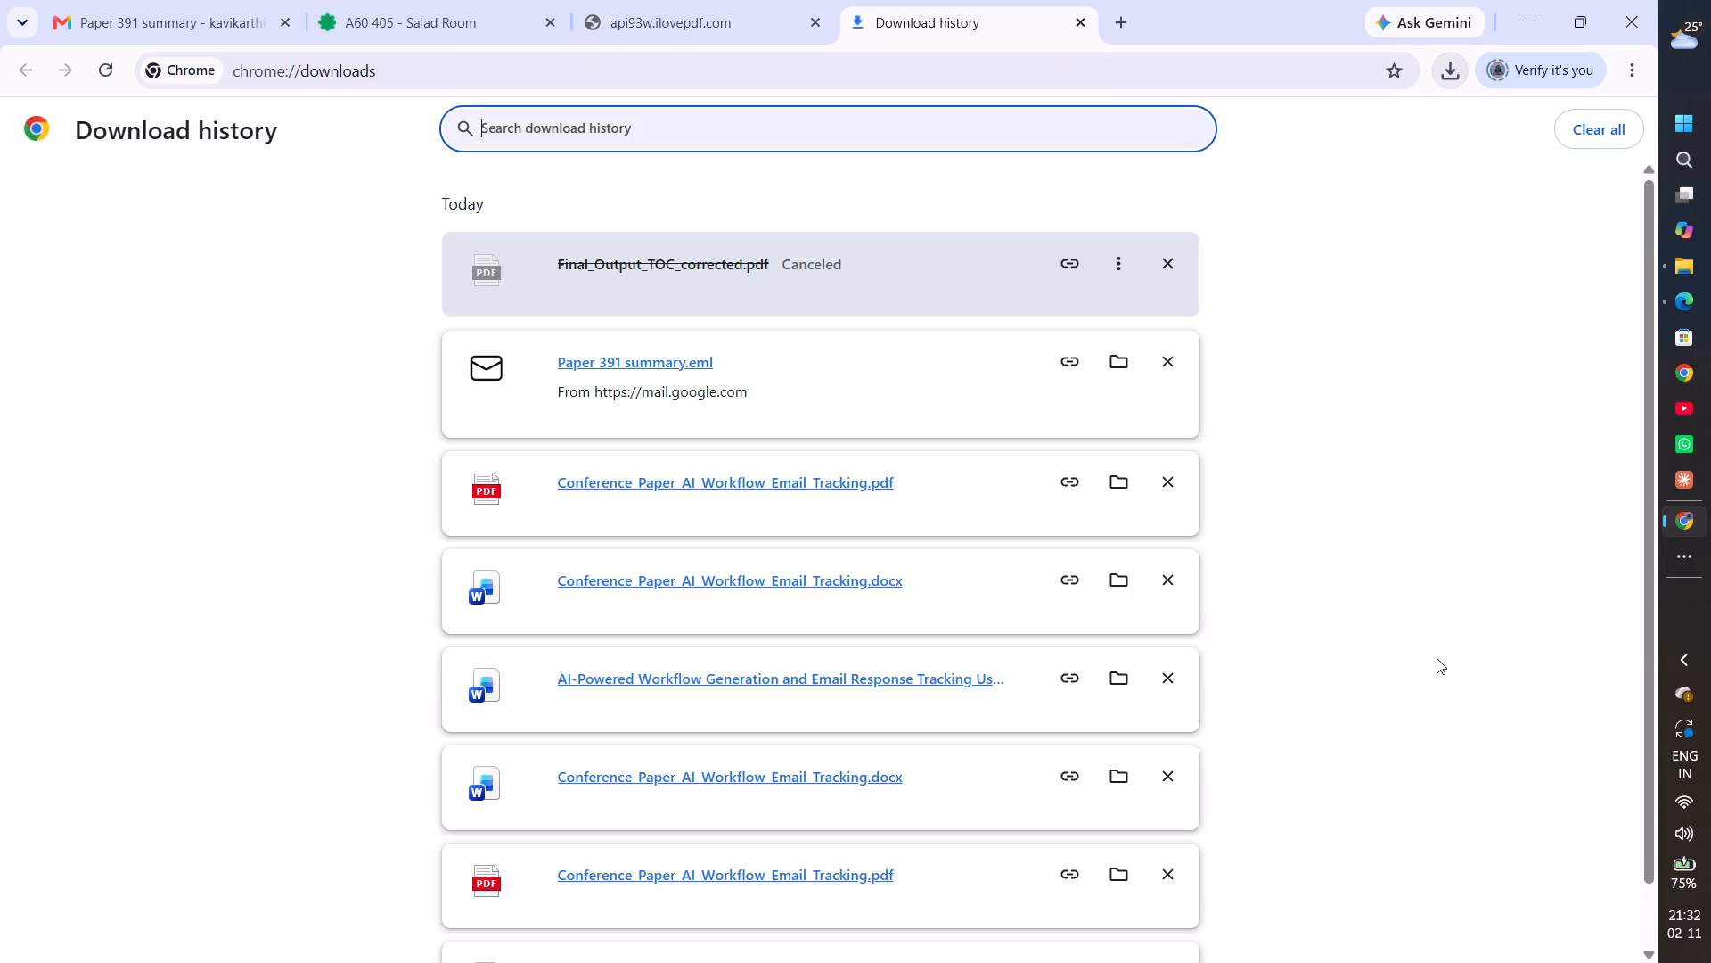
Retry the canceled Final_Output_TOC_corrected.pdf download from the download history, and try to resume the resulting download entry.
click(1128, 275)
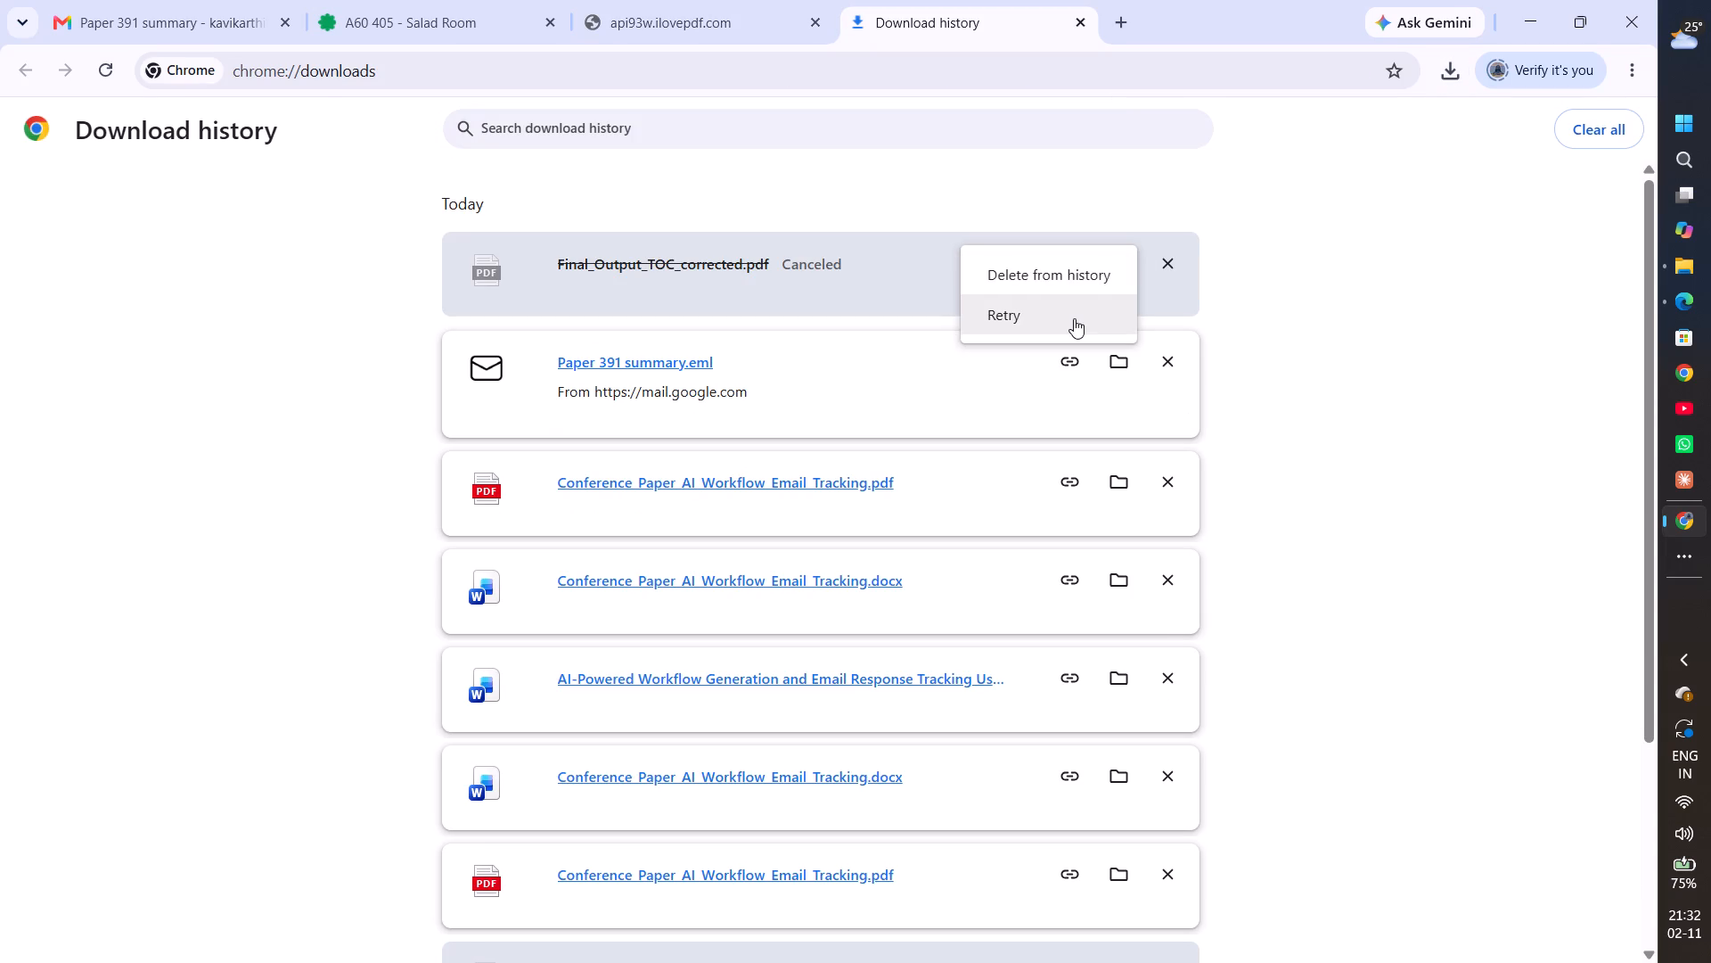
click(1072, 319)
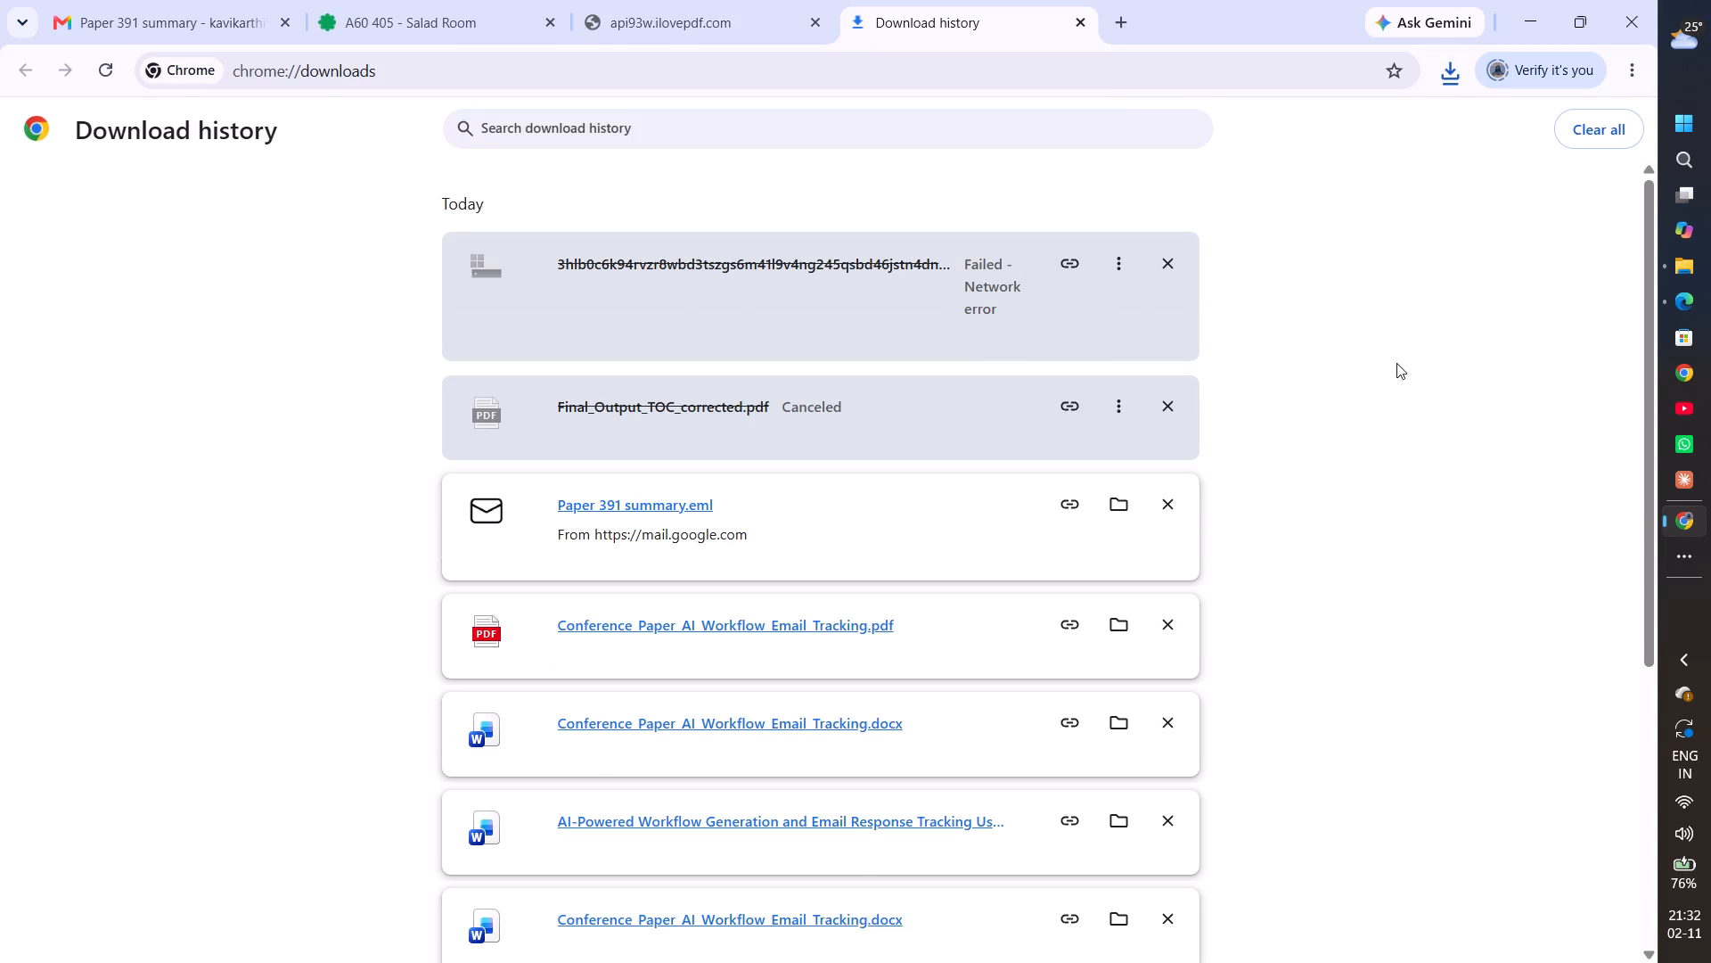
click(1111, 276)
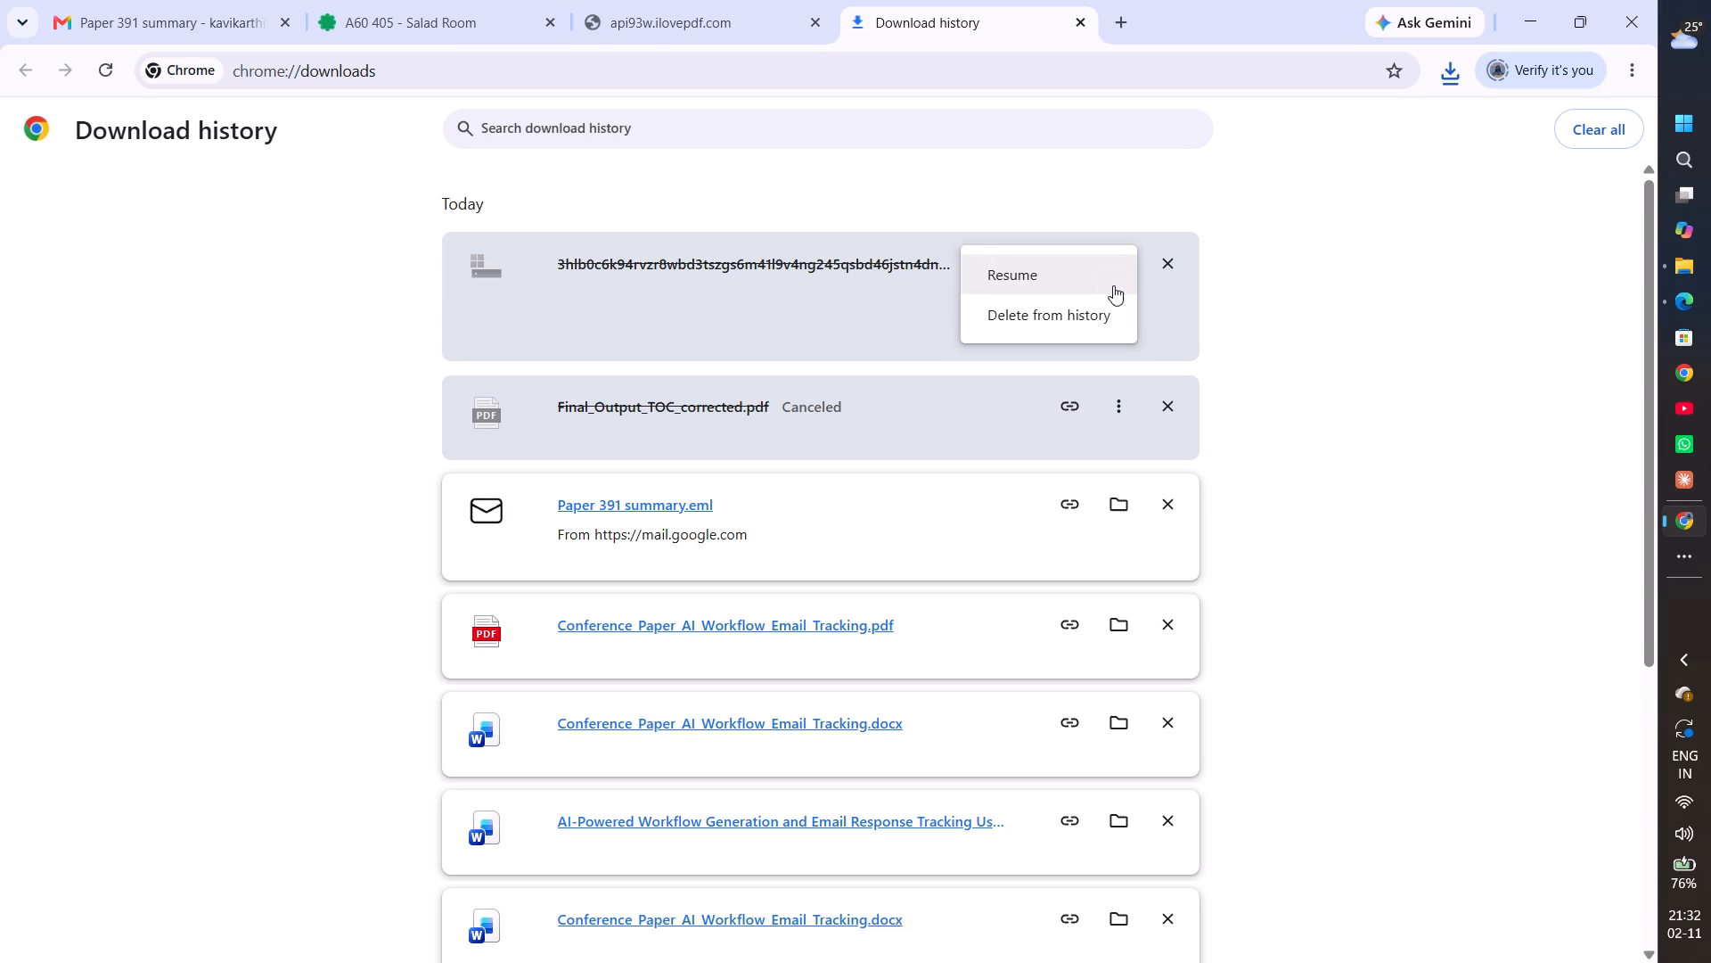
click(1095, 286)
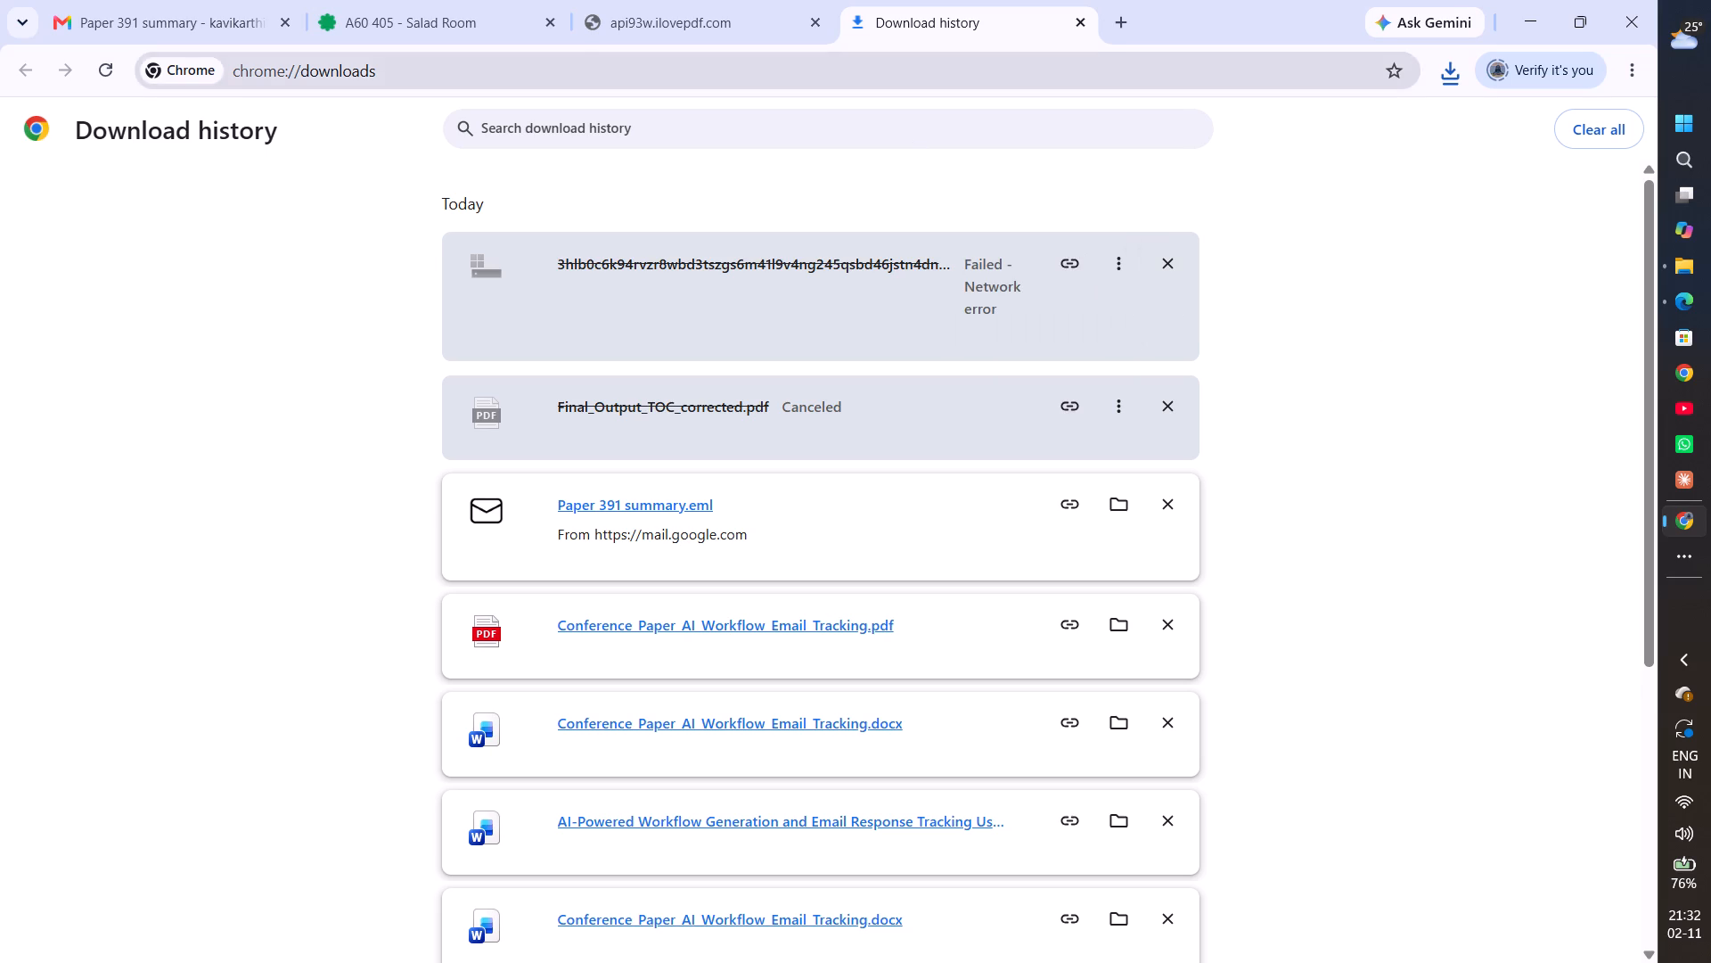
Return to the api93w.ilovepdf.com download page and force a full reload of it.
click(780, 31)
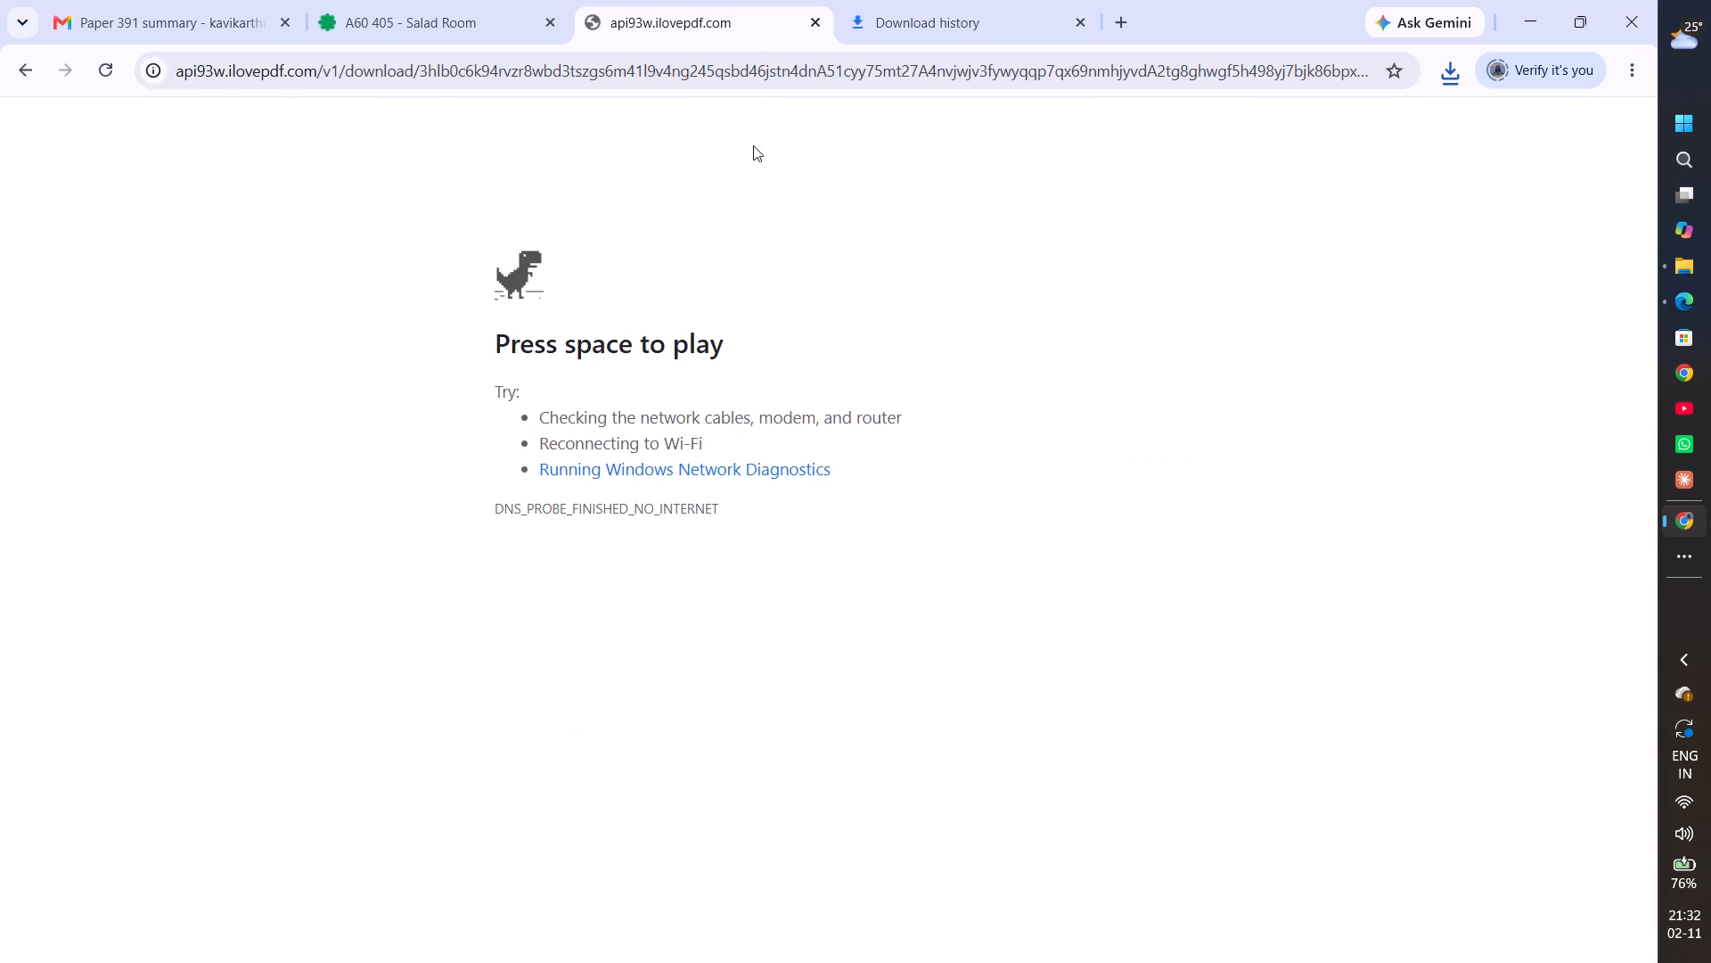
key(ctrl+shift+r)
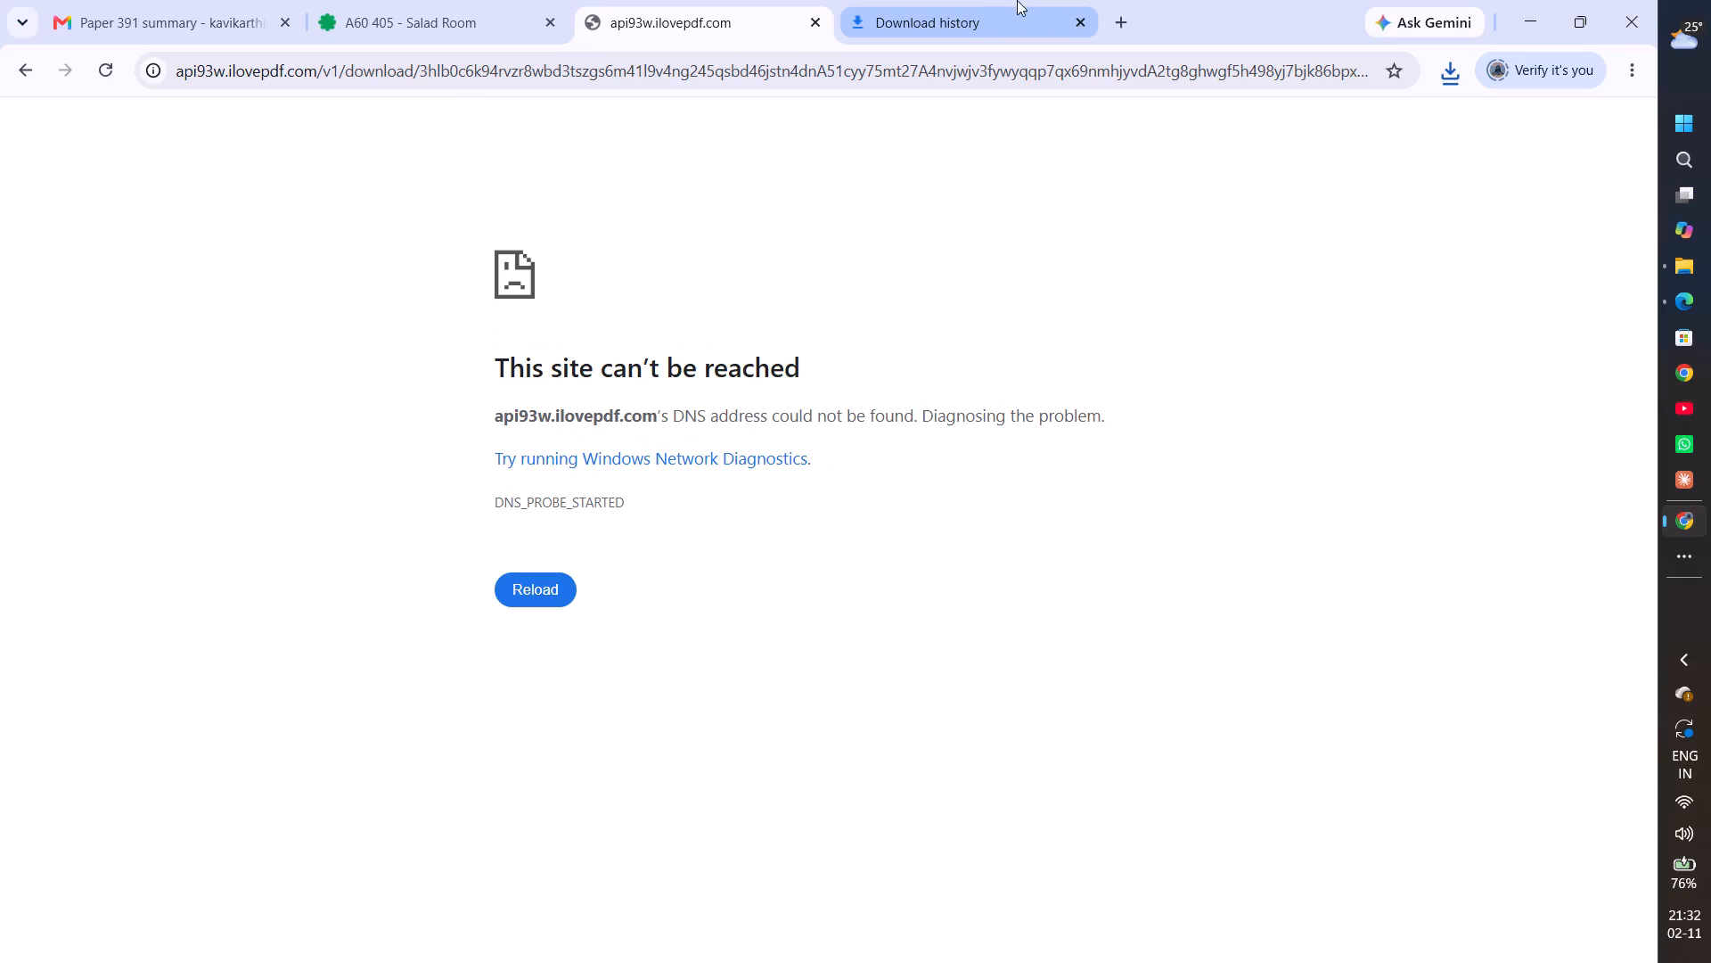
Search the web for "word to pdf conveter" in a new browser tab.
click(1134, 23)
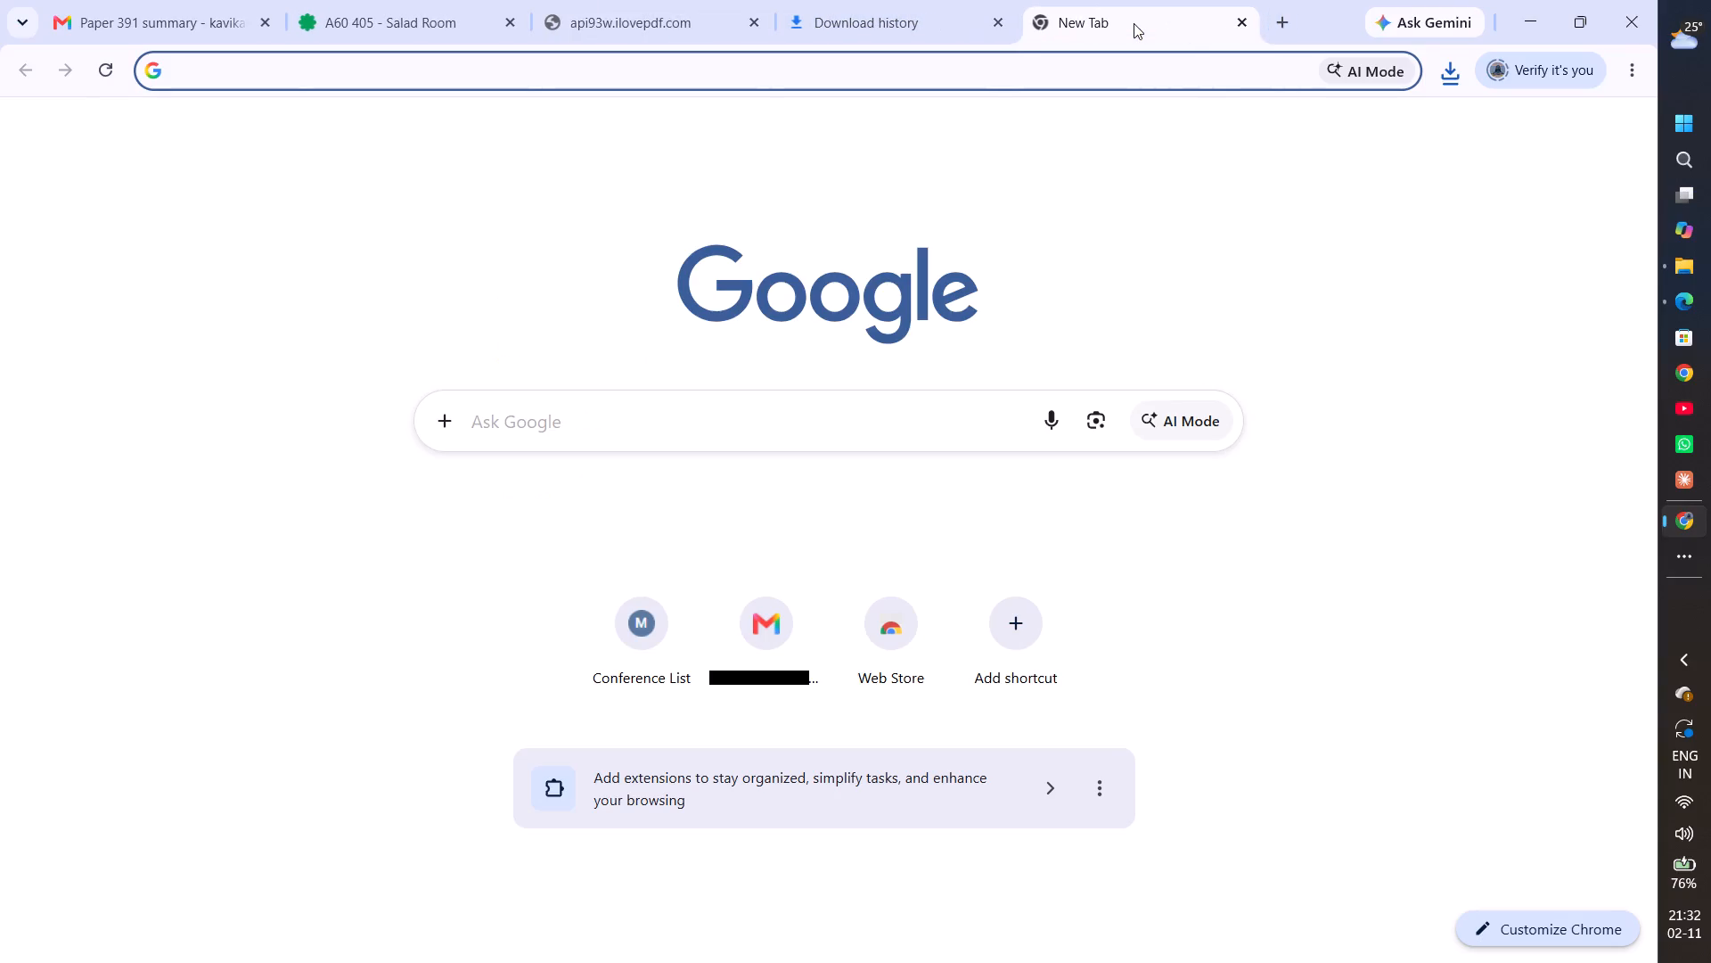
text(word to pdf conveter)
key(Return)
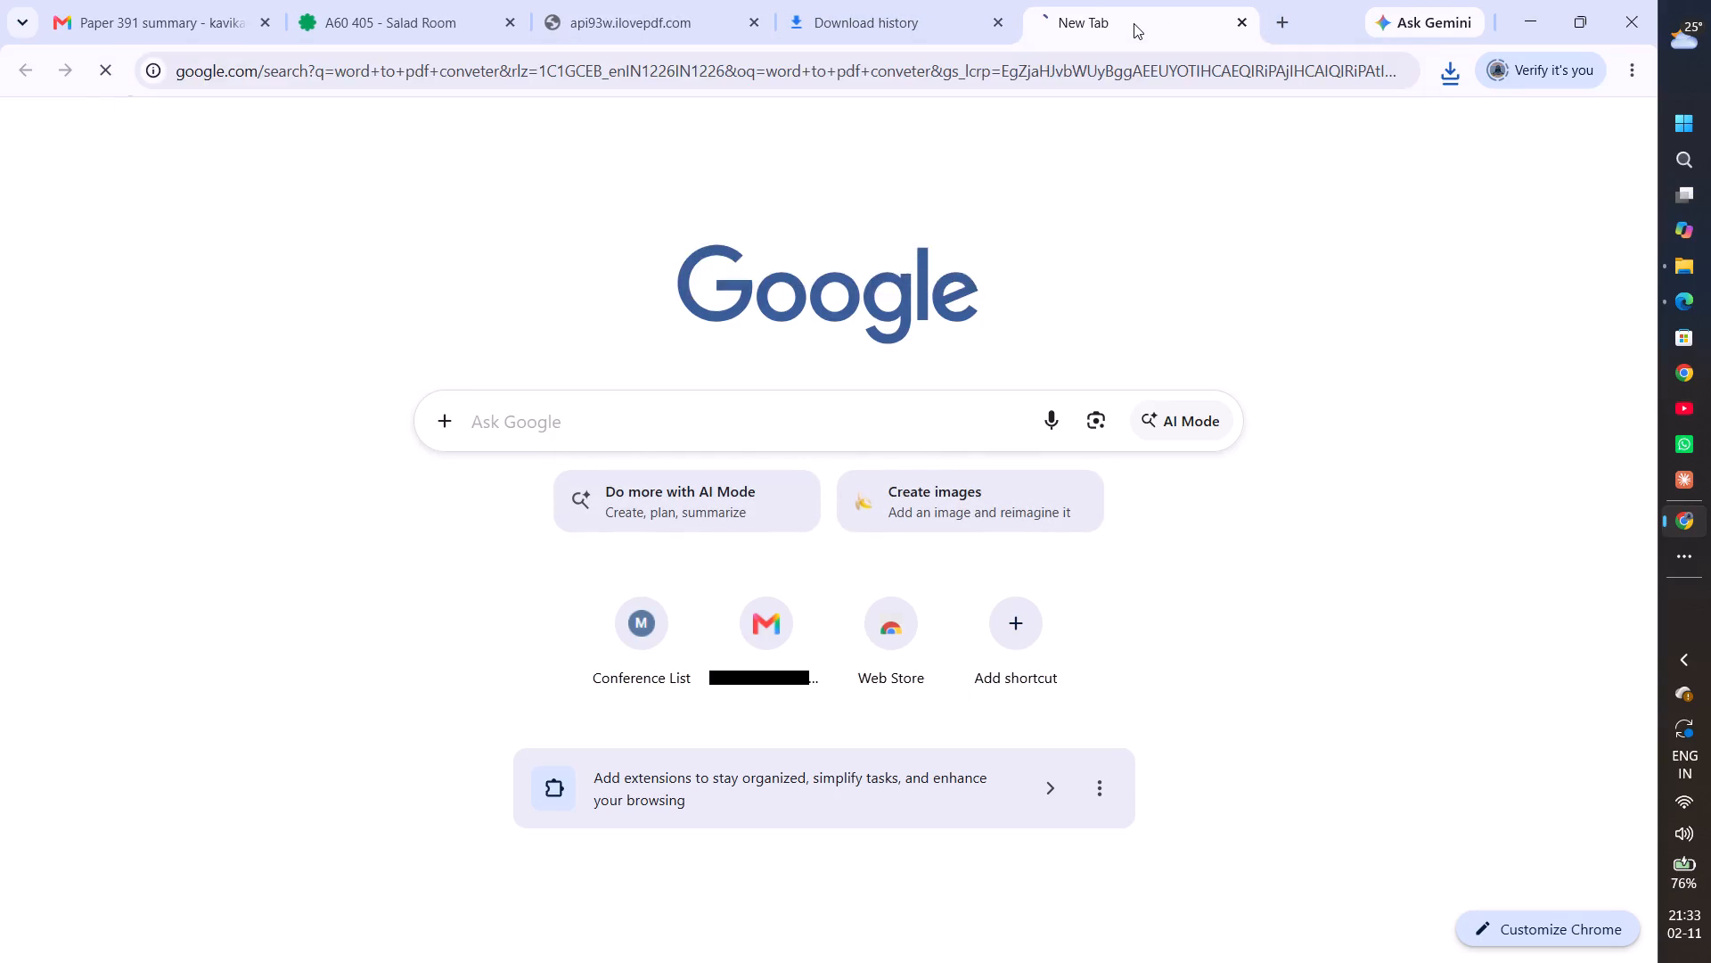
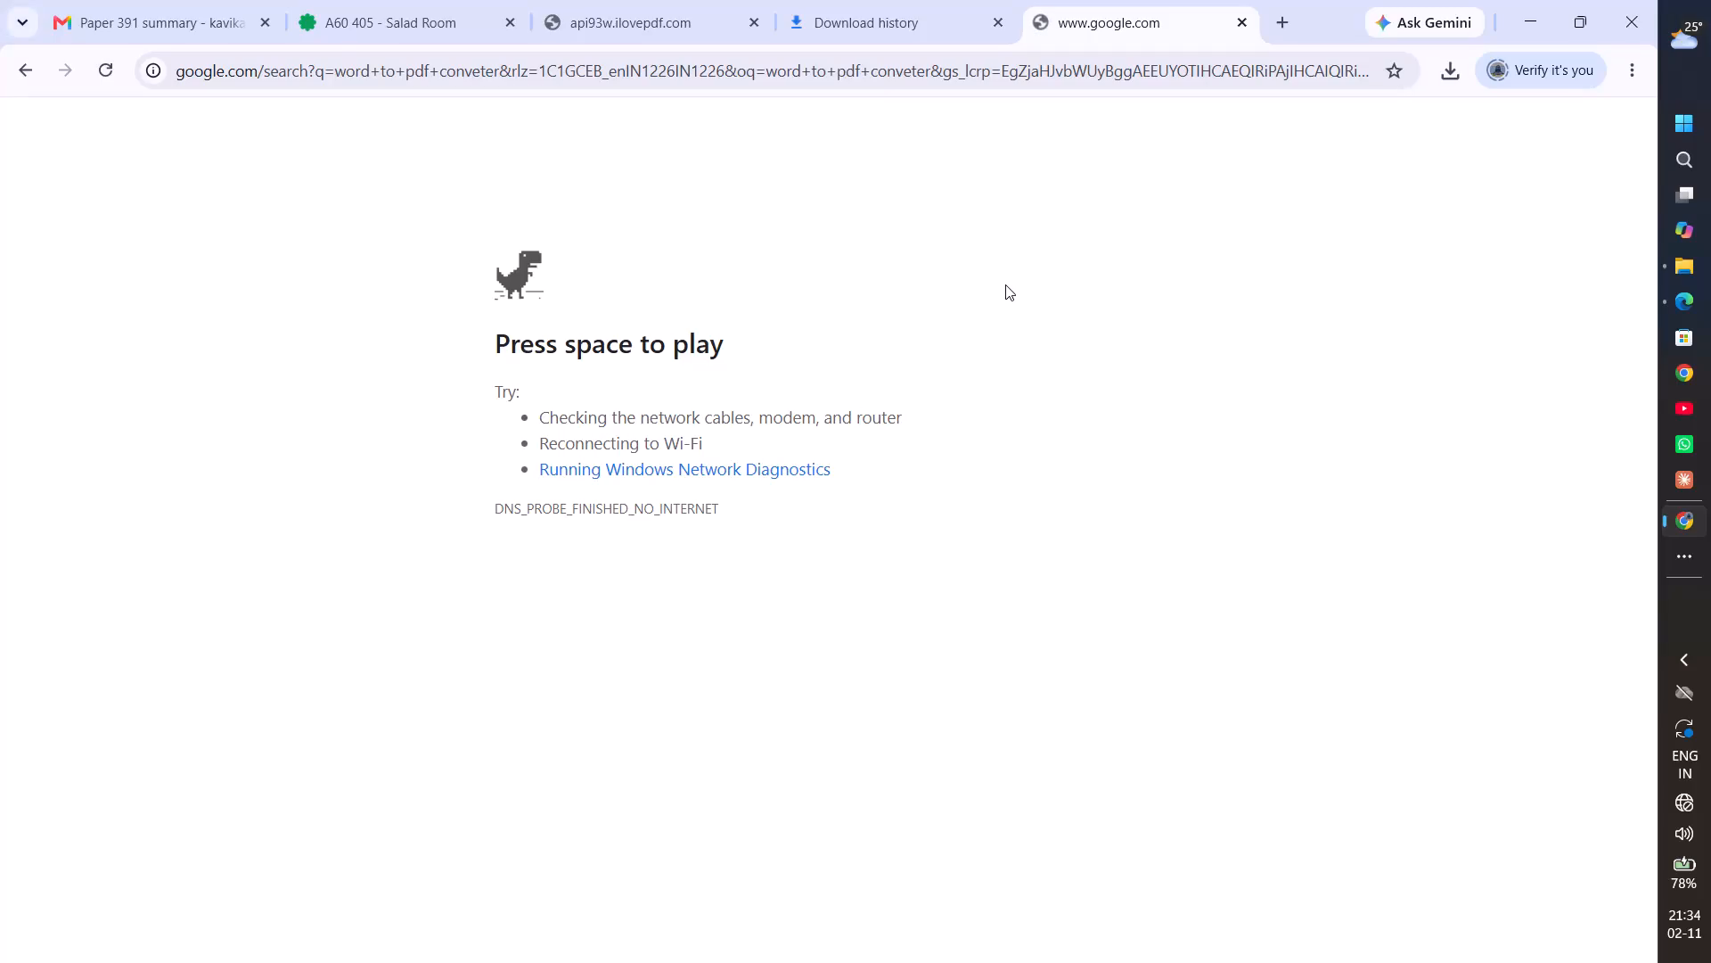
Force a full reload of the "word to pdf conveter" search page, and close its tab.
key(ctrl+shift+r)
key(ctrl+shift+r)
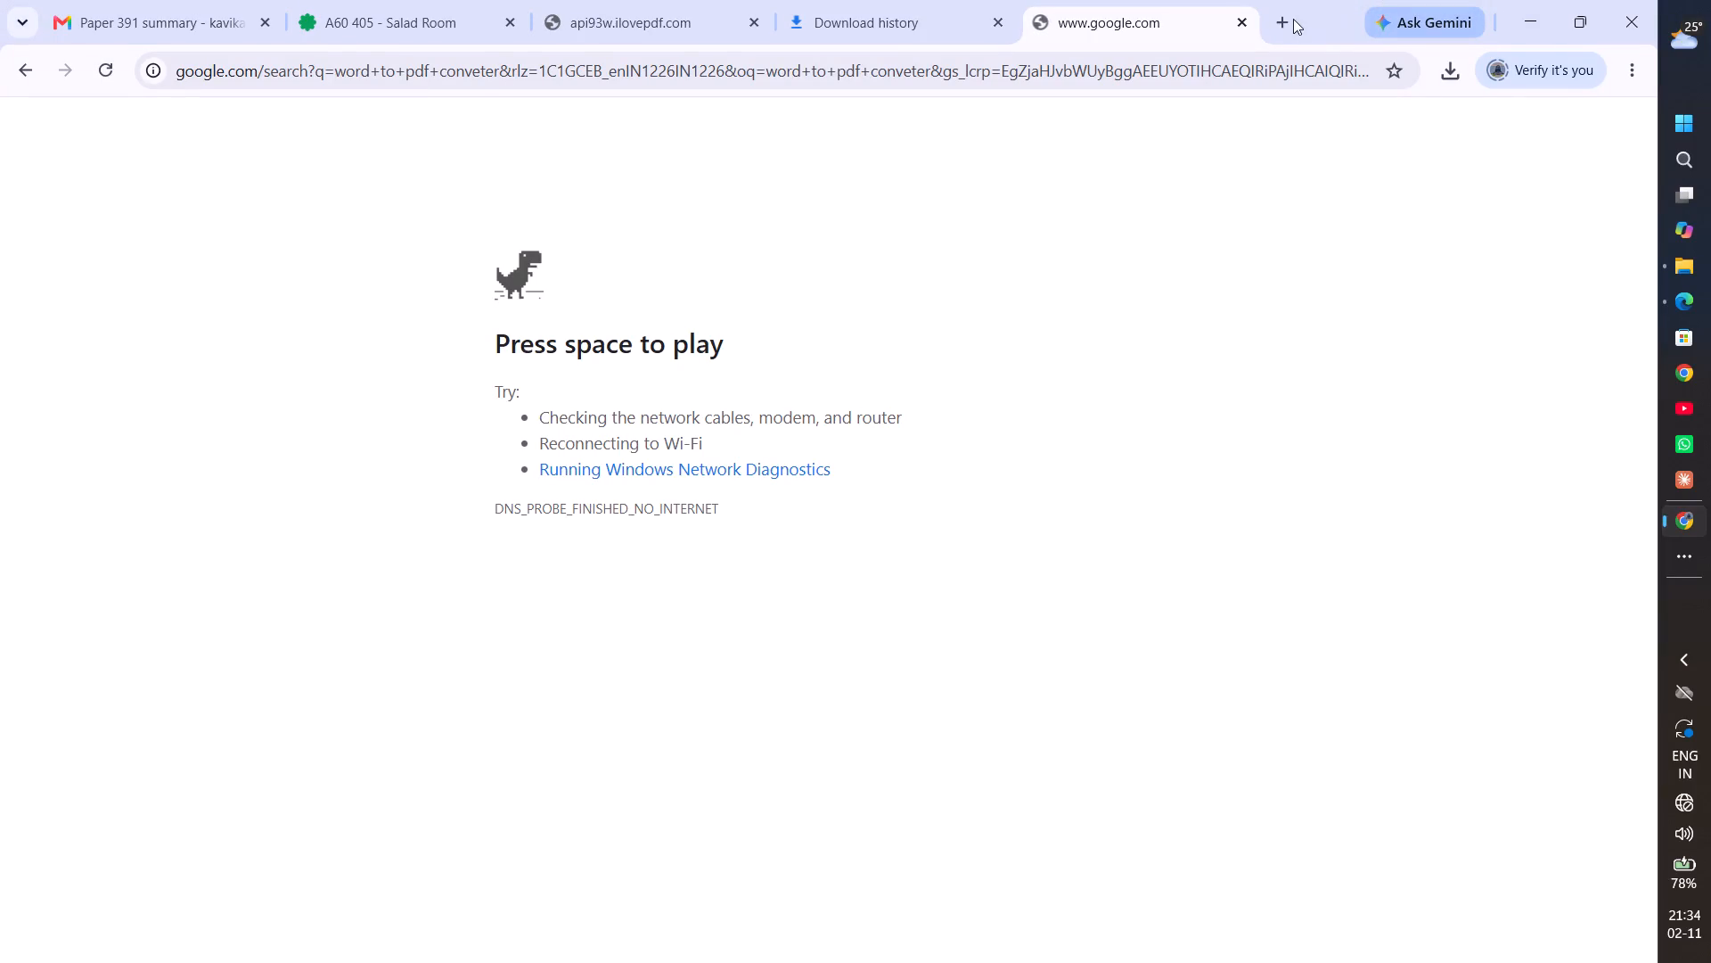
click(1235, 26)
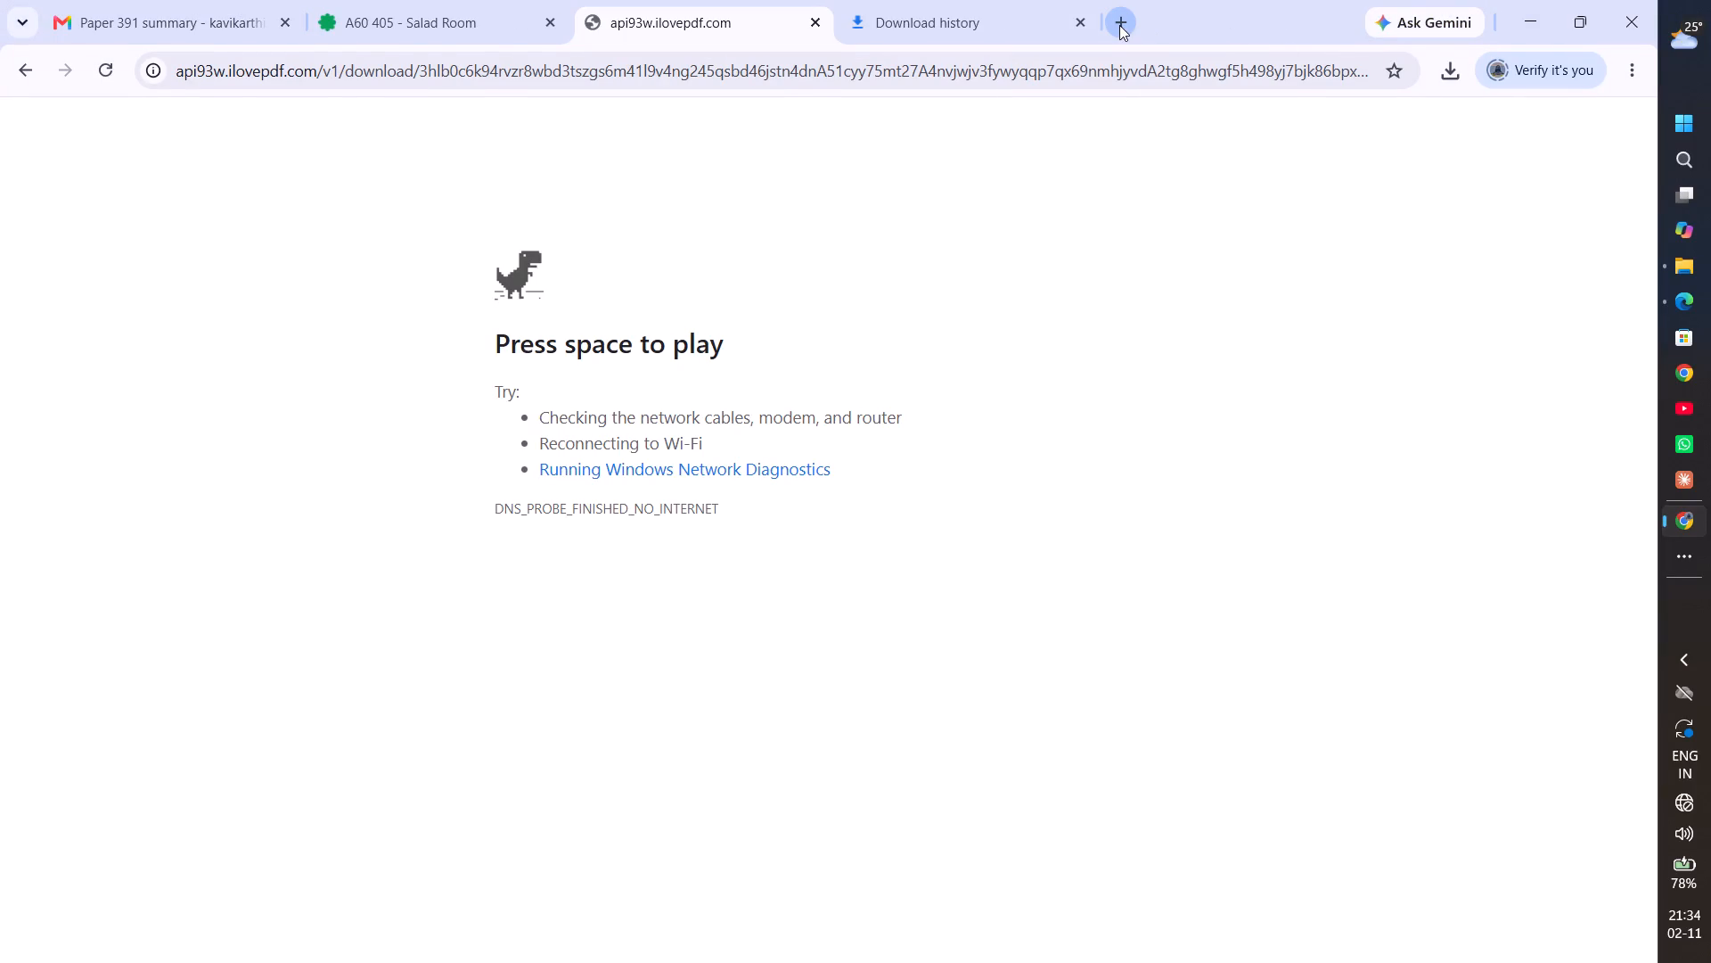
Open a new browser tab for retrying the Word to PDF conversion.
click(1113, 18)
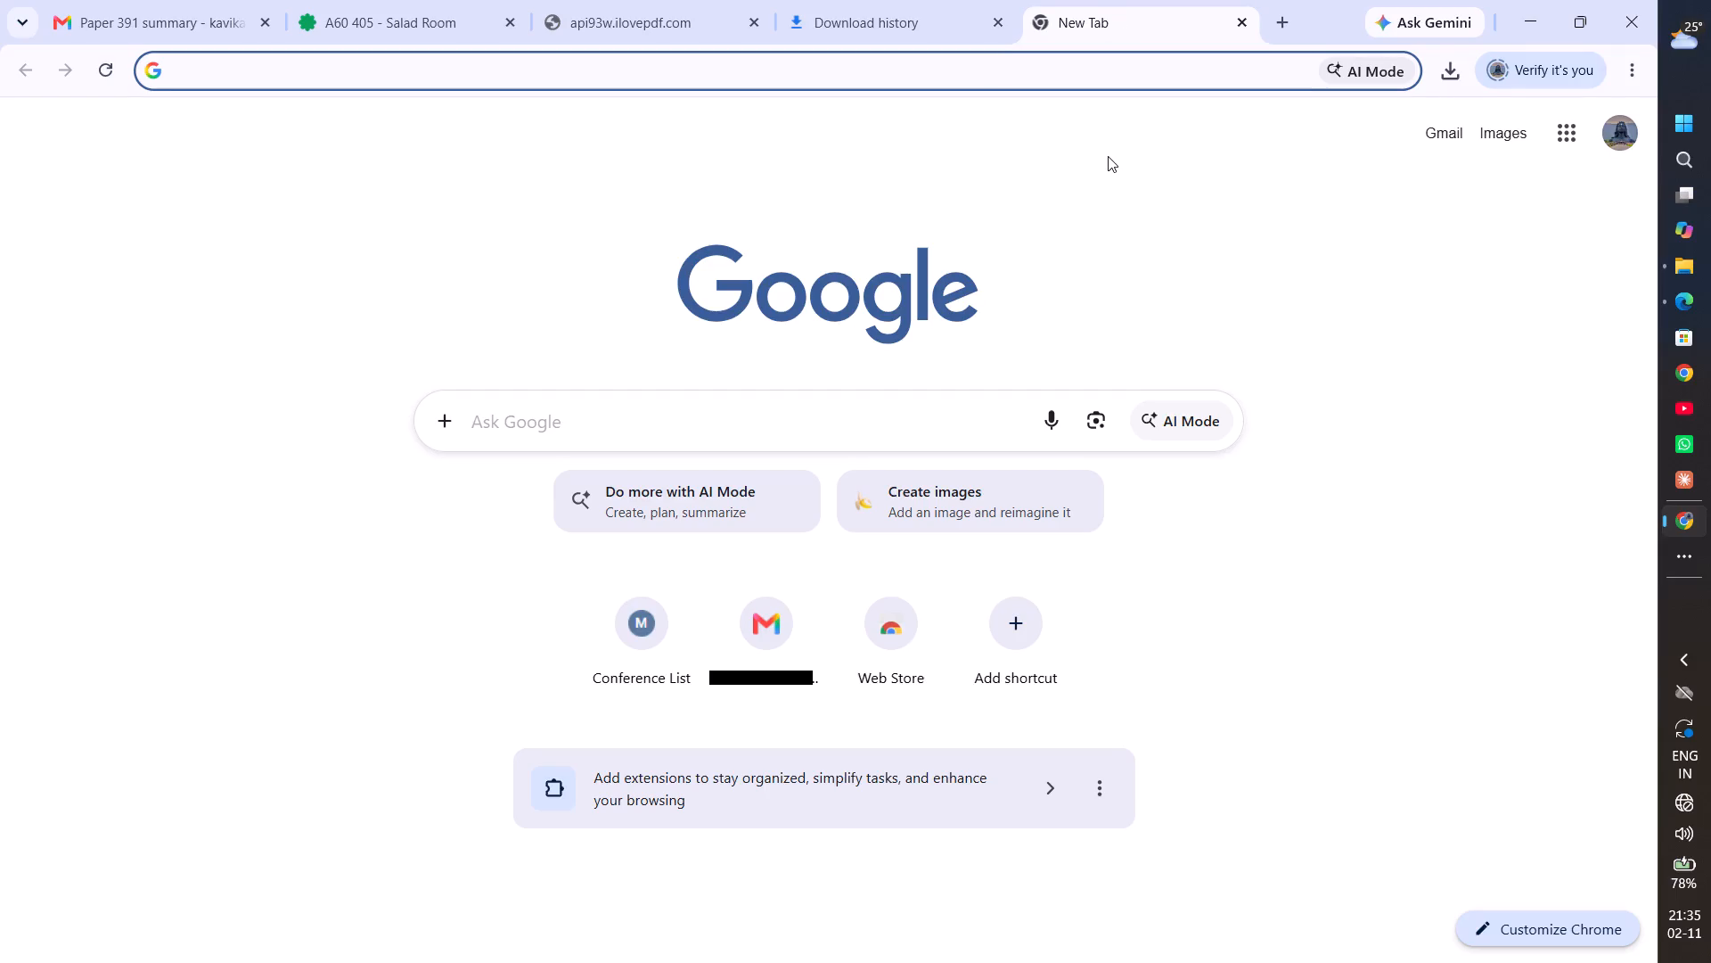
Search the web for "word to pdf converter".
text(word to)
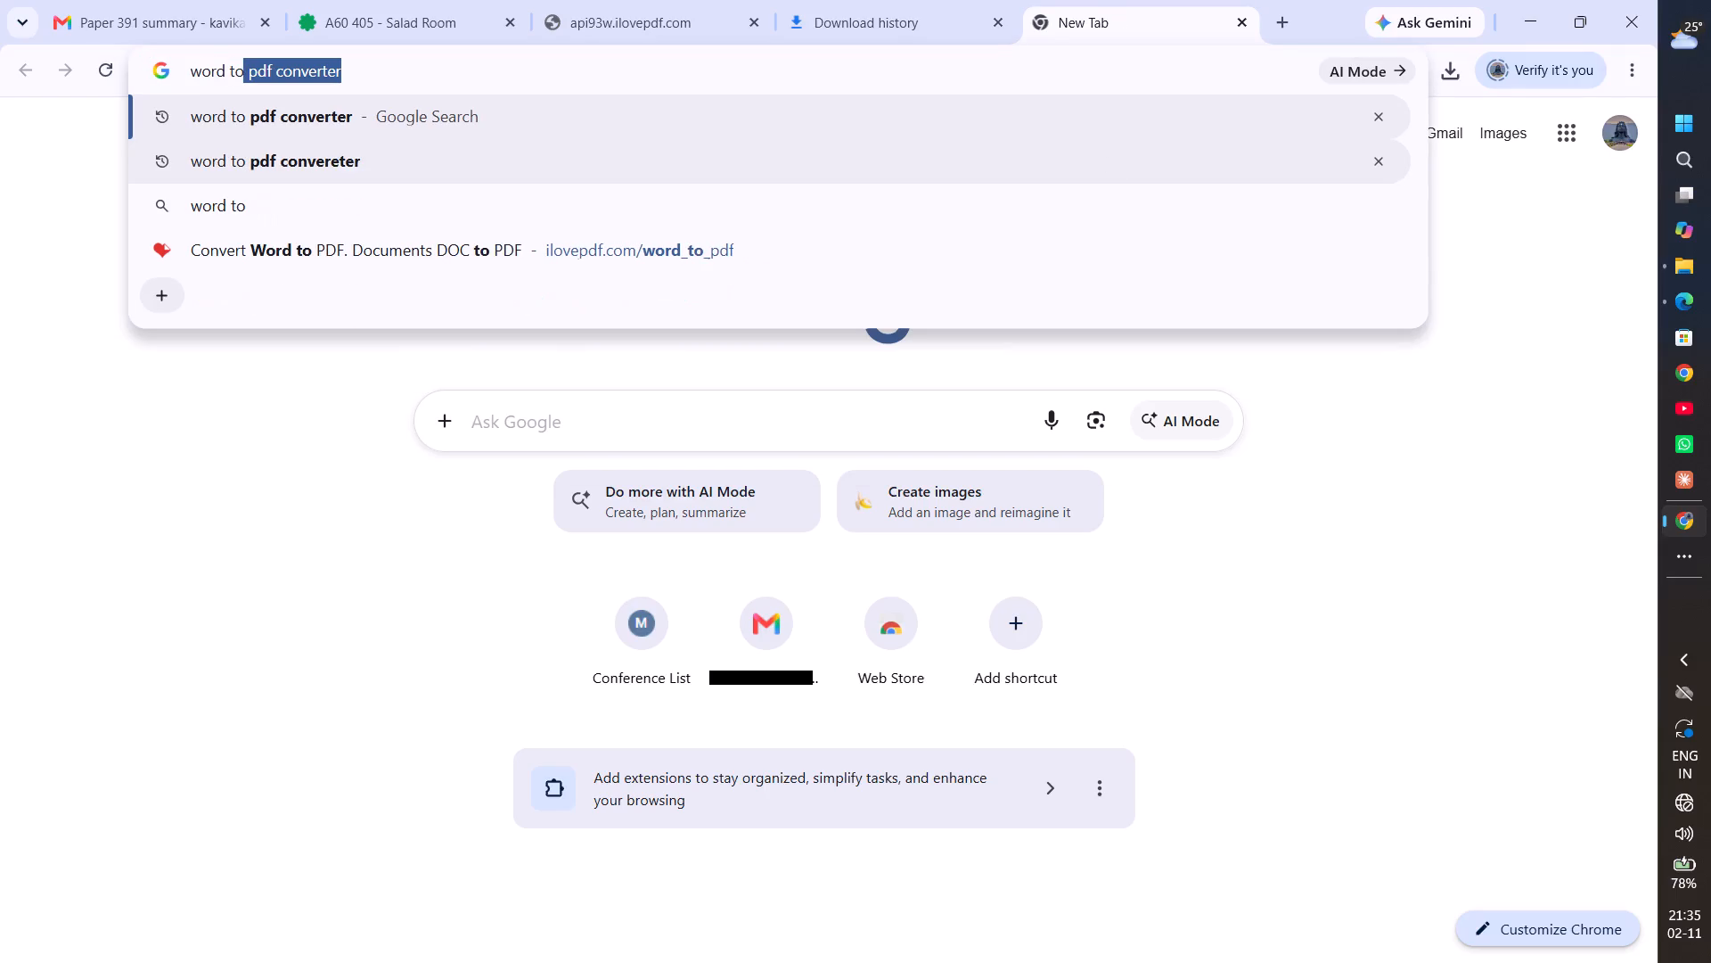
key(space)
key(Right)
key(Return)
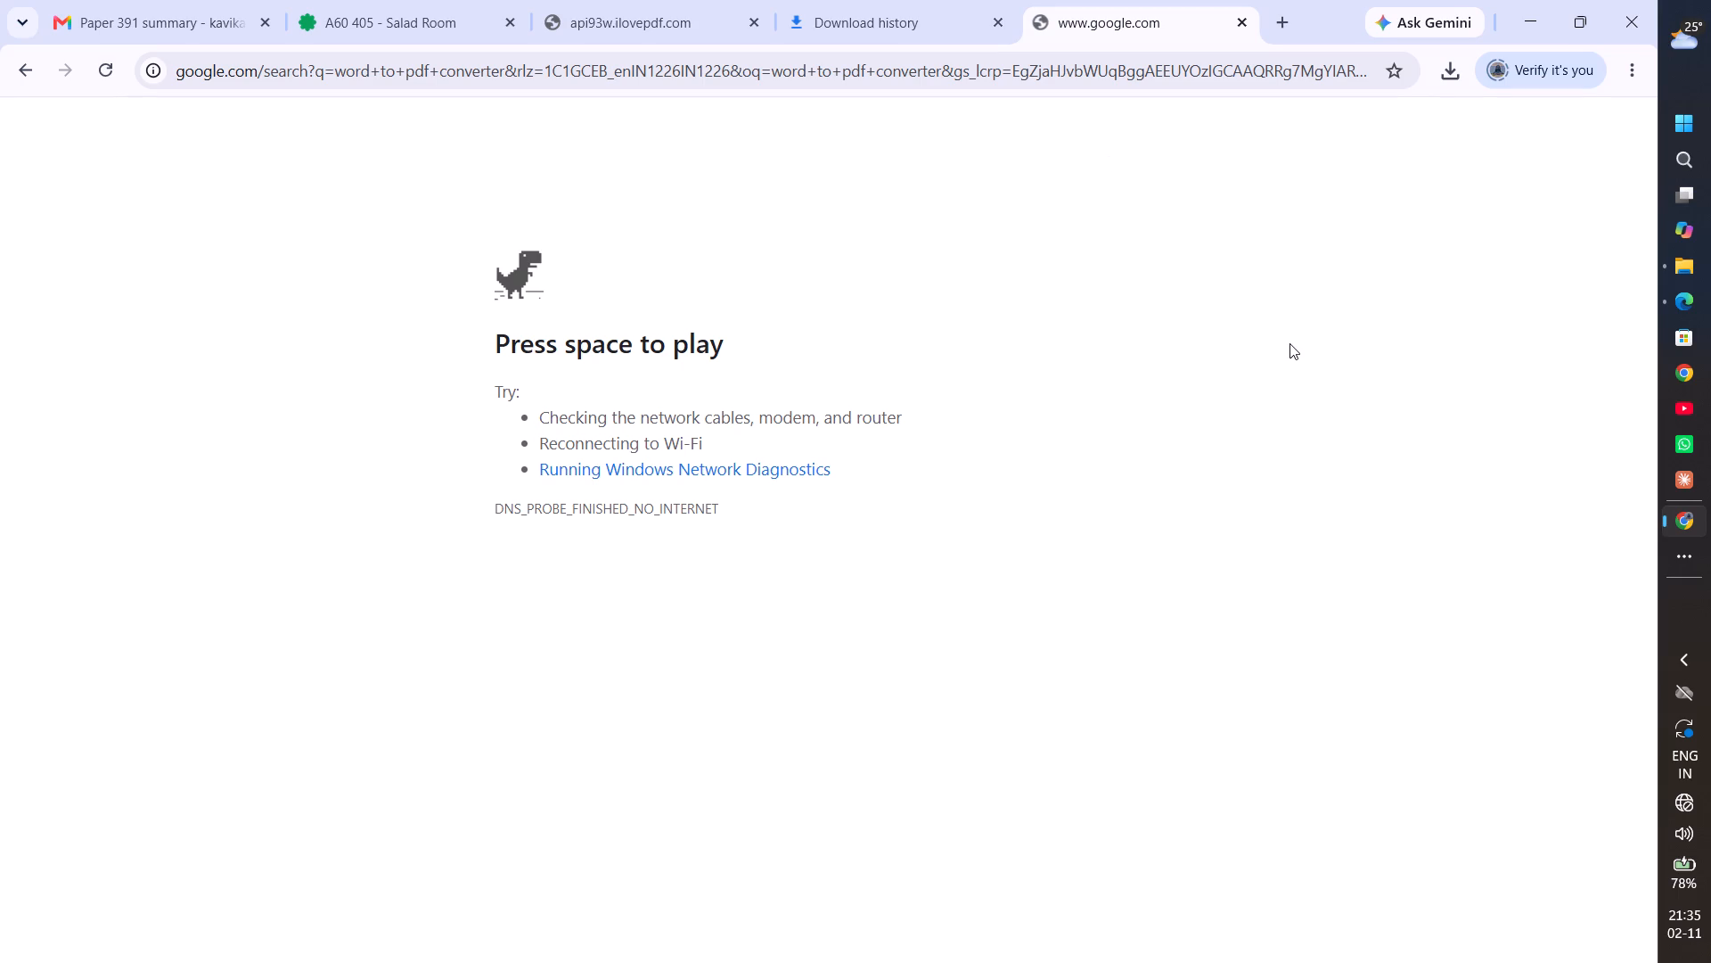
Switch the computer's Wi-Fi connection to the secured "Karthick..." network.
click(1684, 799)
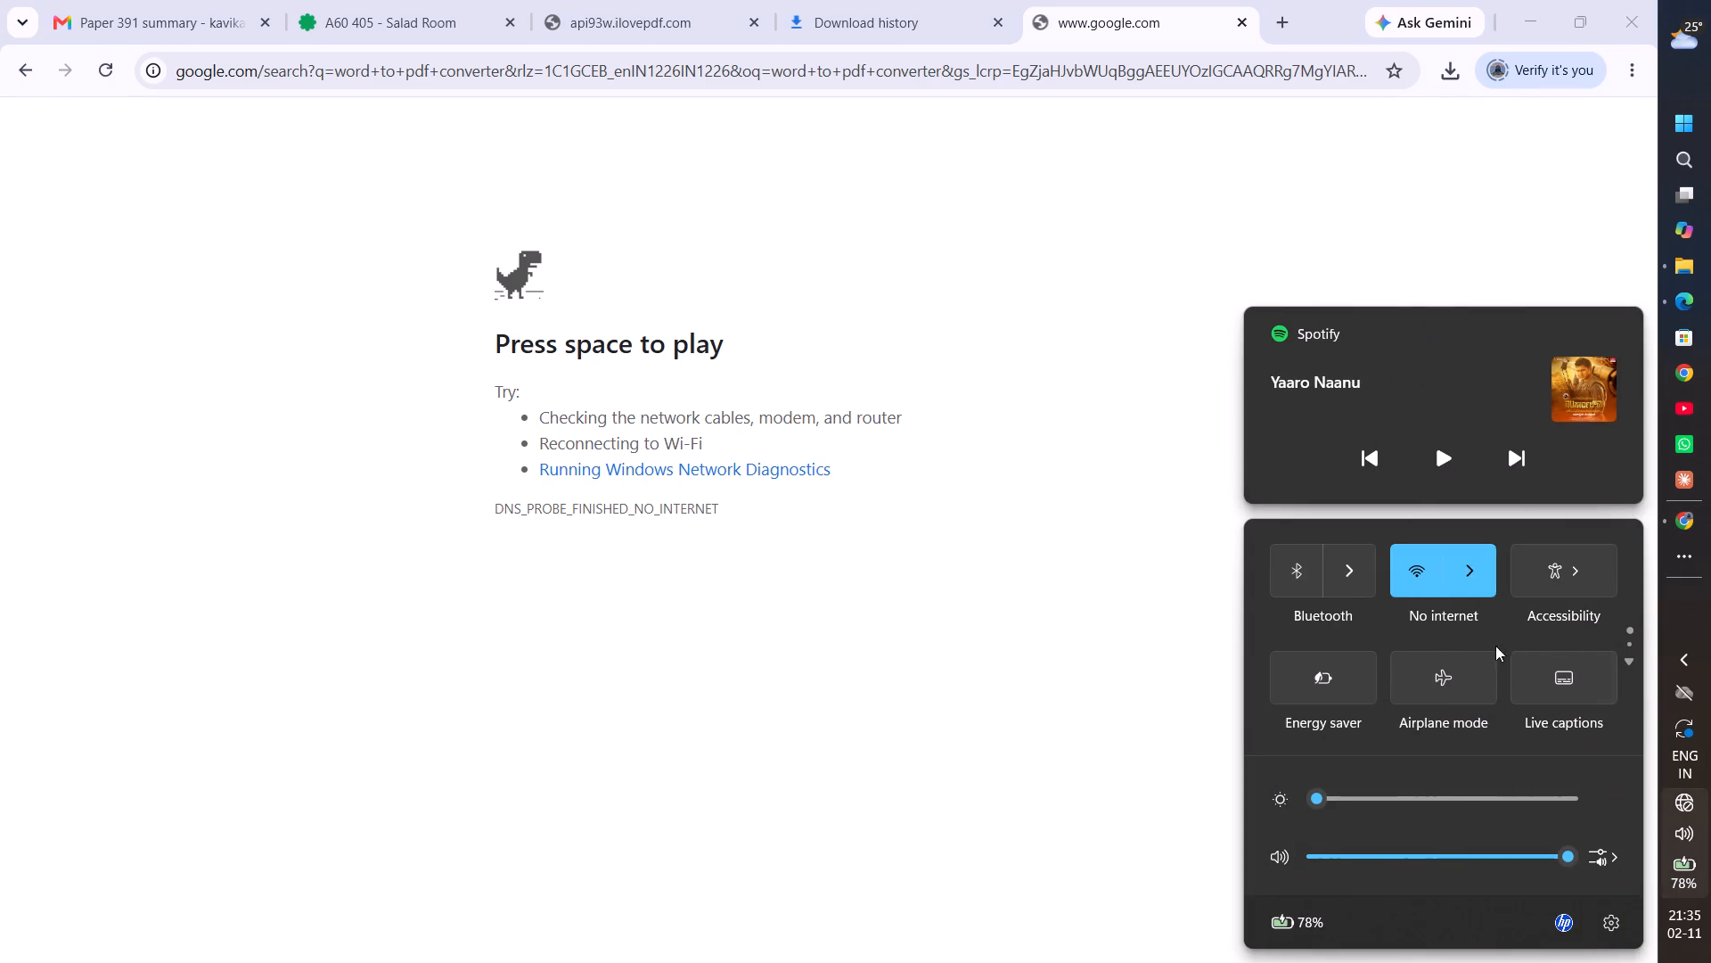
click(1473, 570)
click(1410, 711)
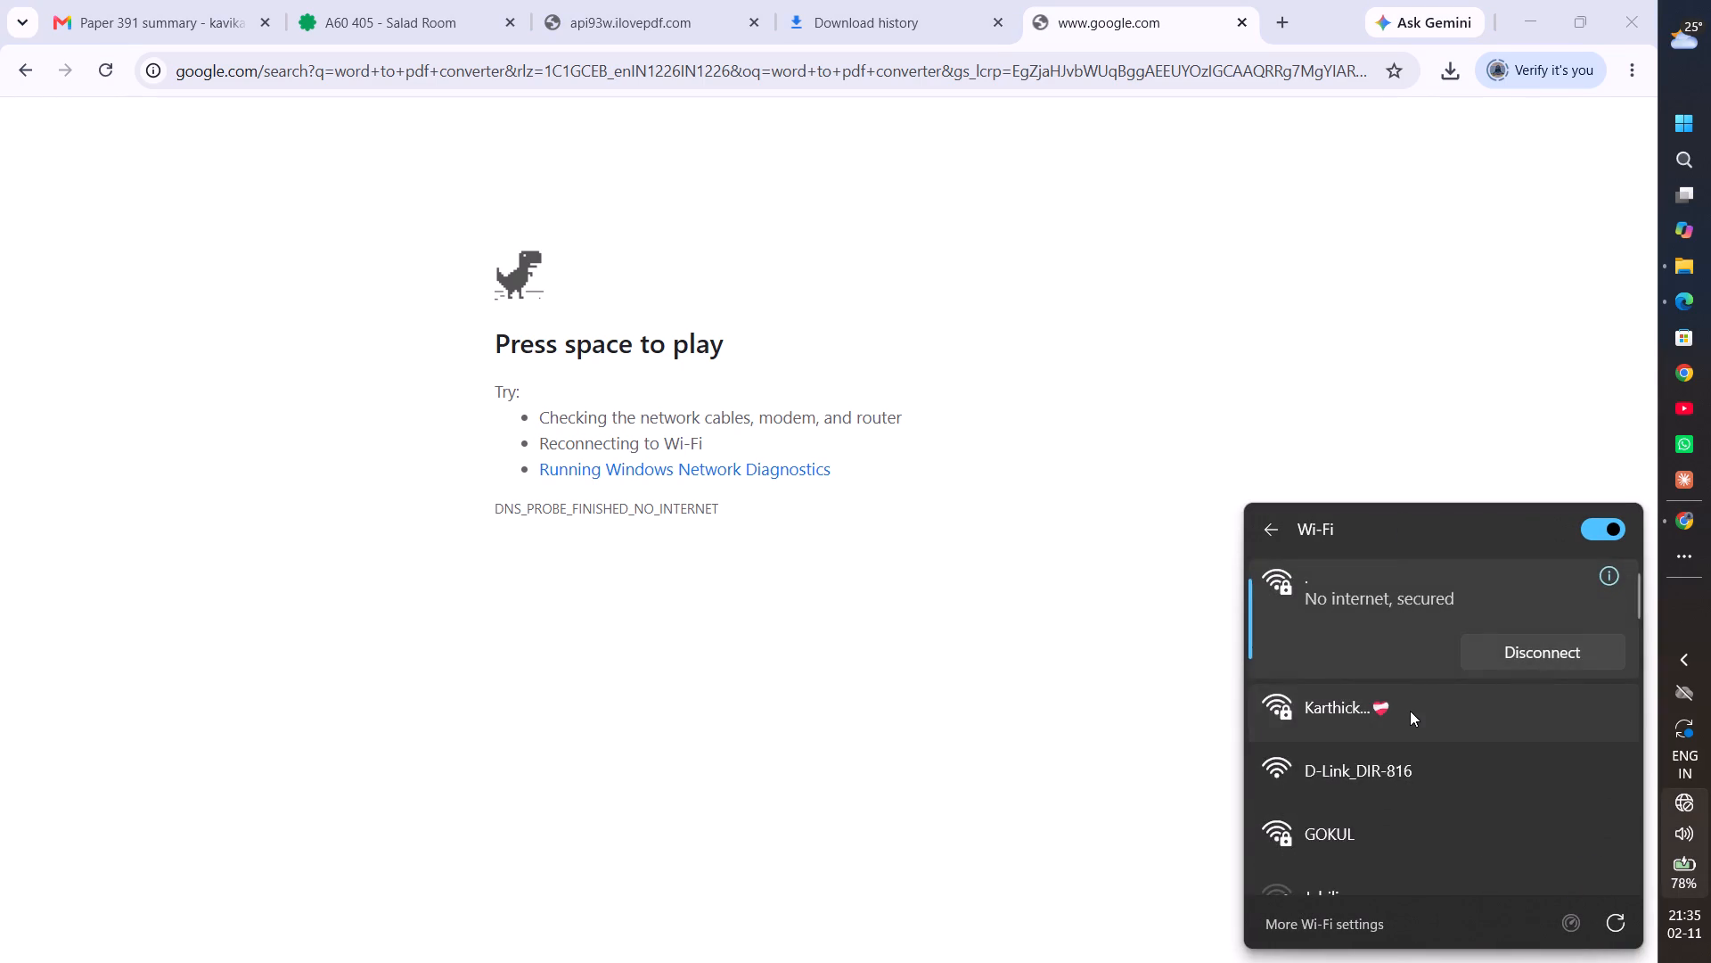
click(1503, 757)
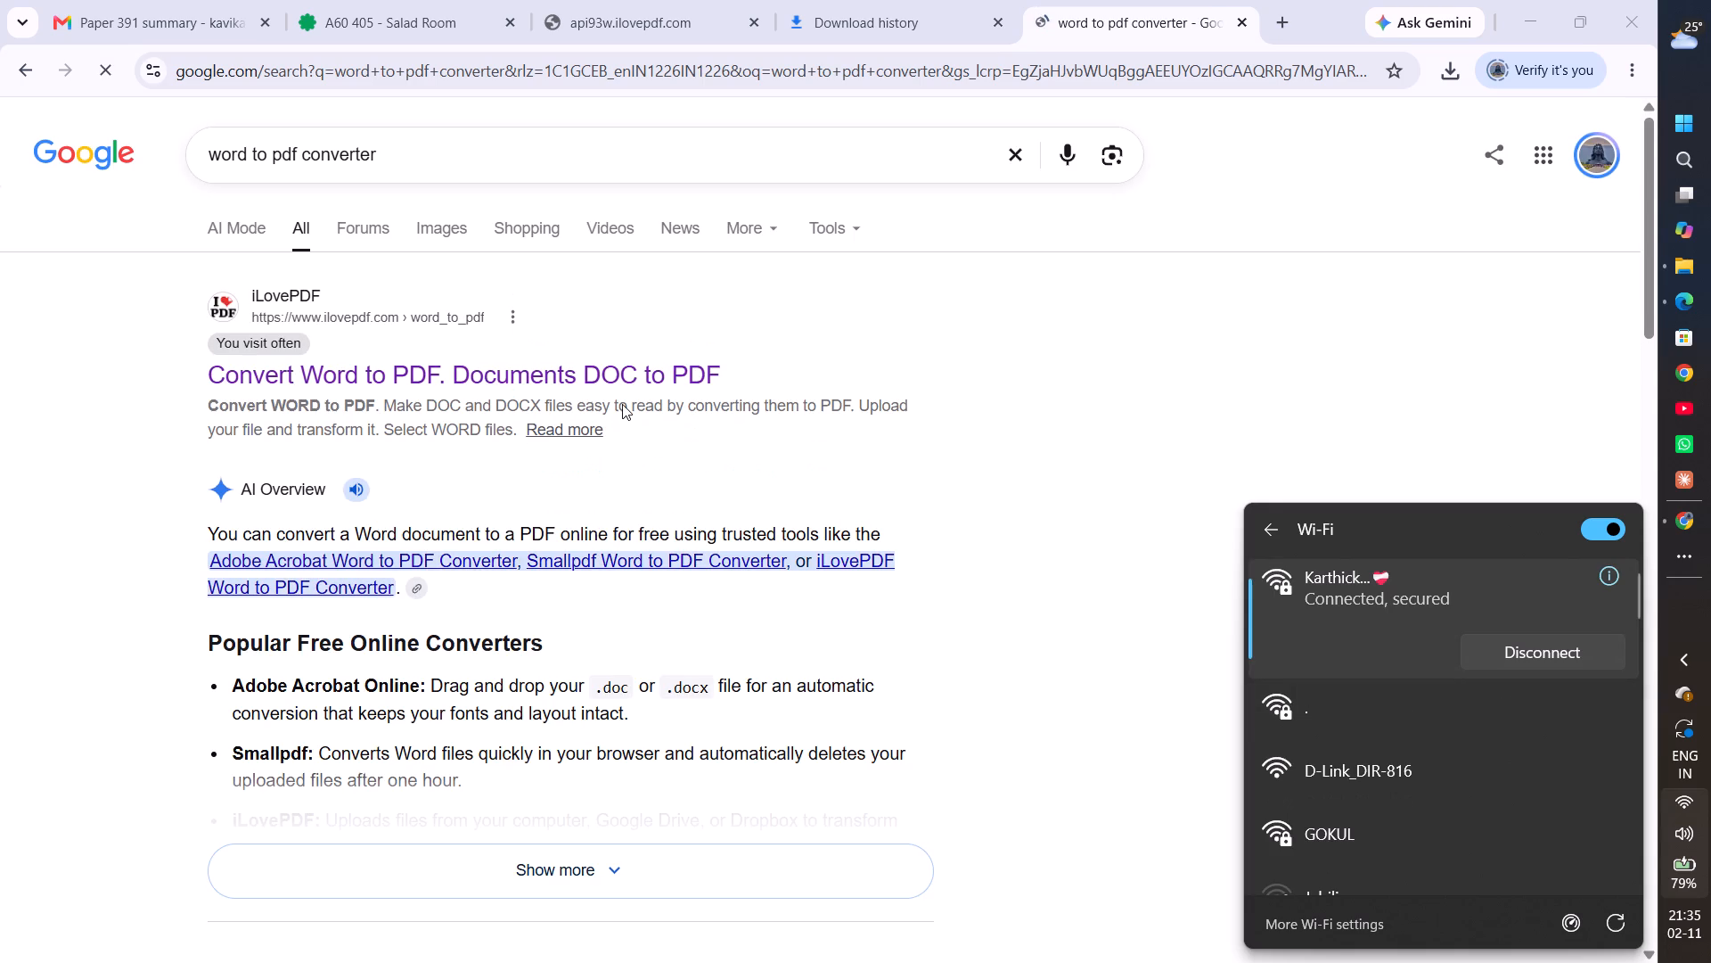
Open iLovePDF's Convert Word to PDF page from the search results and check the recent download history.
click(640, 381)
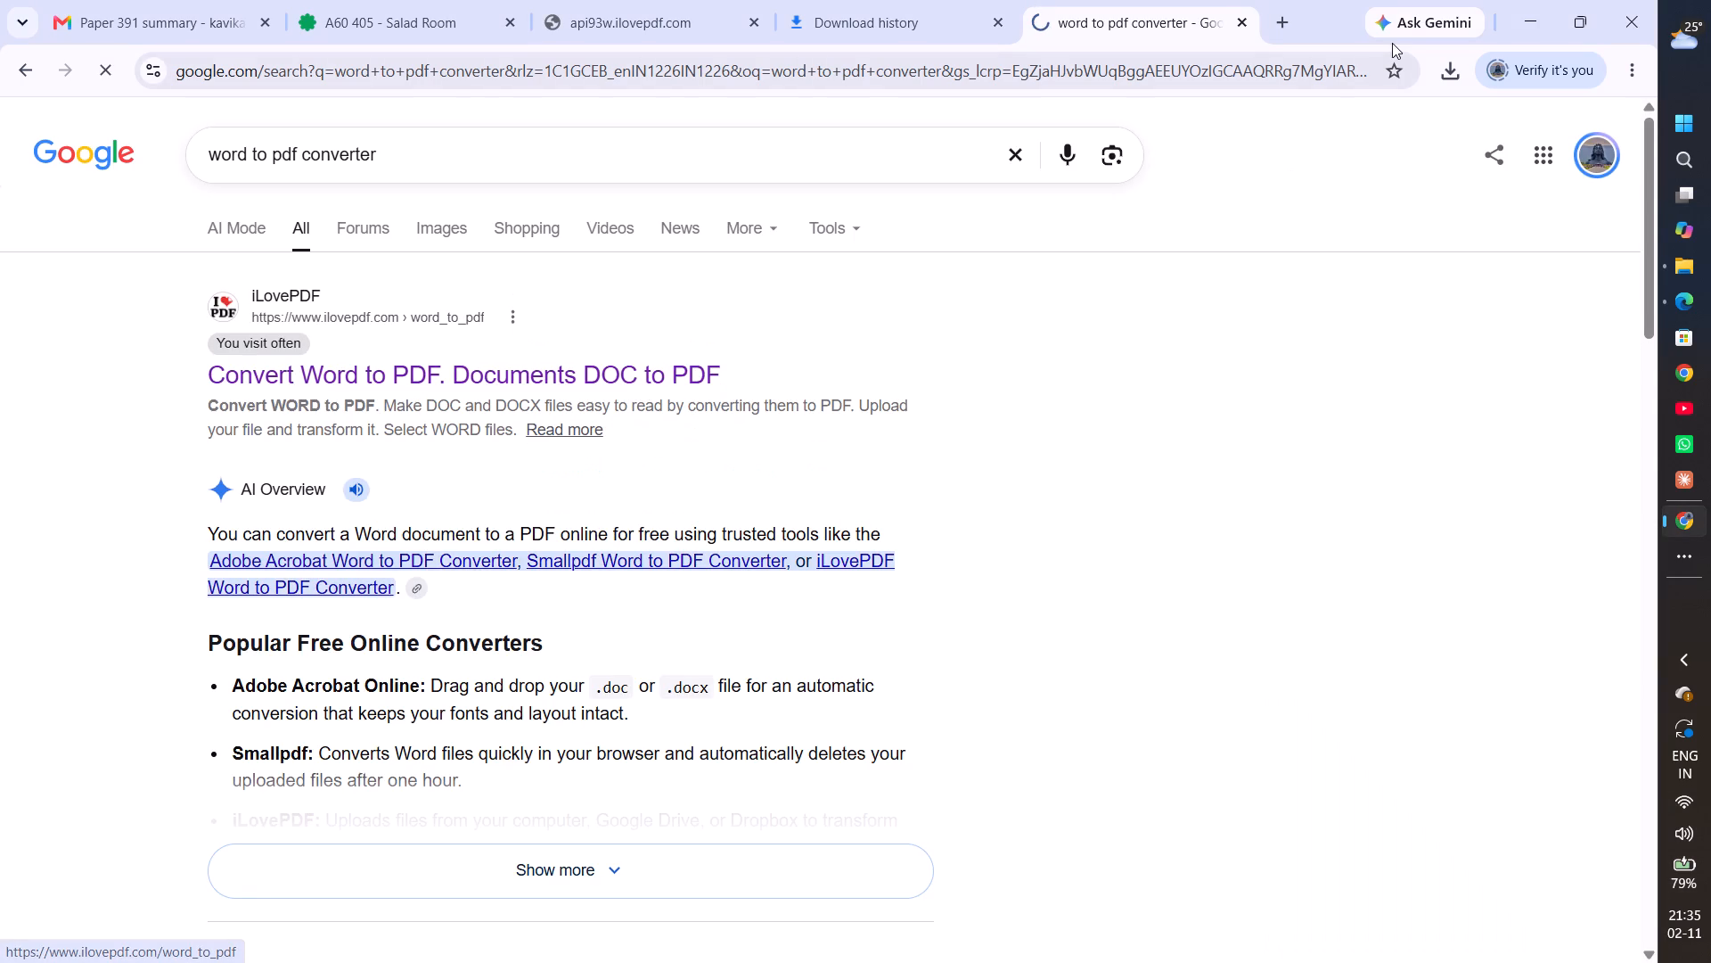
click(1441, 67)
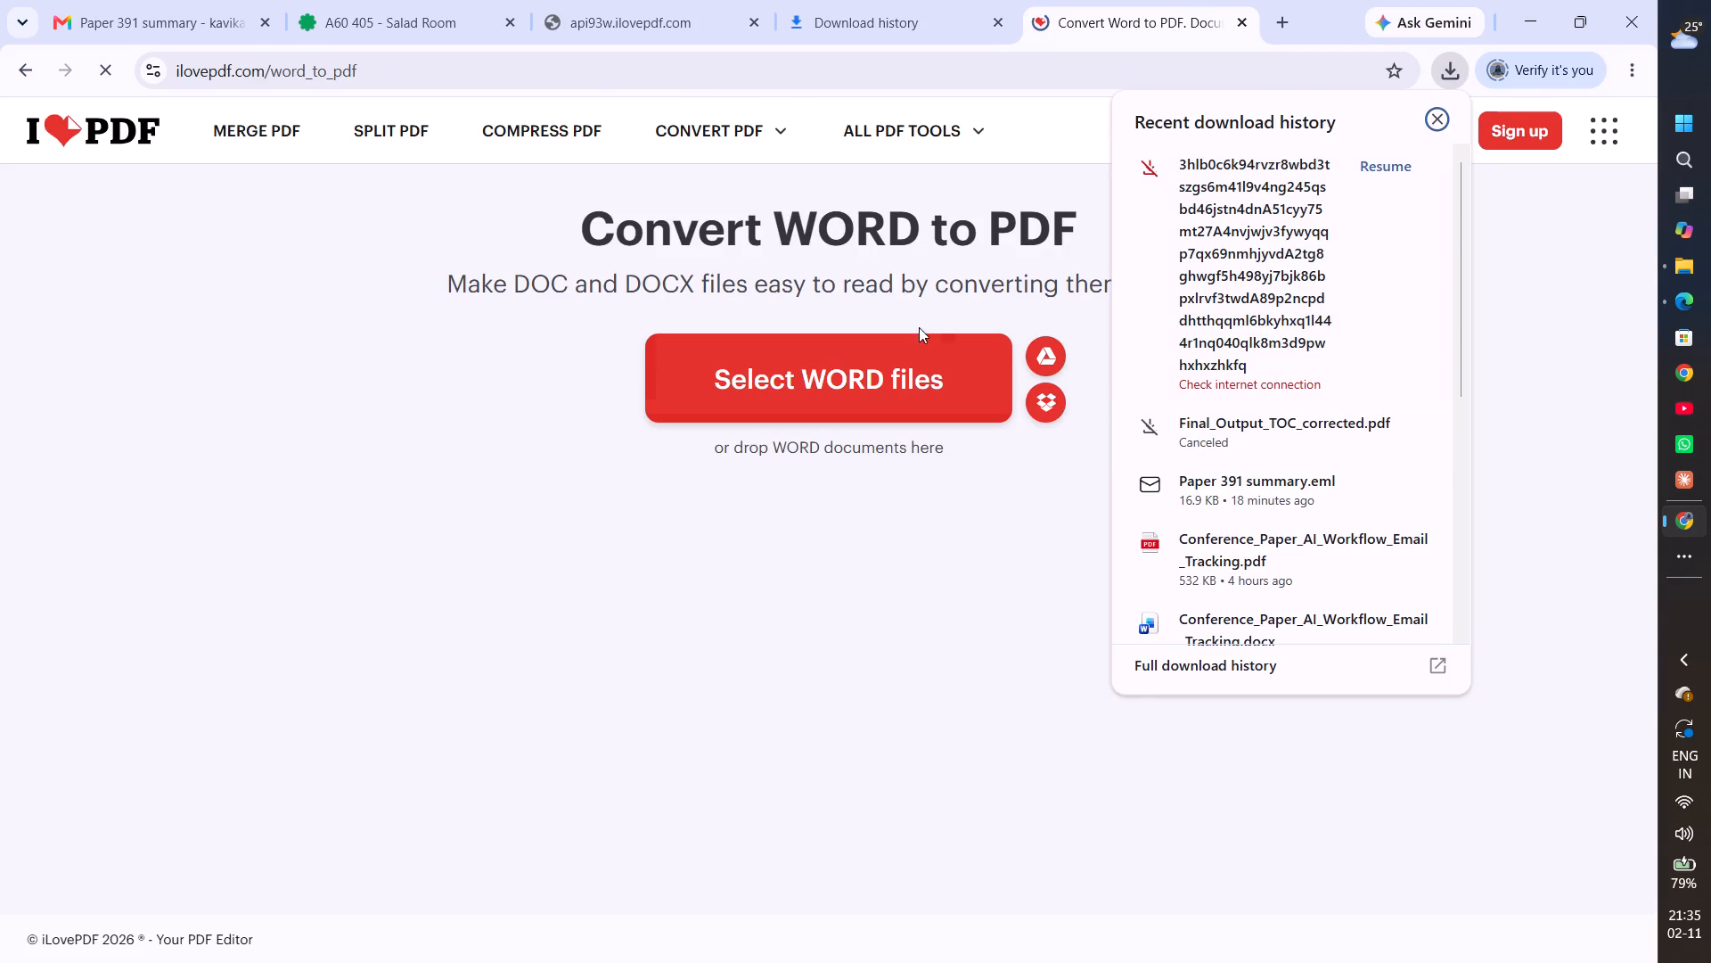
Select Final_Output_TOC_corrected.docx from the Downloads folder for iLovePDF and start its conversion to PDF.
click(881, 402)
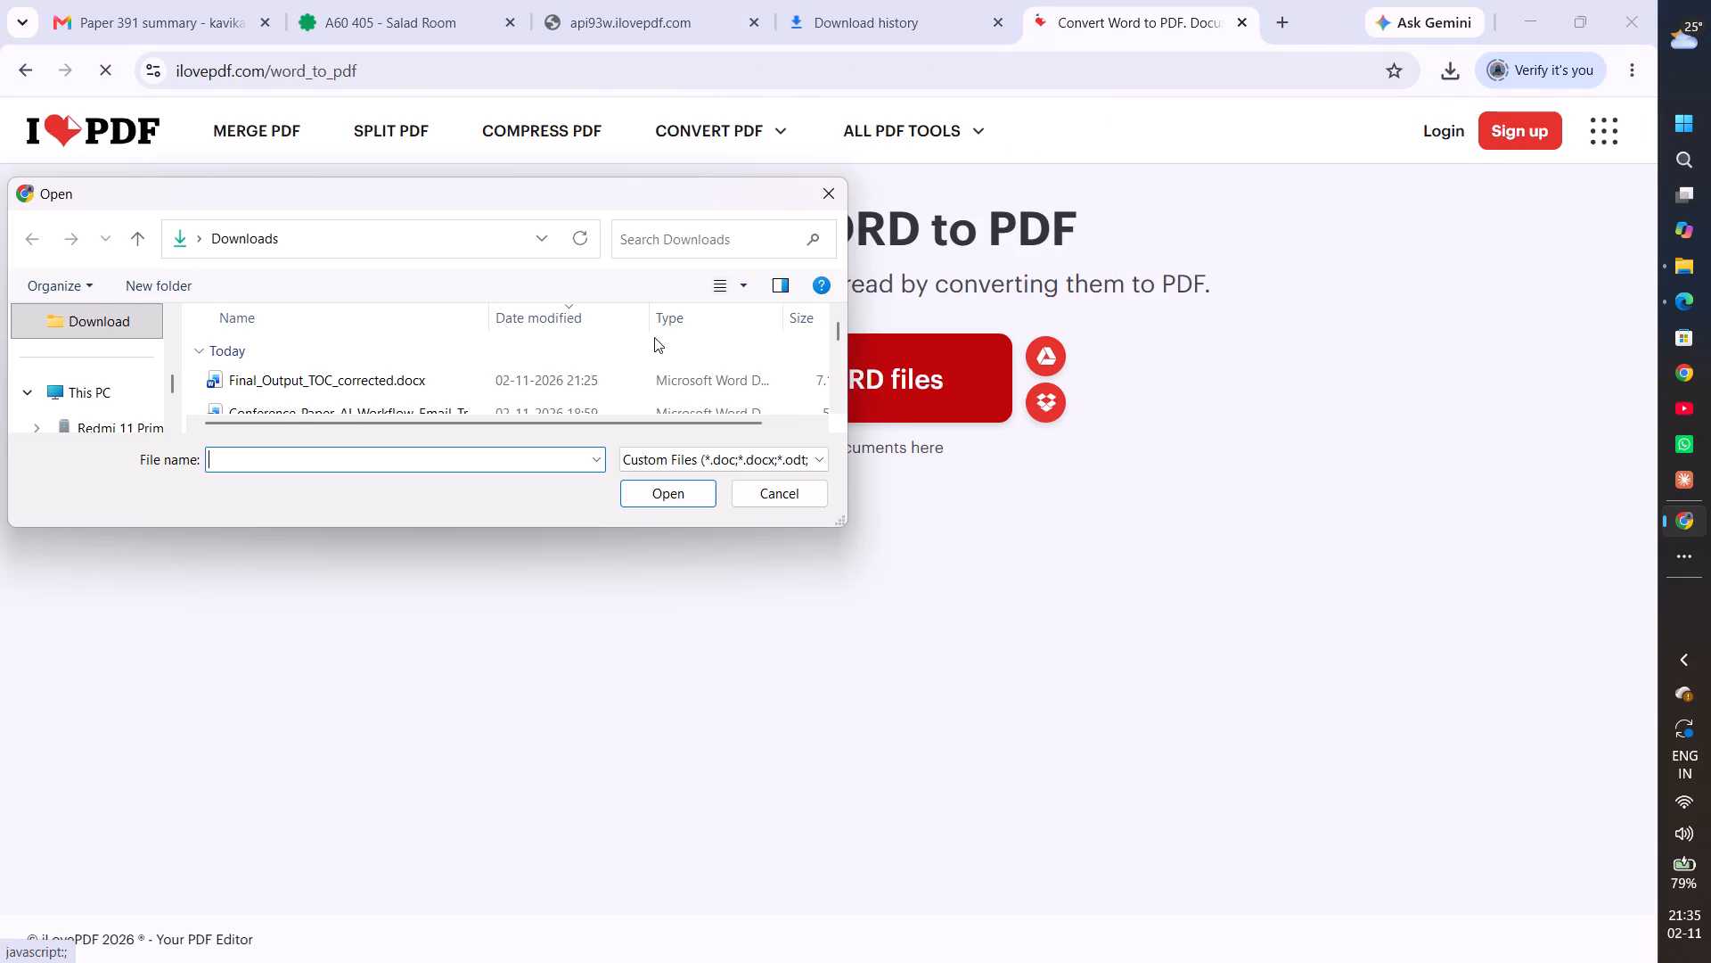
click(585, 371)
click(658, 481)
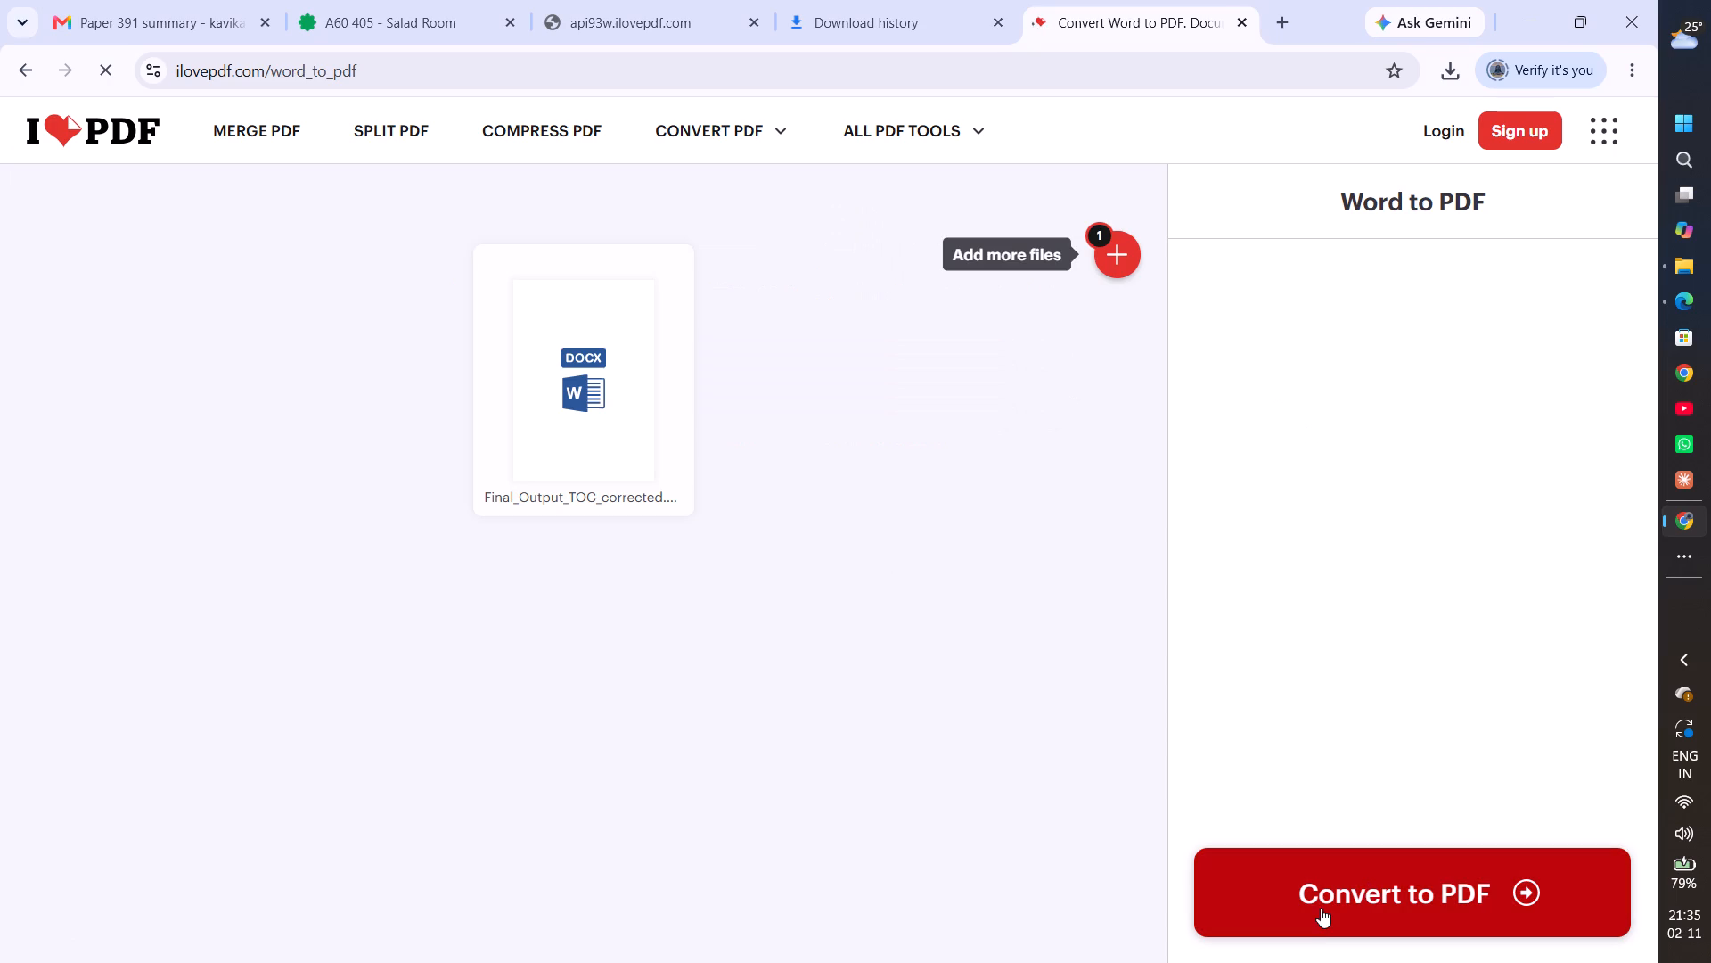
click(1321, 908)
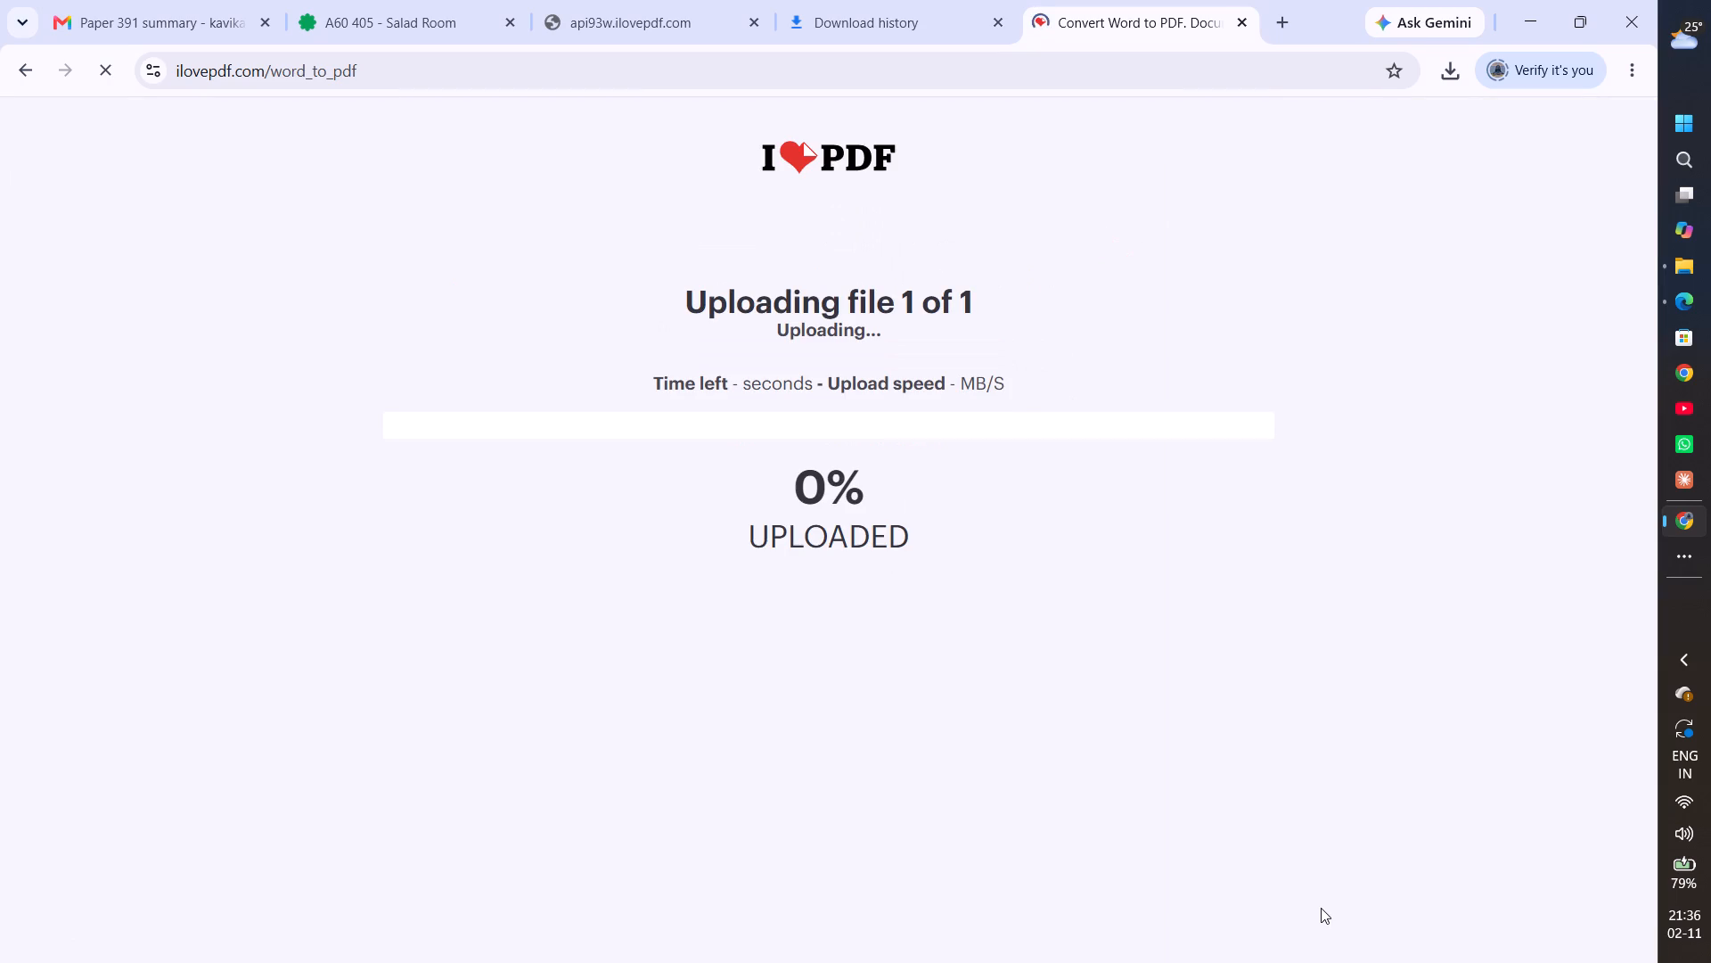
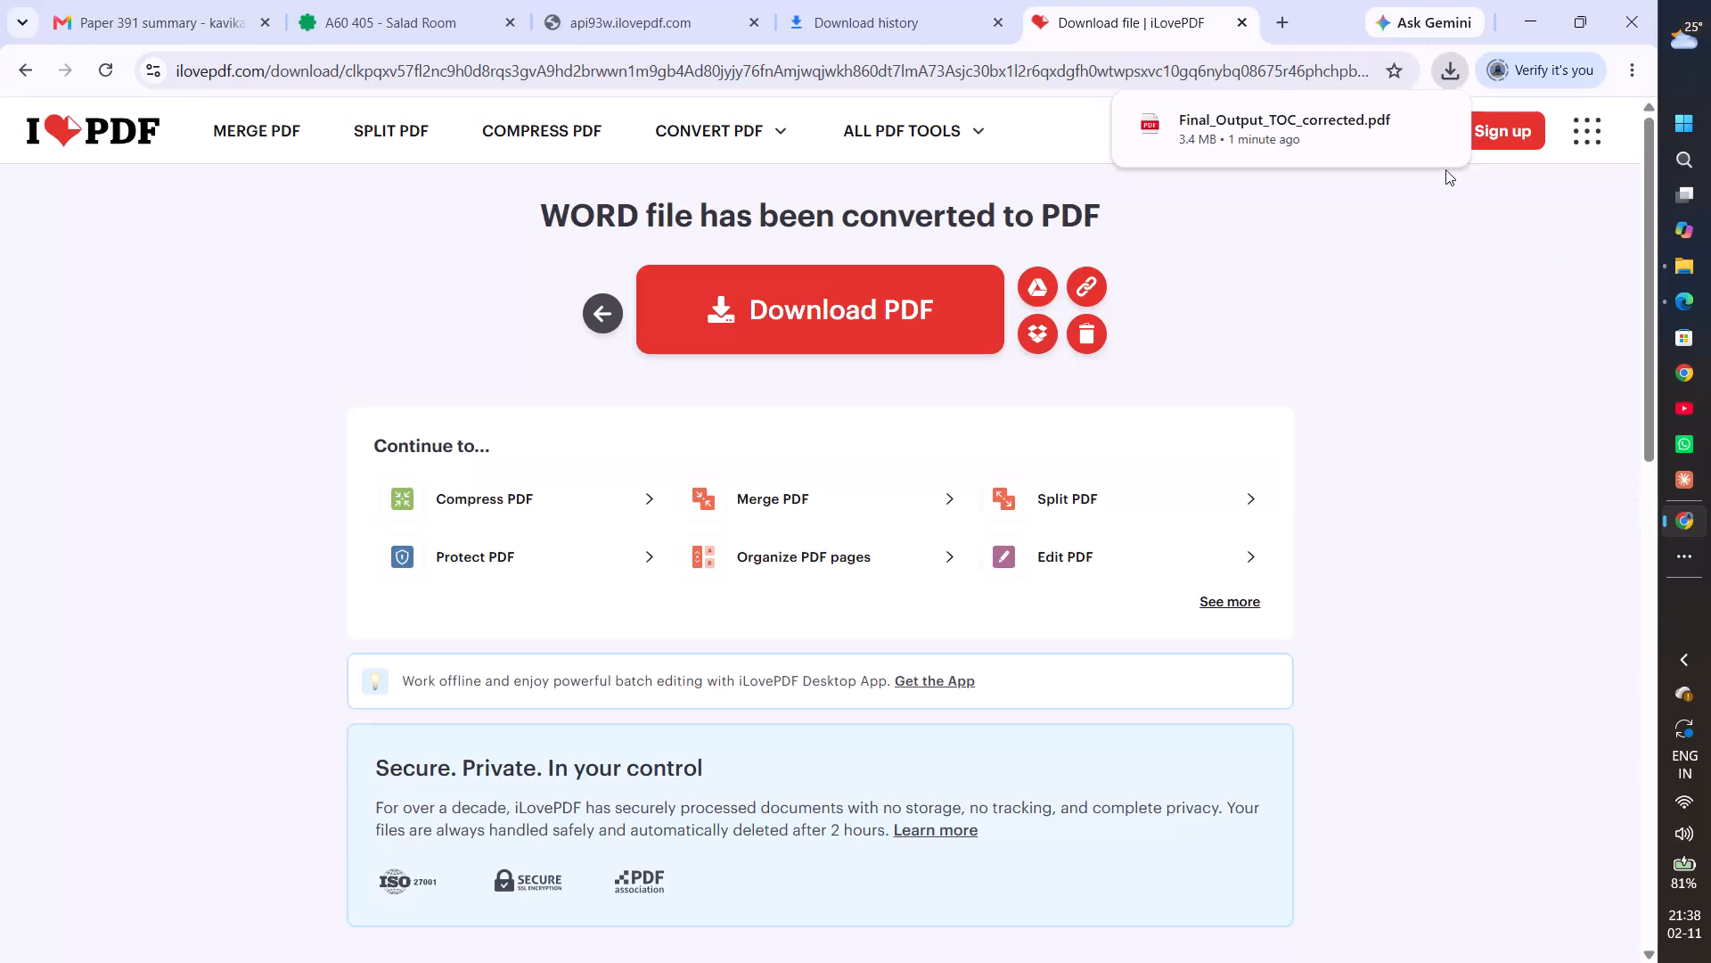
Show the downloaded Final_Output_TOC_corrected.pdf in its Downloads folder and open it from there.
click(1394, 127)
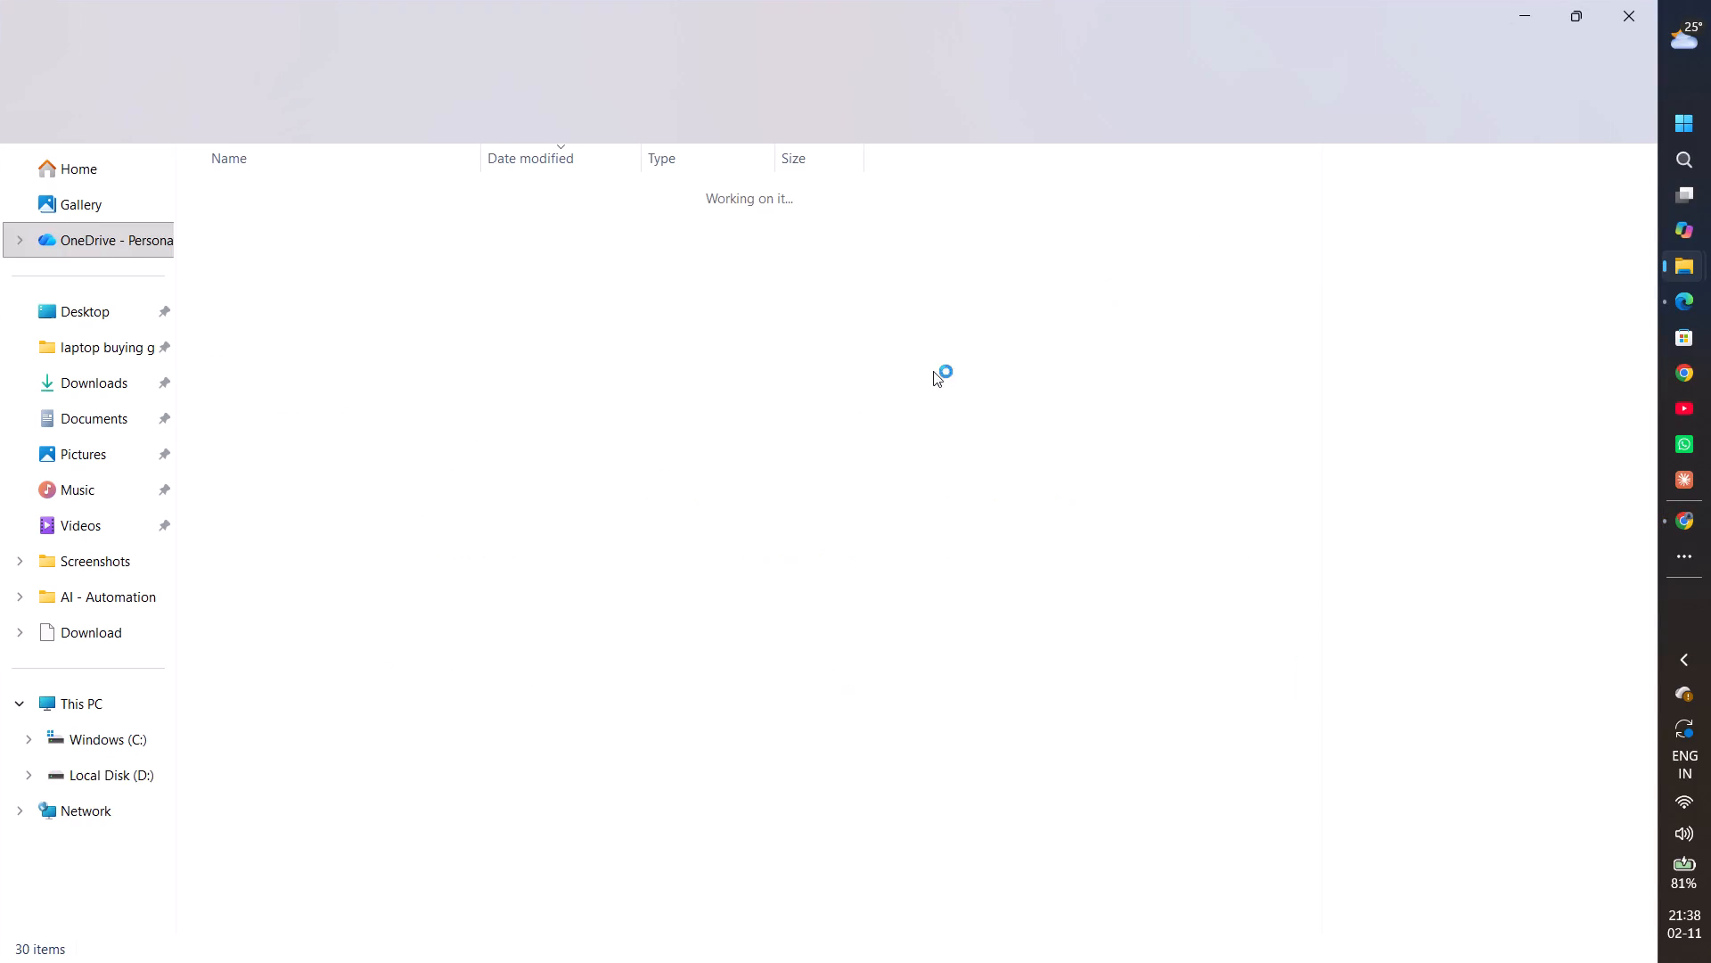
double_click(684, 221)
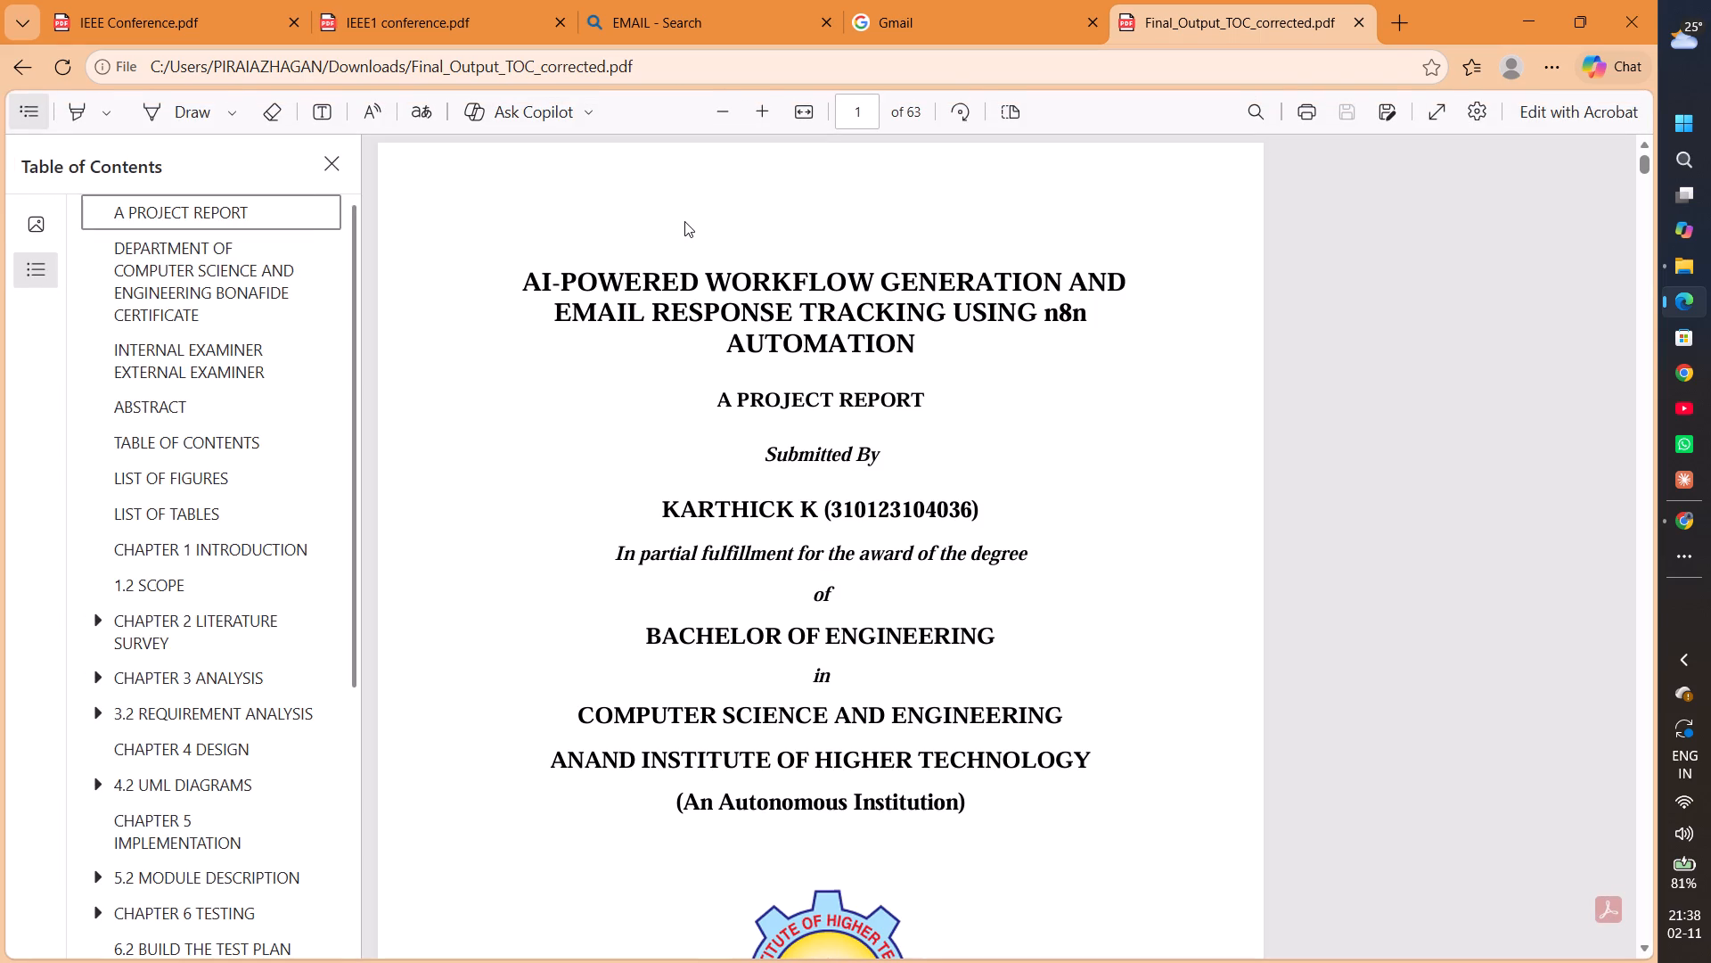
Examine the converted report from the title page through the contents and figure lists to Chapter 2, and close the viewer.
scroll(786, 405, down, 6)
scroll(786, 405, up, 2)
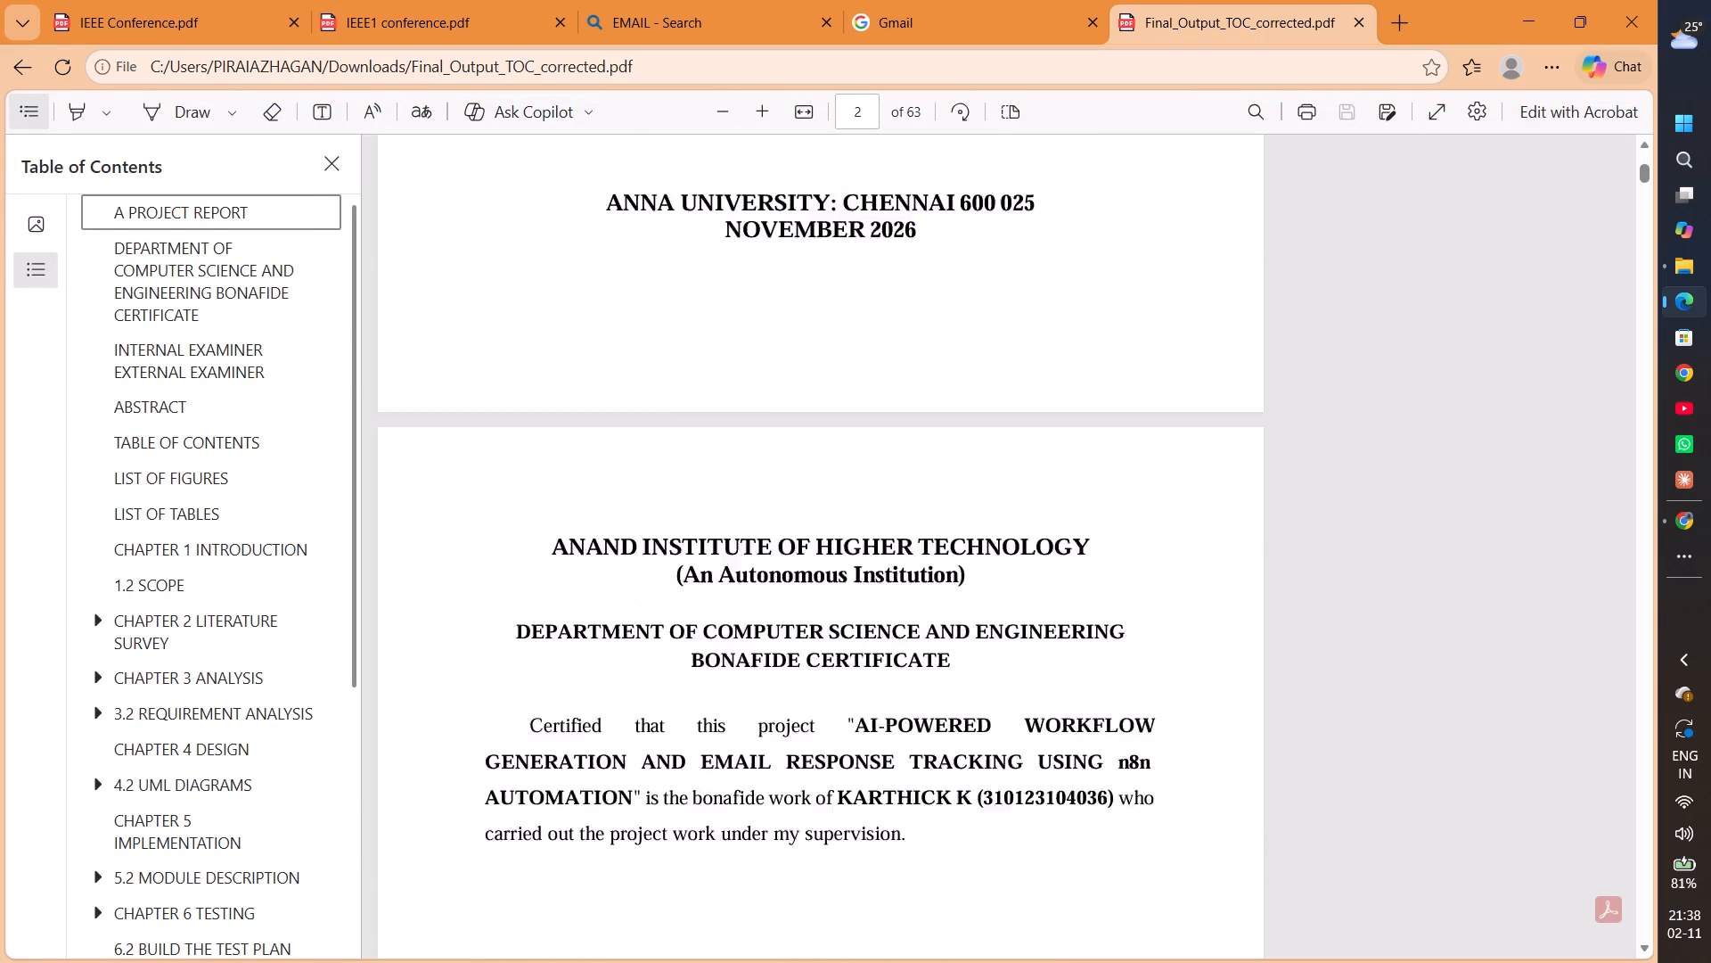
scroll(786, 405, up, 4)
scroll(786, 405, down, 3)
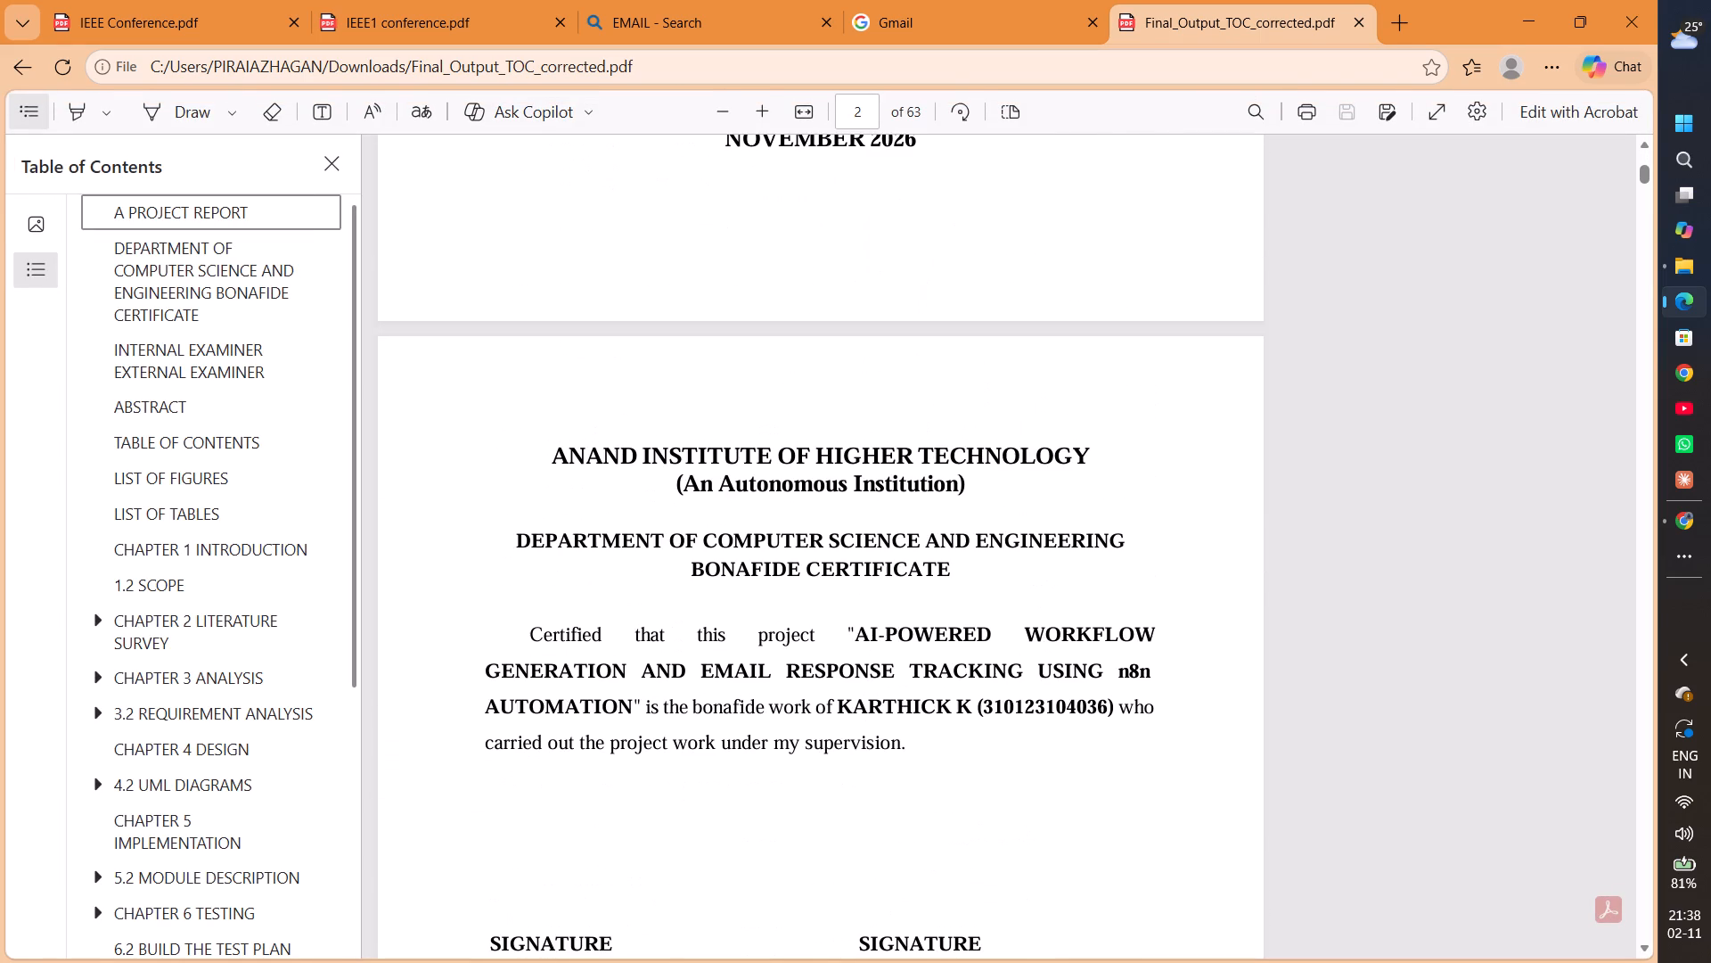
scroll(786, 405, down, 4)
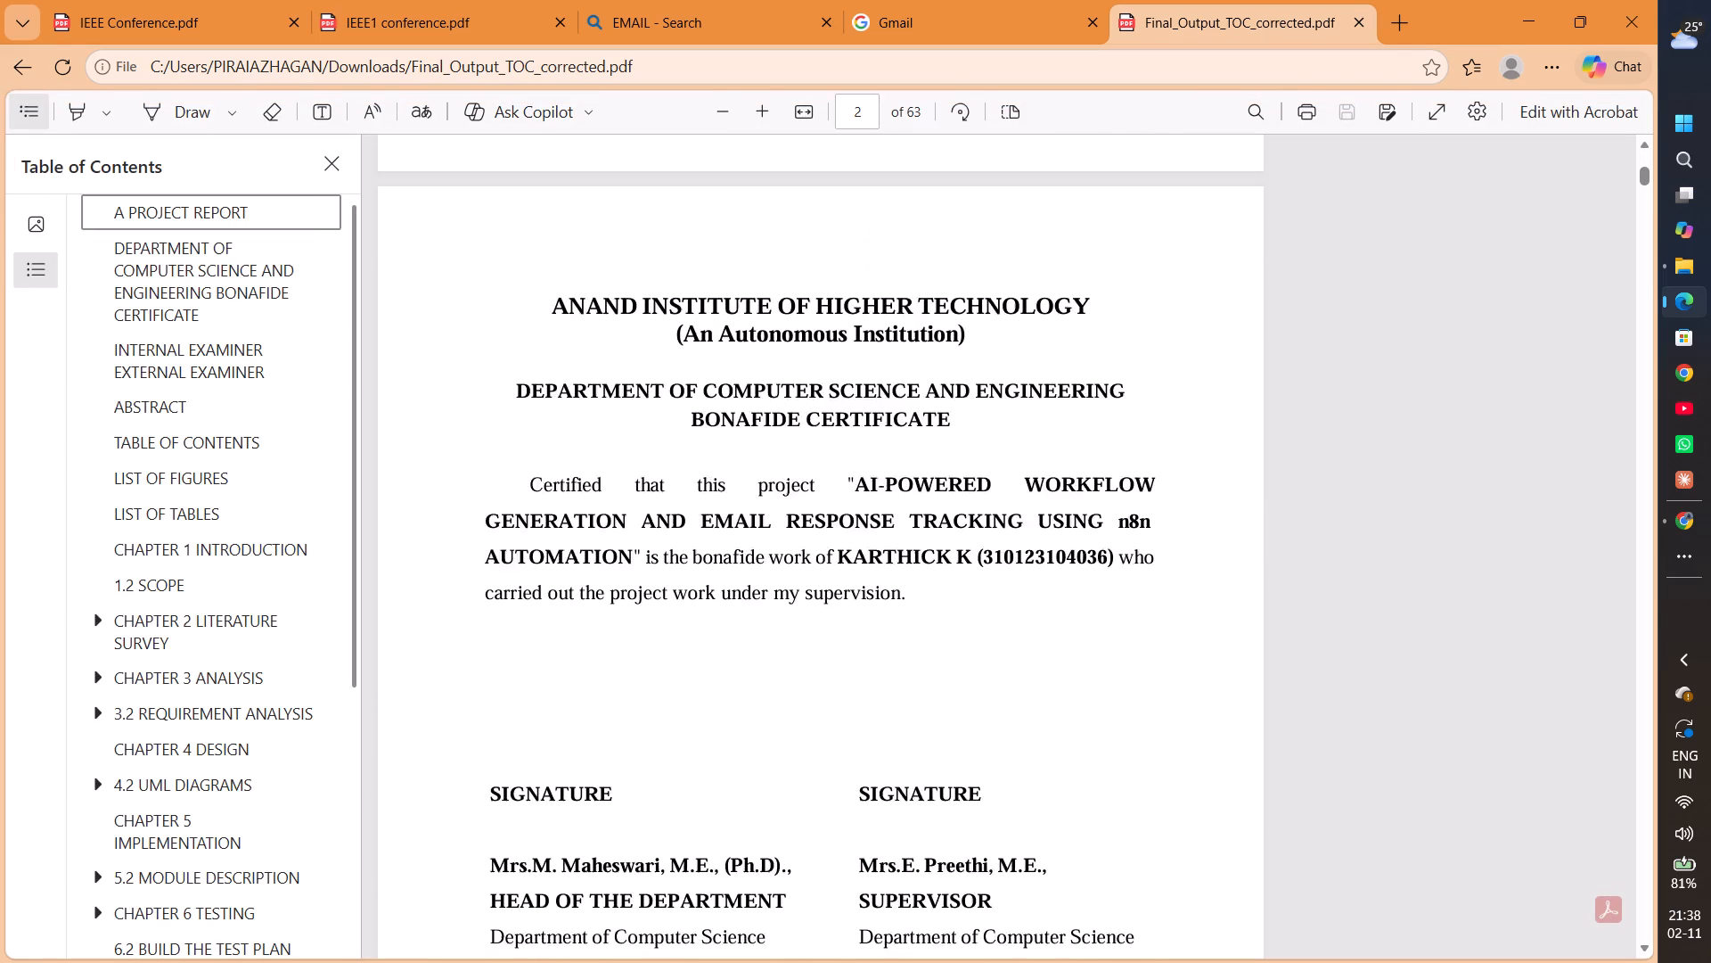
scroll(786, 405, down, 4)
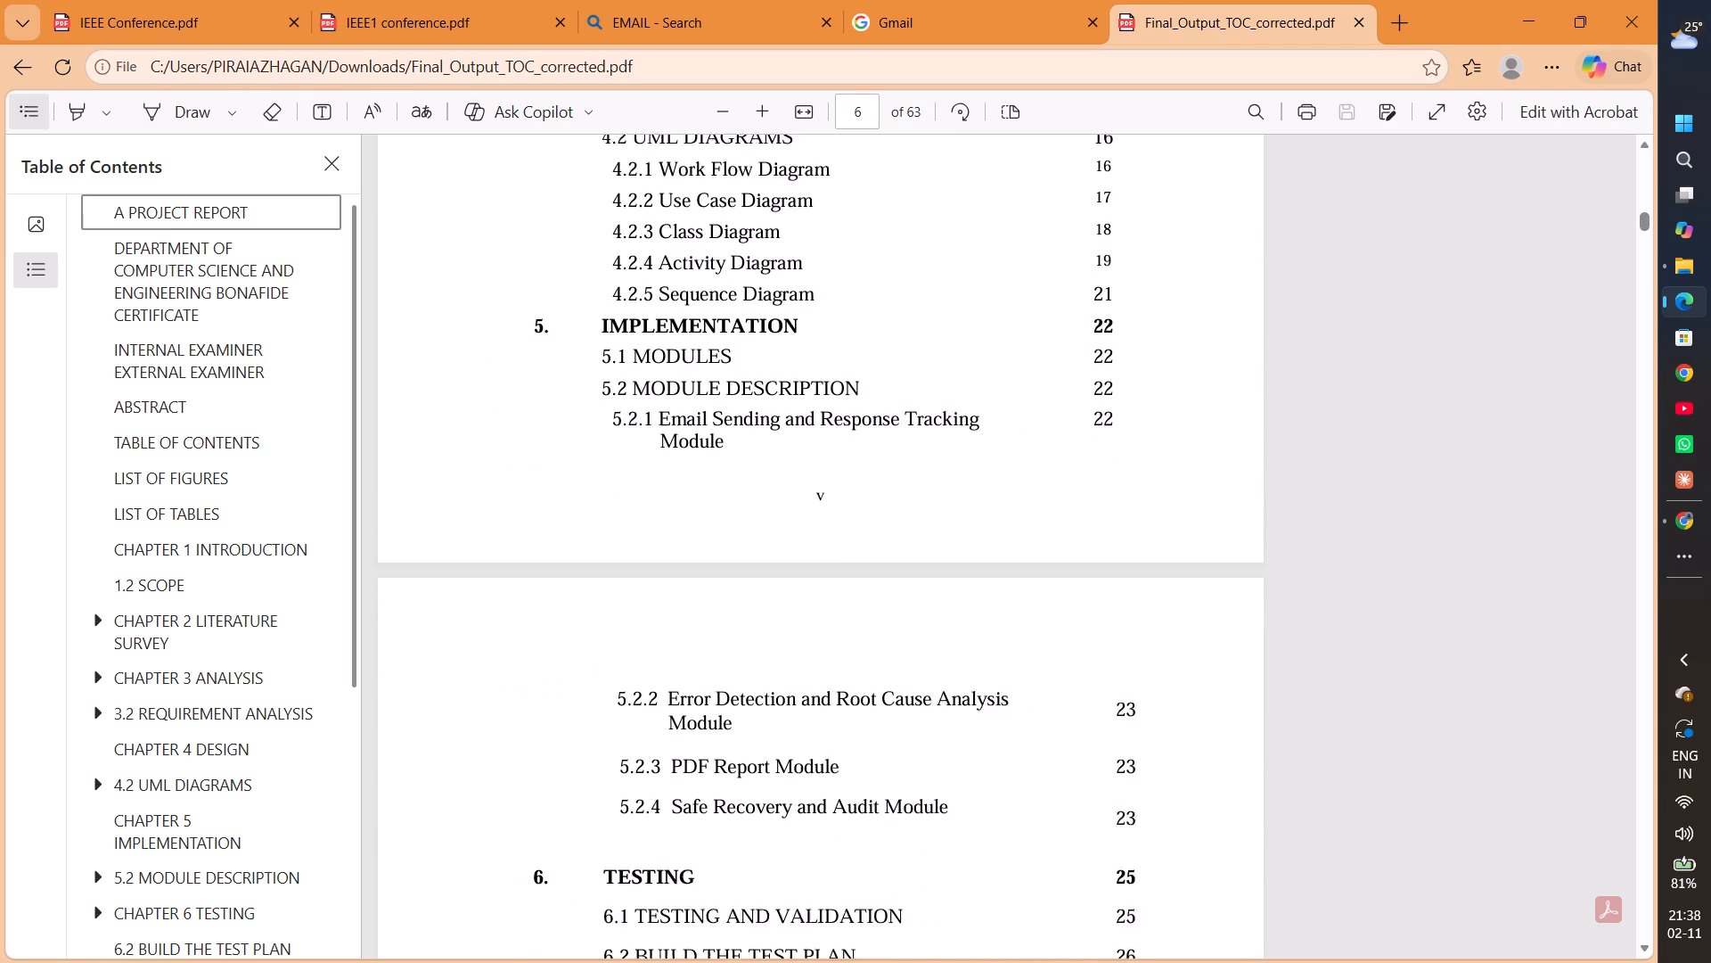
scroll(786, 405, down, 4)
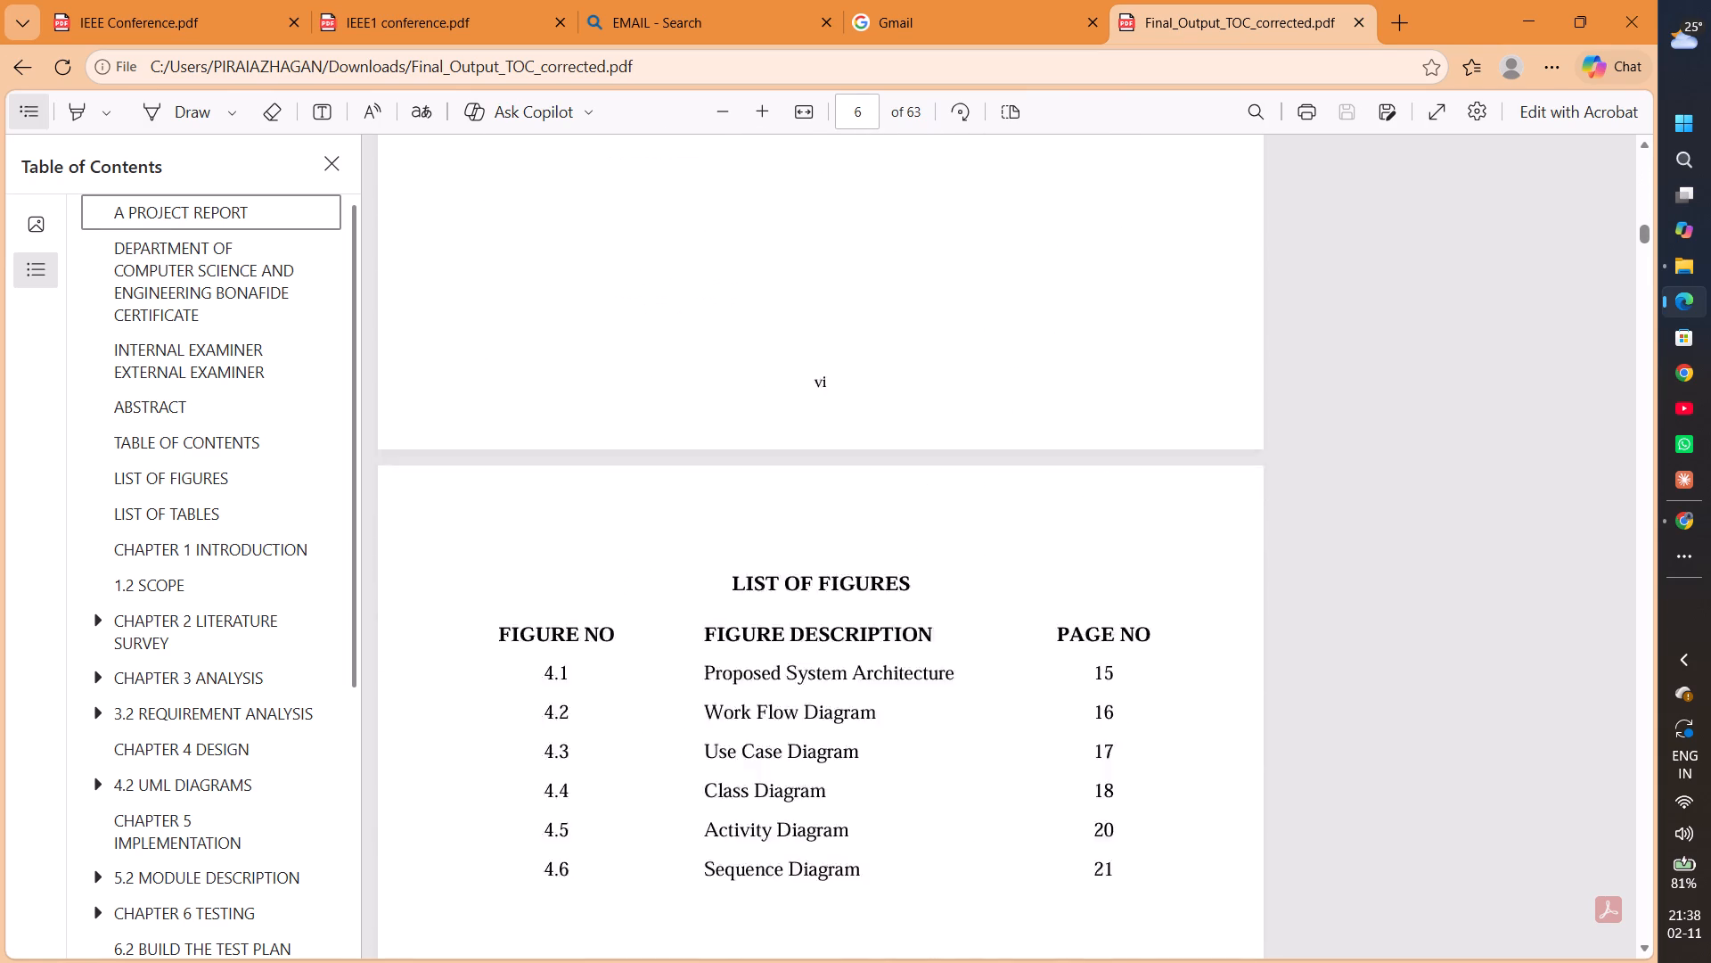
scroll(786, 405, down, 2)
scroll(786, 405, up, 5)
scroll(786, 405, down, 2)
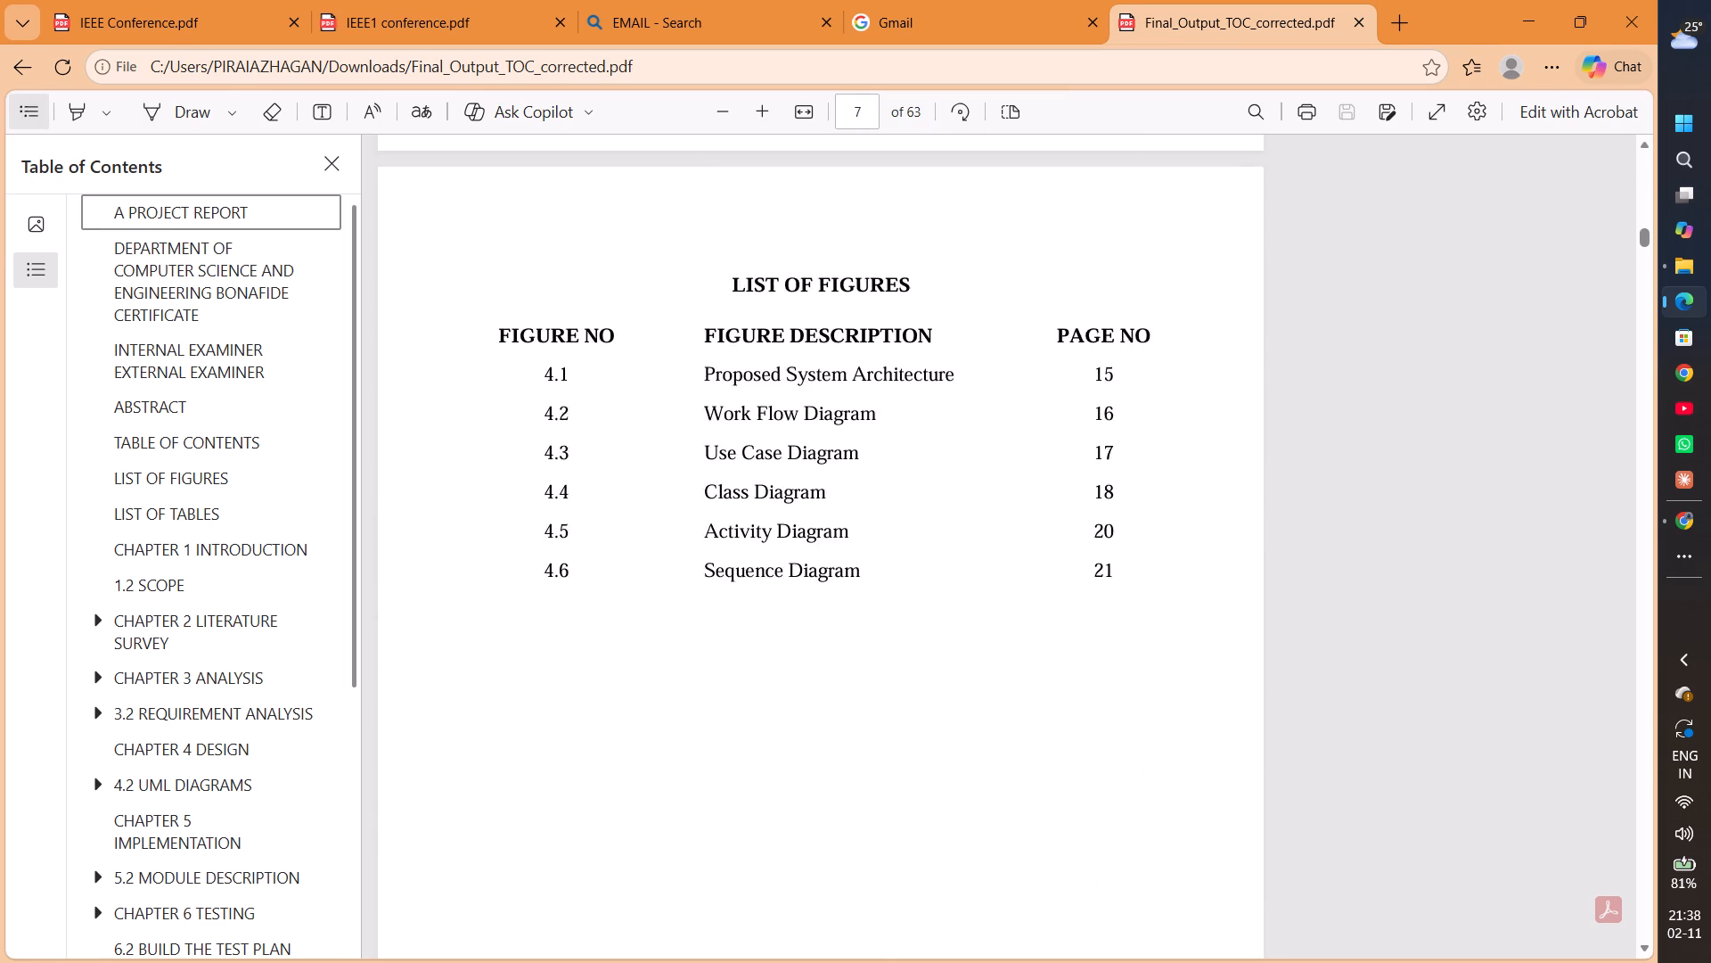
scroll(786, 405, down, 5)
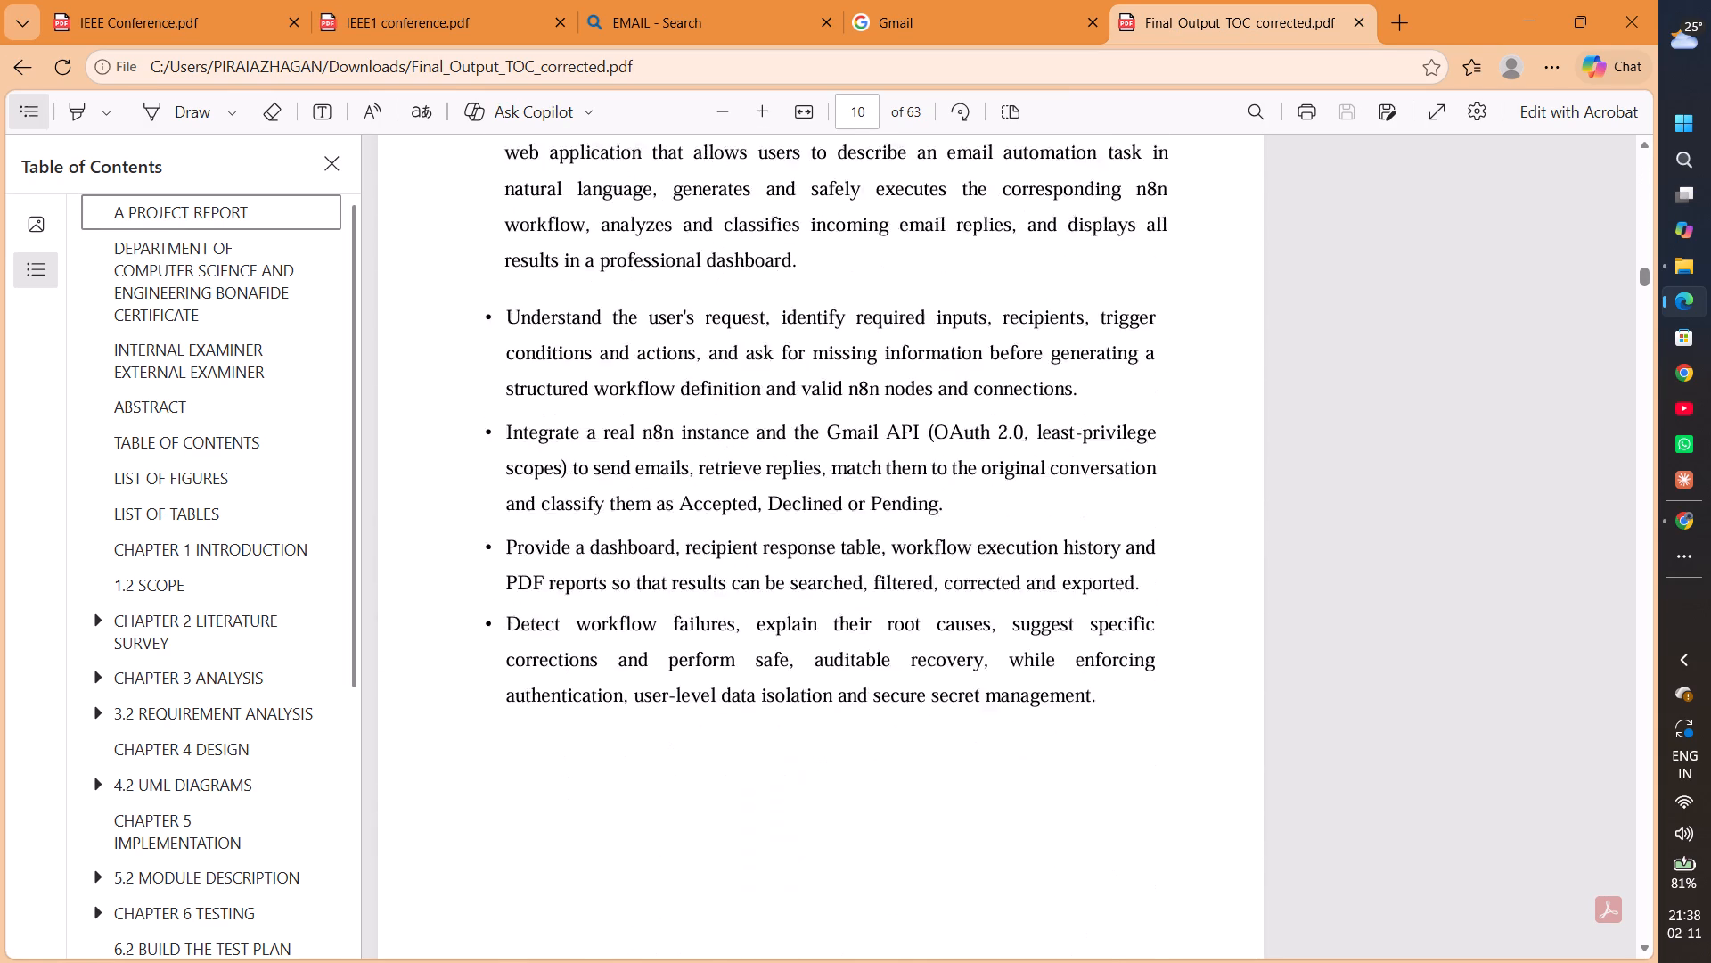
scroll(786, 405, down, 3)
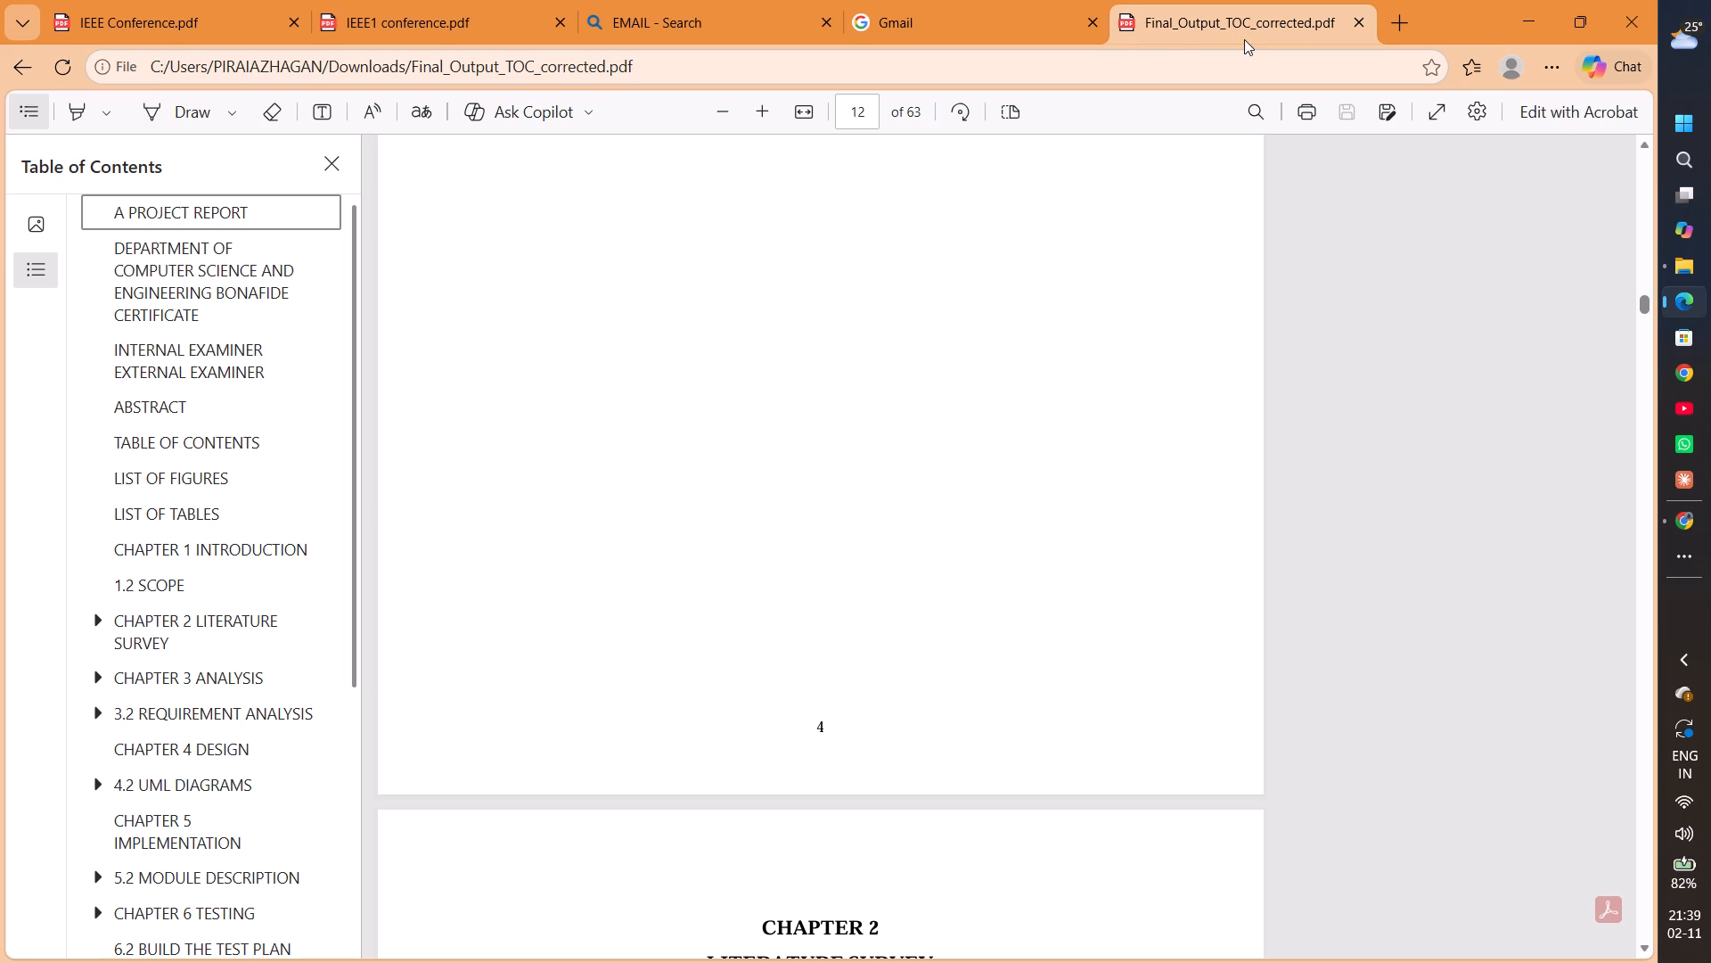
scroll(1143, 328, down, 5)
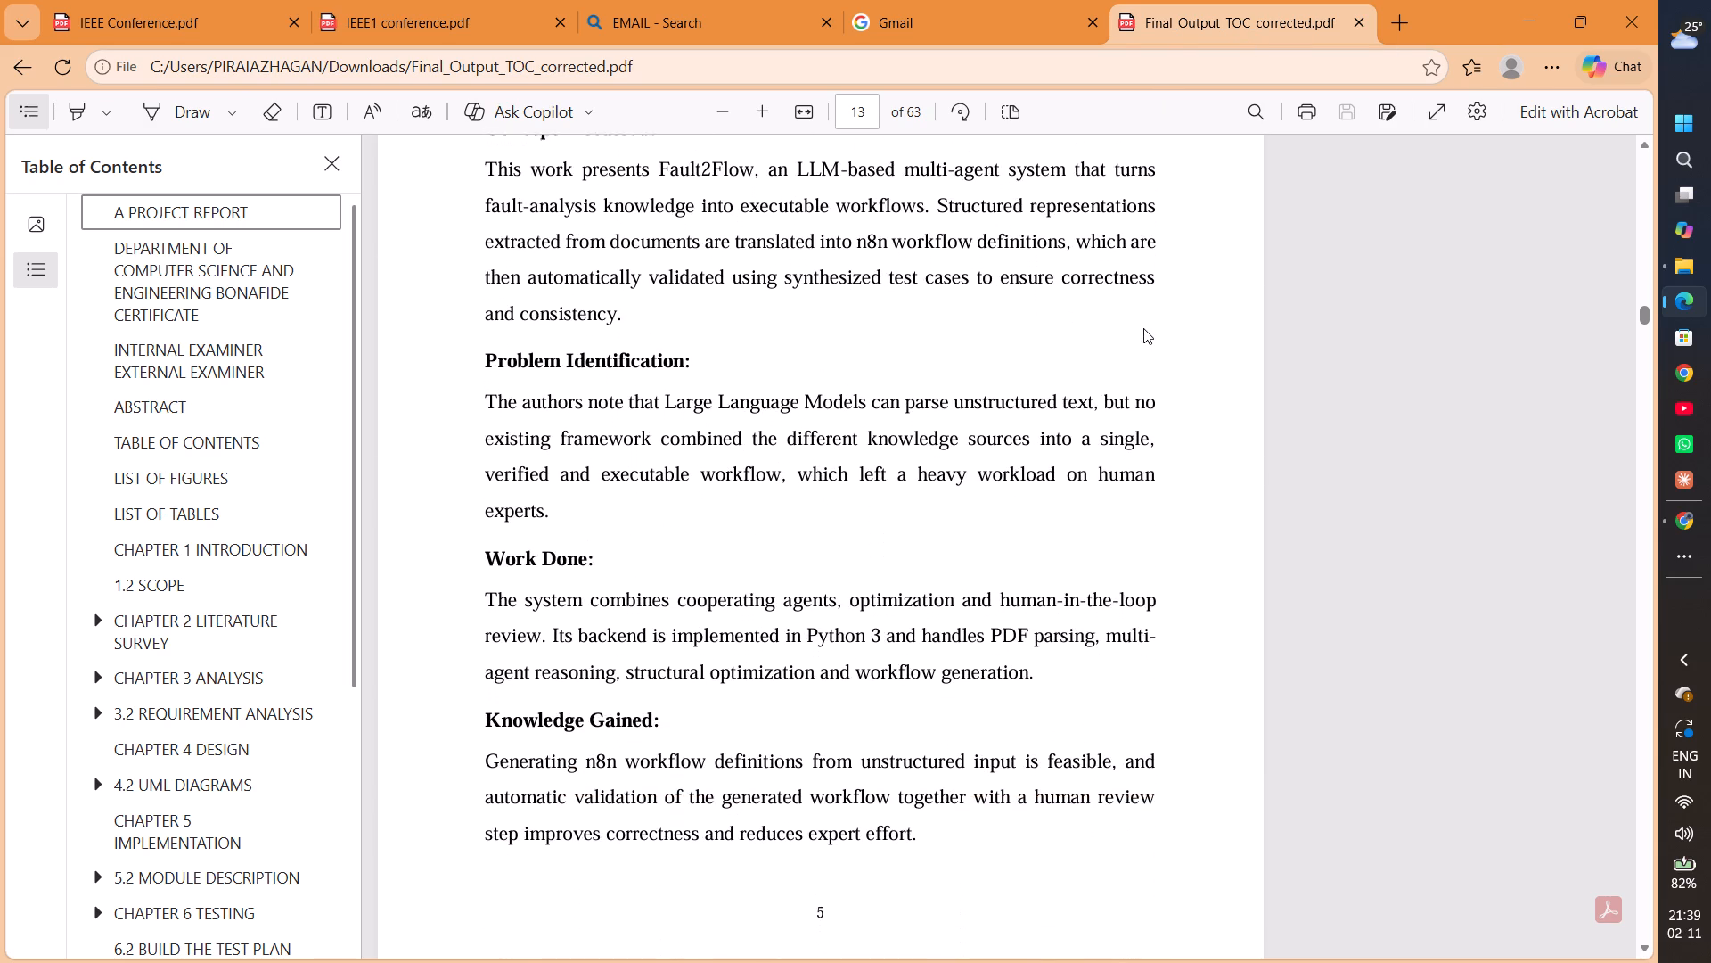
click(1636, 28)
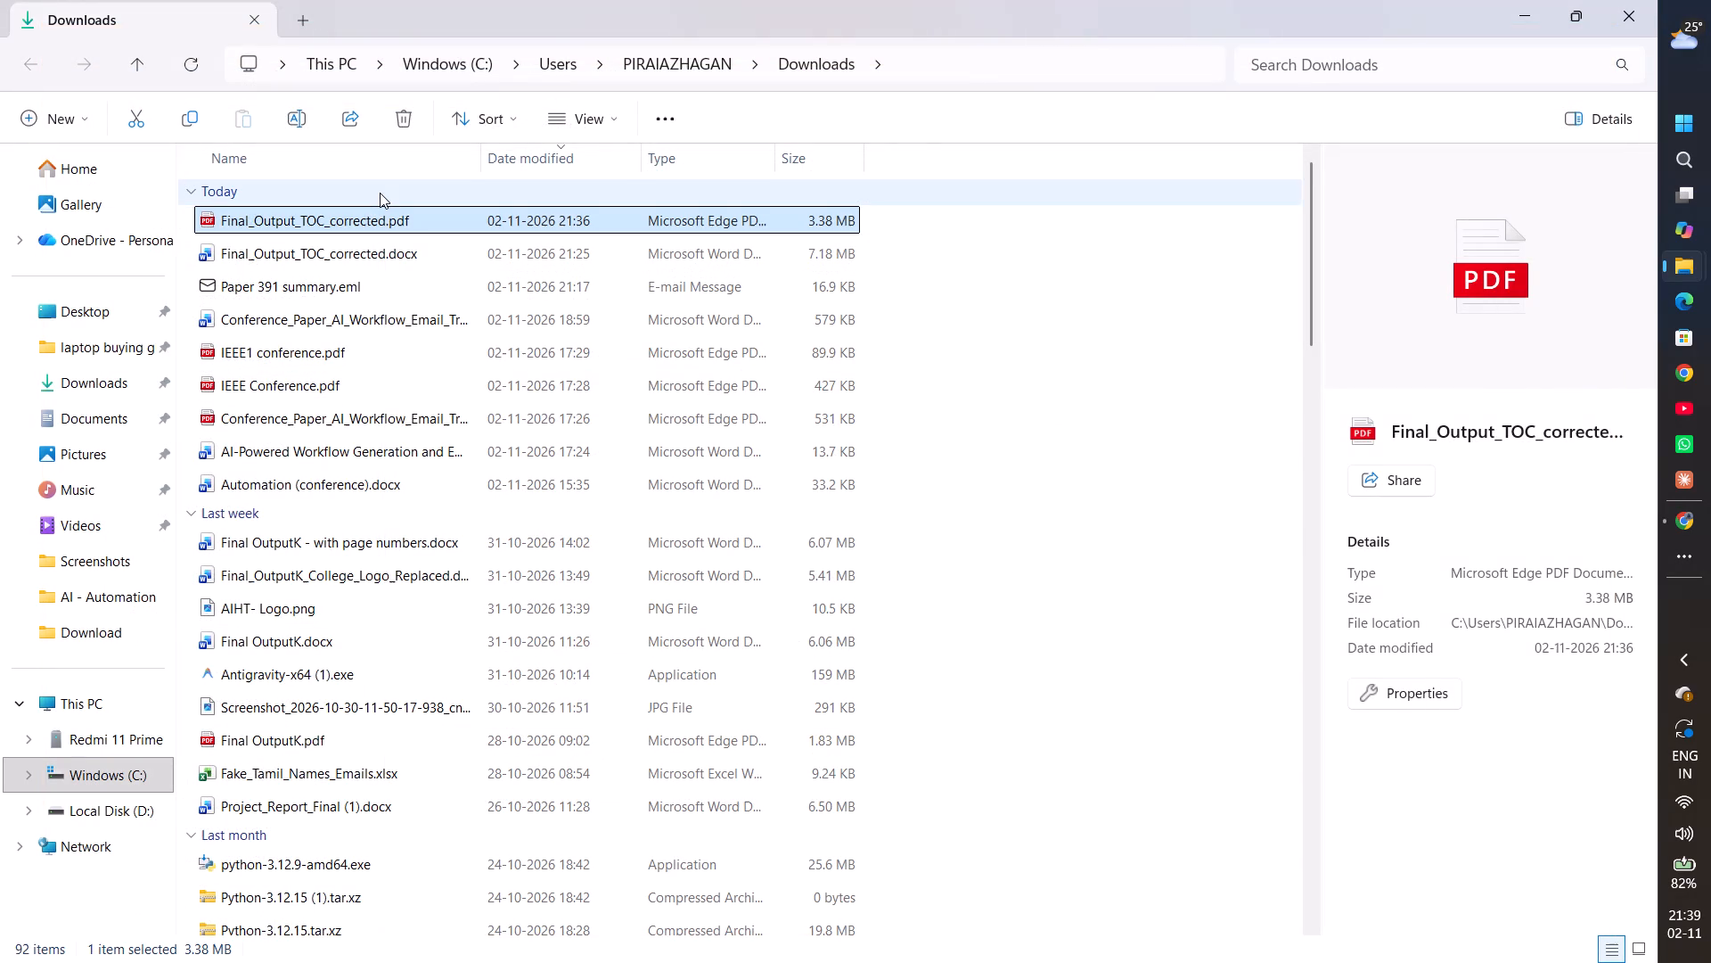
Copy Final_Output_TOC_corrected.pdf and open the Download folder in the Redmi 11 Prime's internal shared storage.
key(ctrl+c)
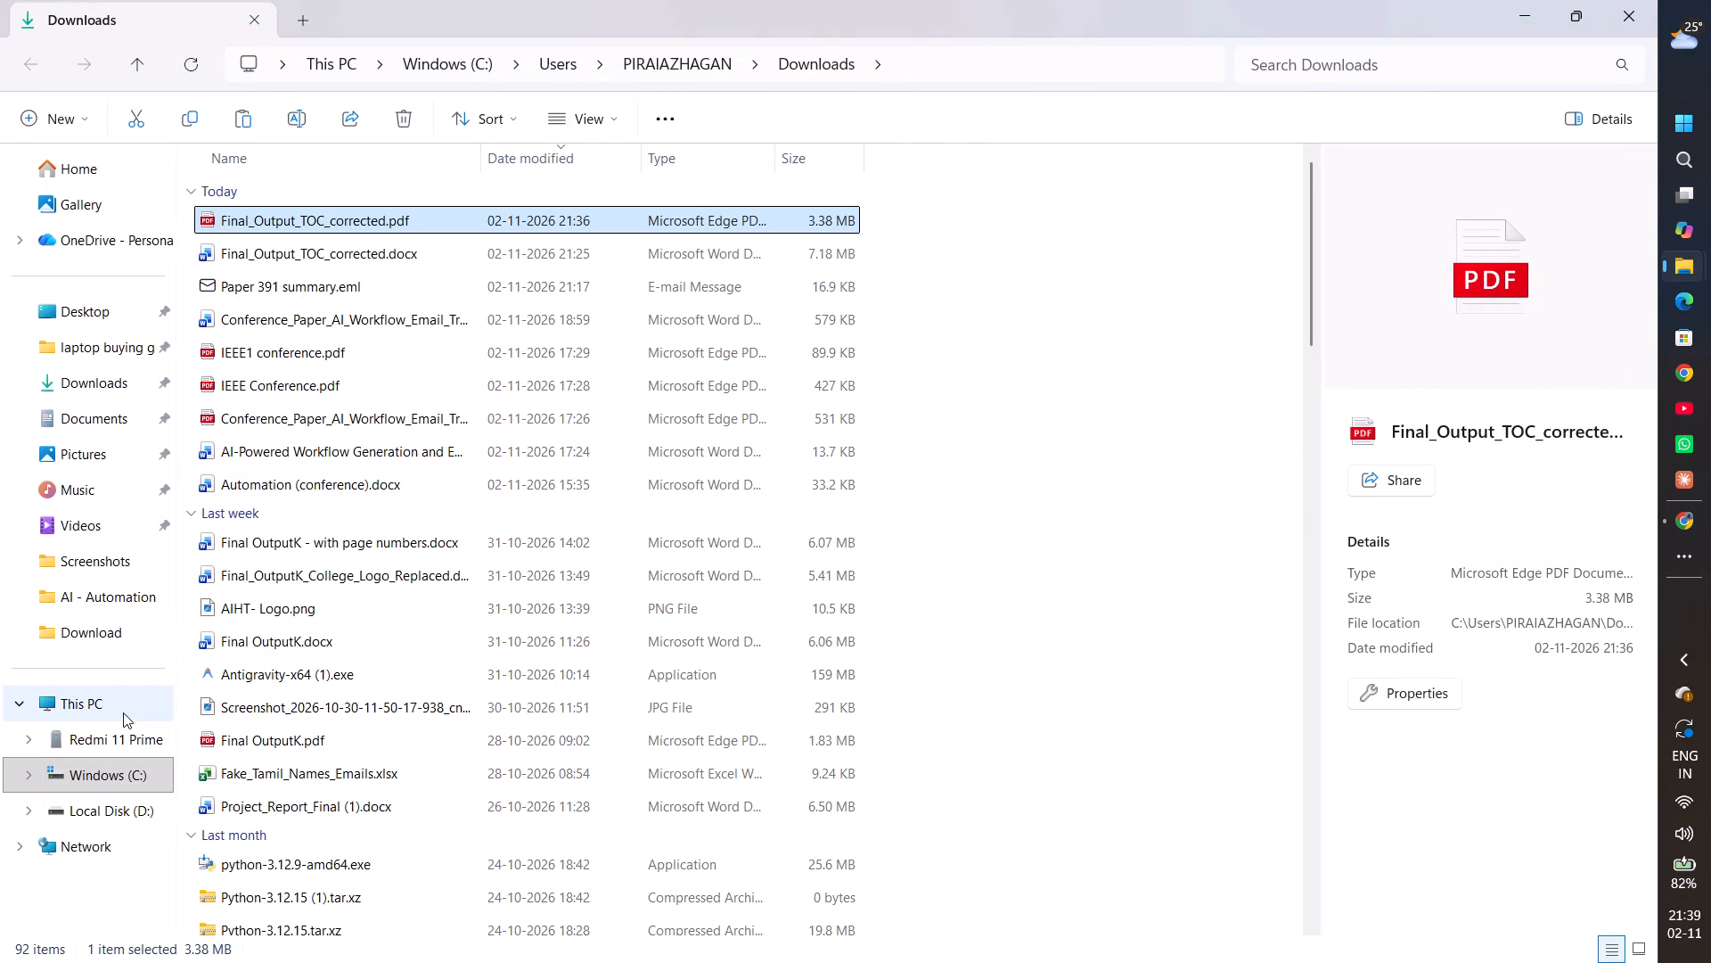
click(120, 734)
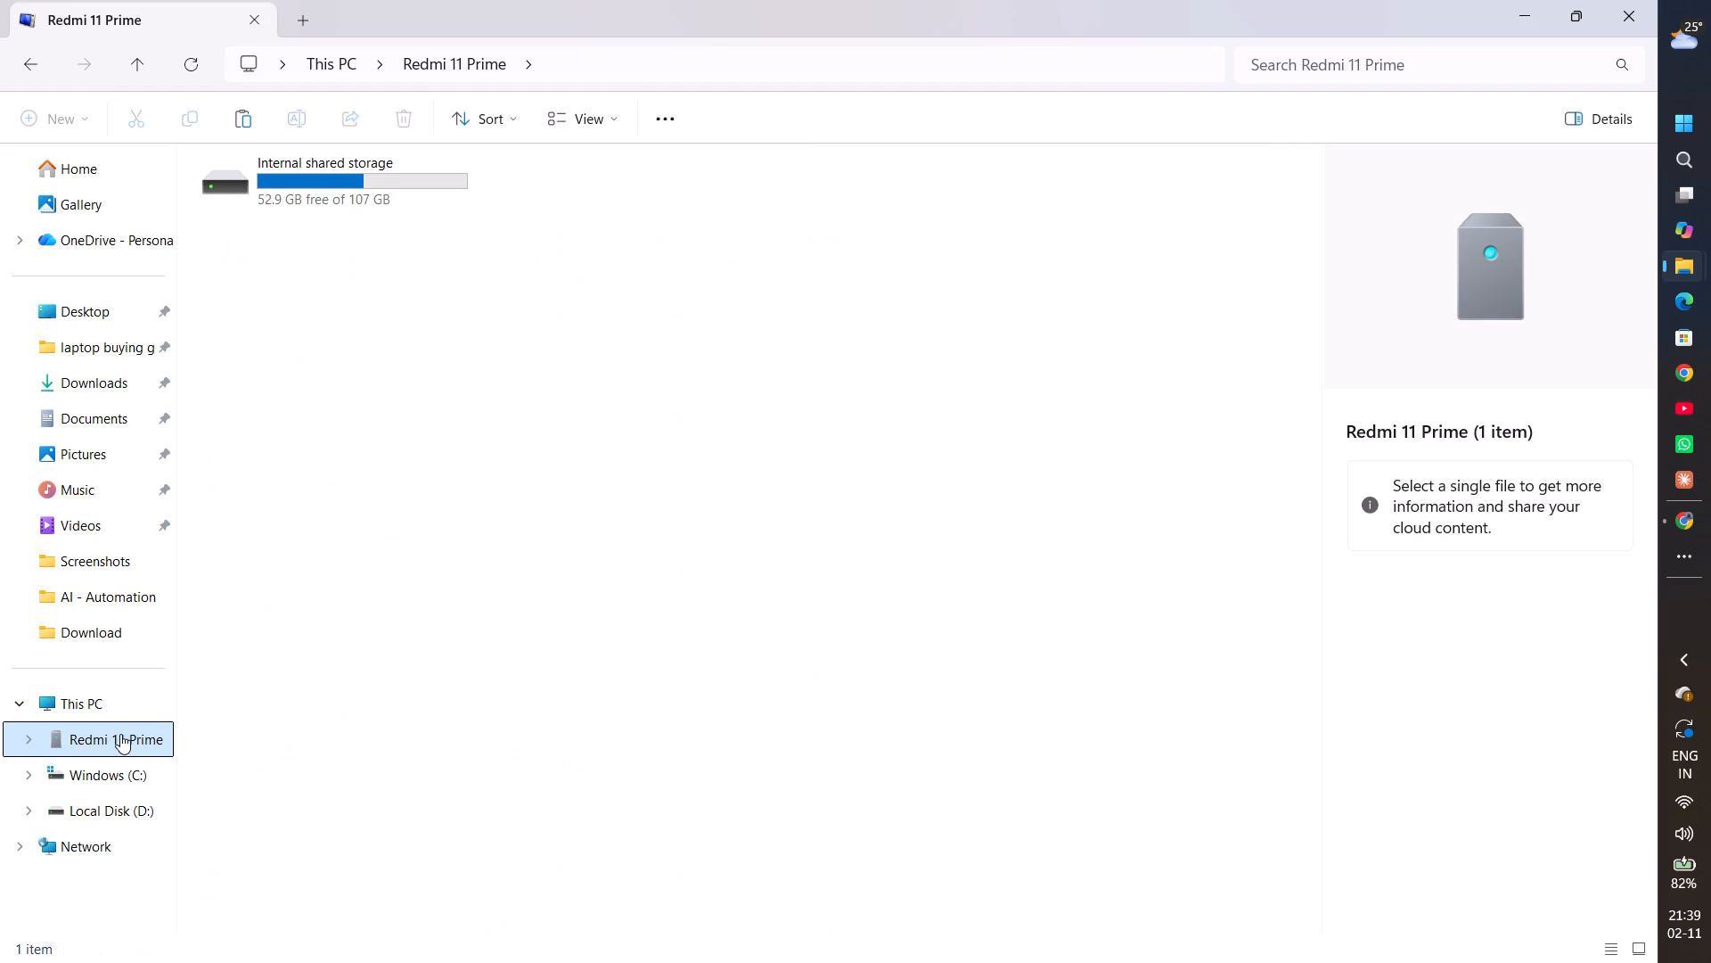
drag(356, 213, 361, 205)
click(361, 205)
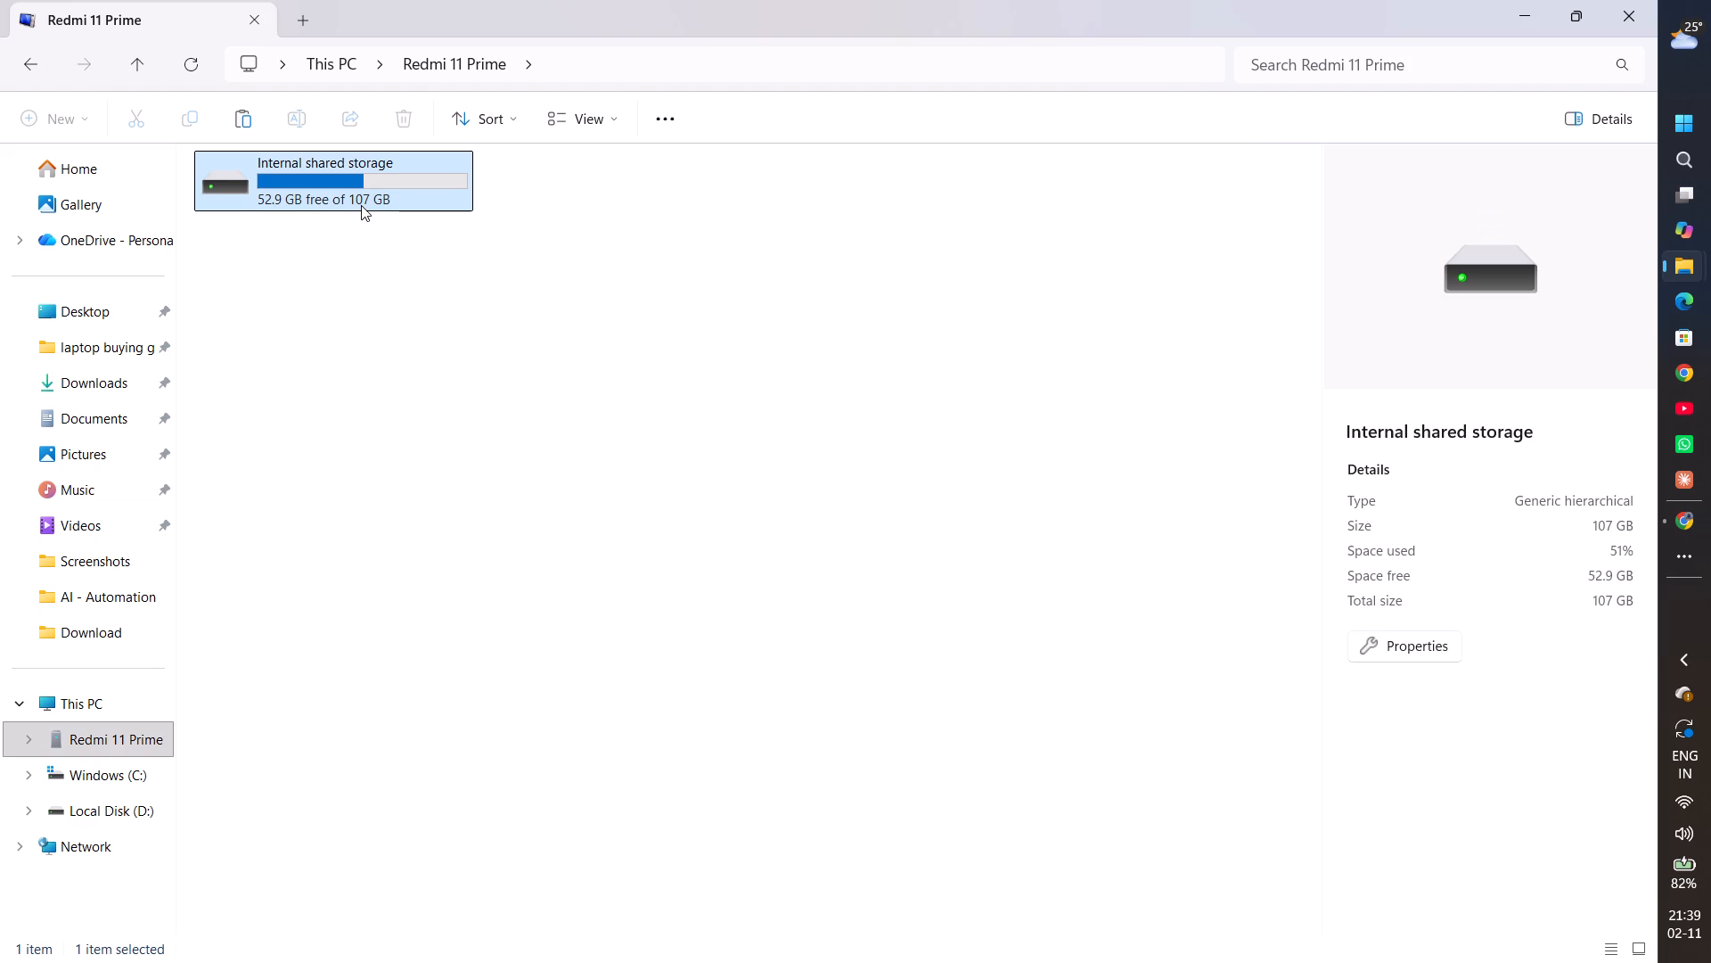
double_click(359, 199)
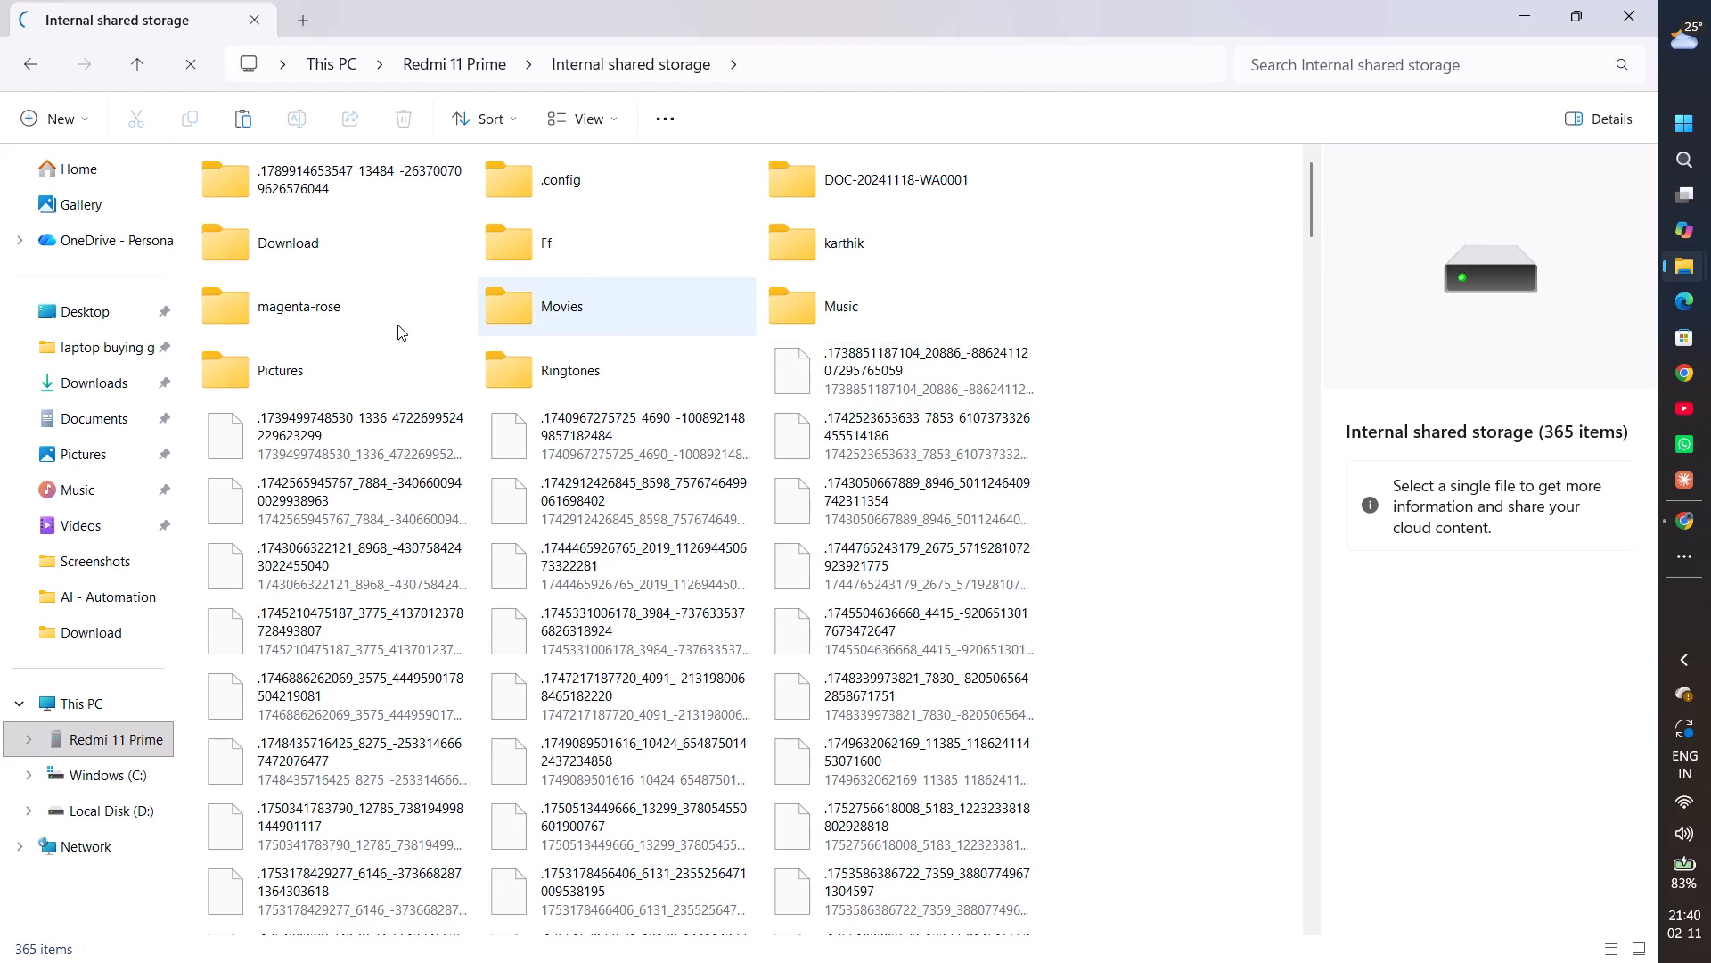
double_click(617, 364)
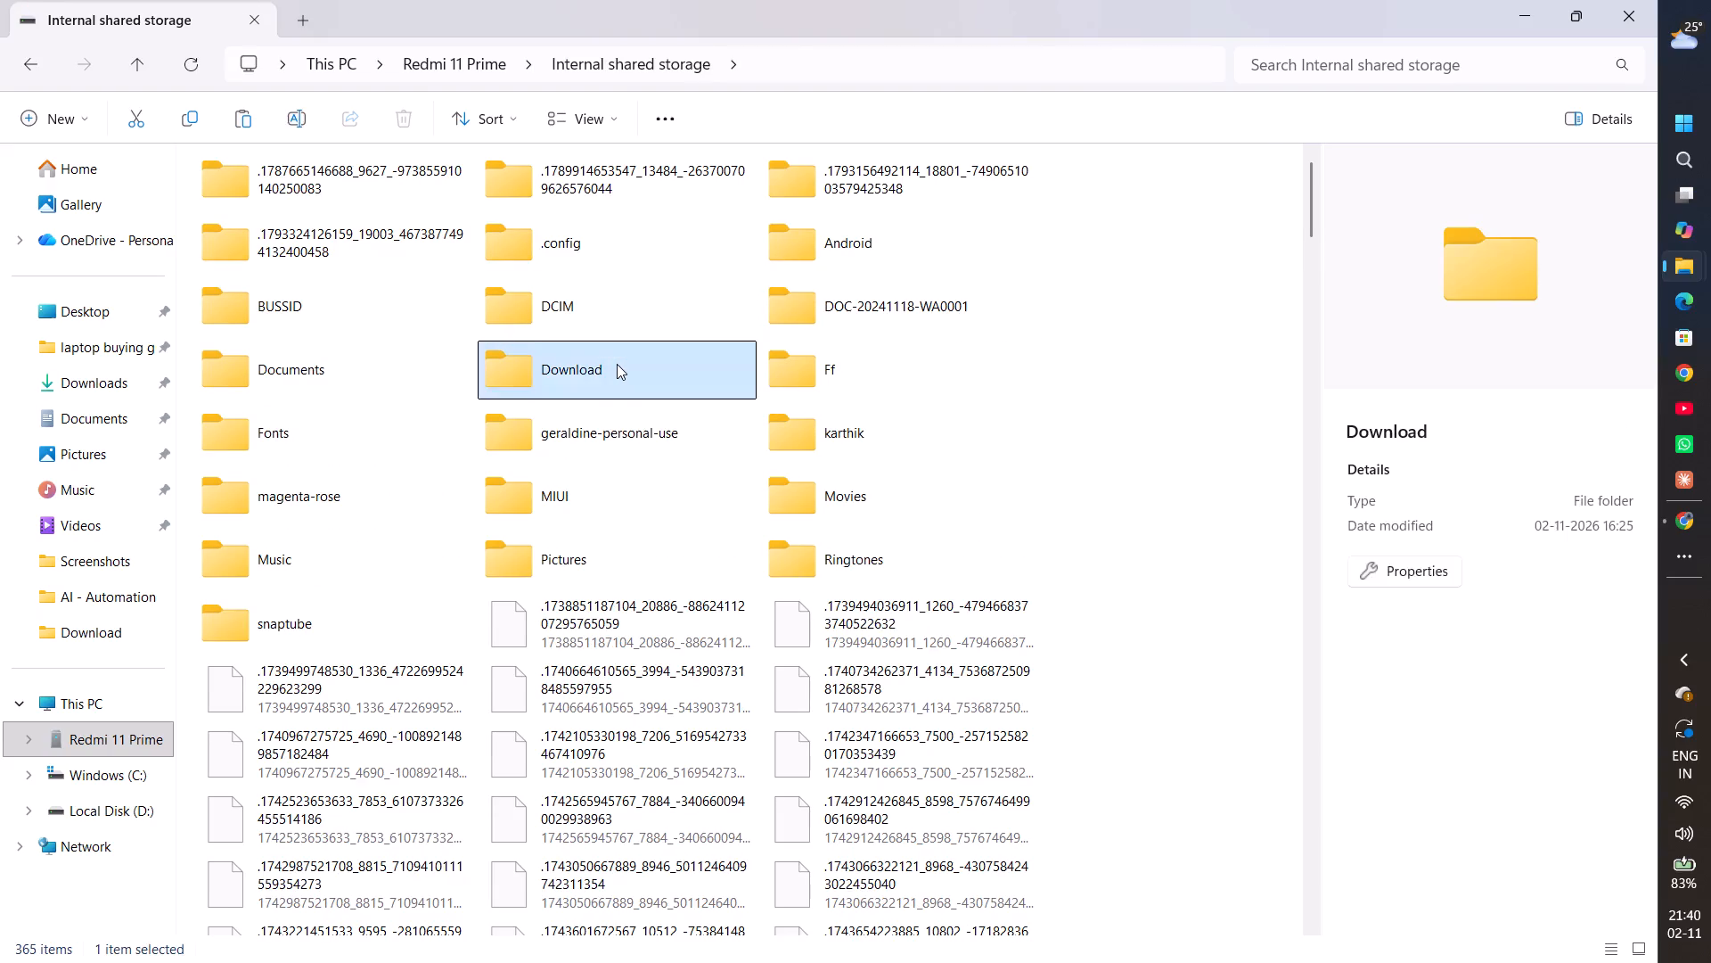
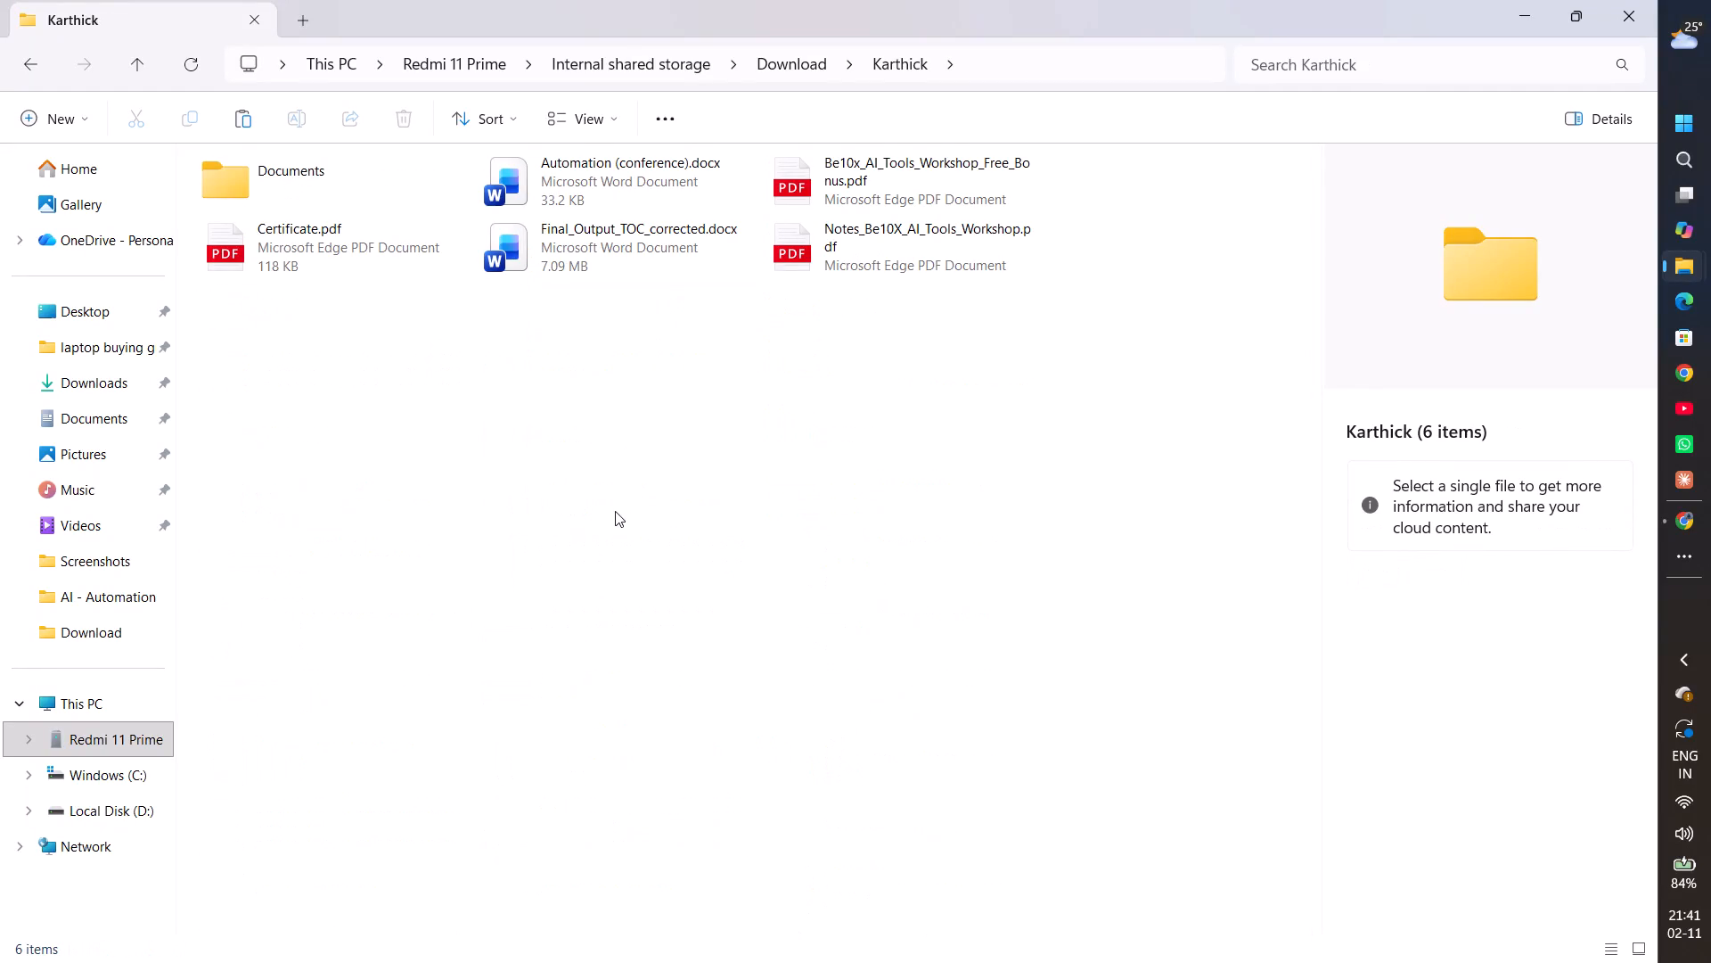
Paste the copied Final_Output_TOC_corrected.pdf into the Karthick folder inside the phone's Download folder.
key(ctrl+v)
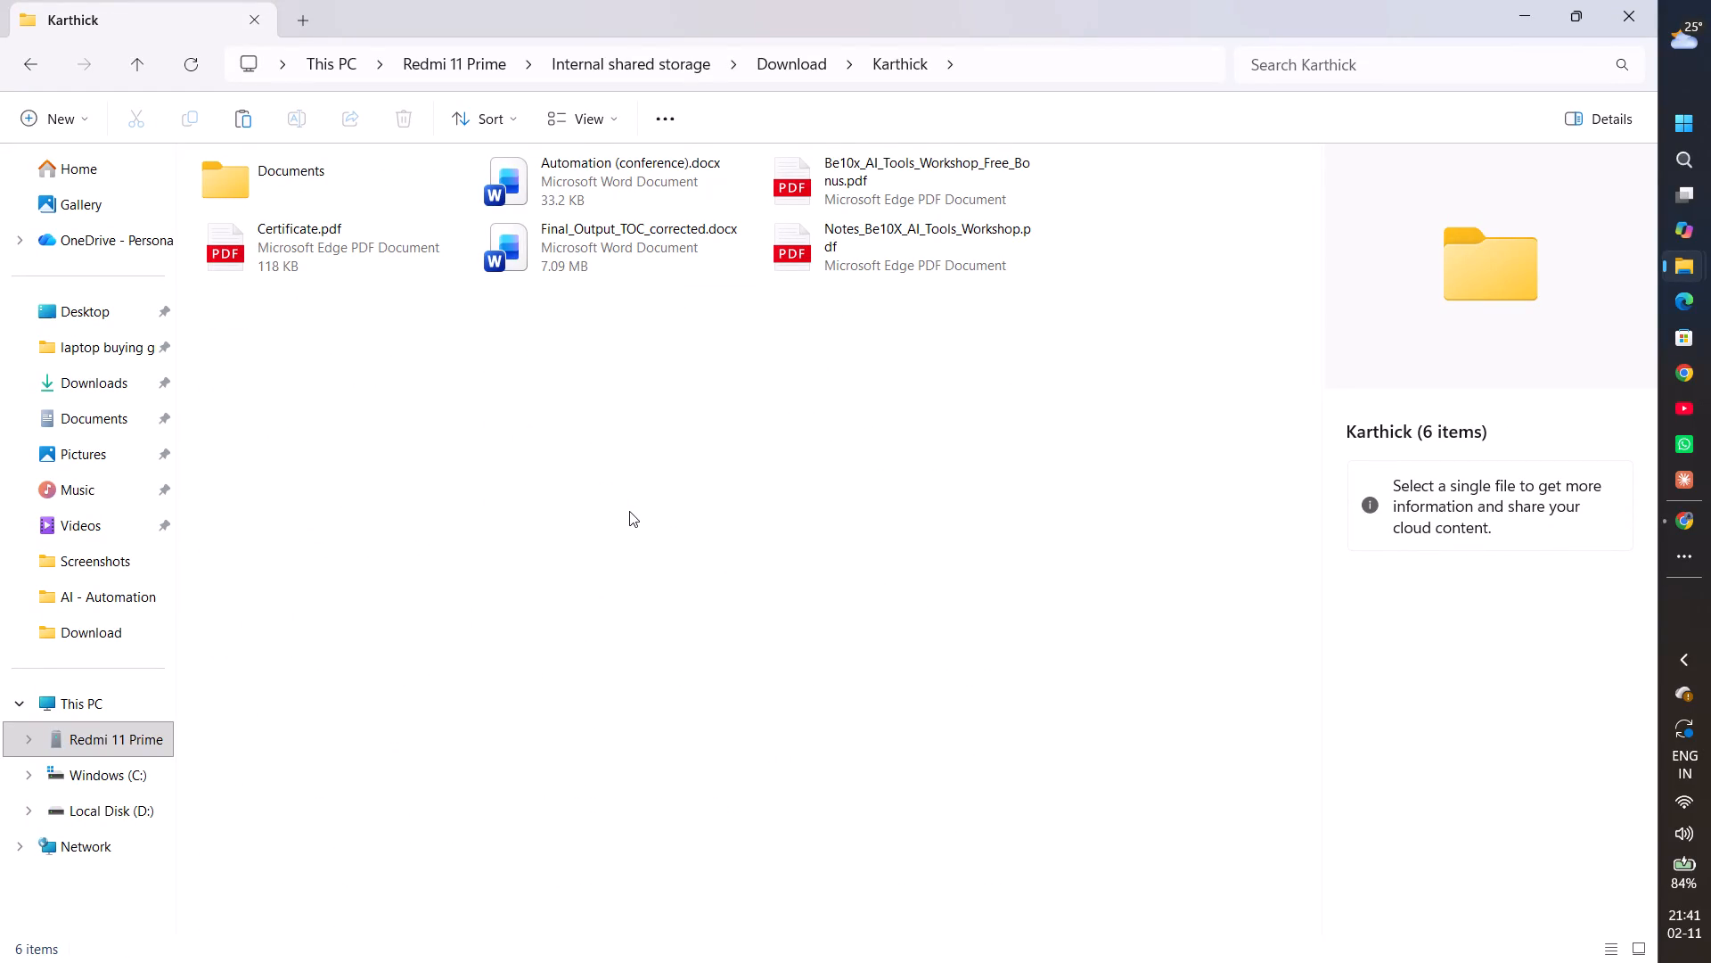
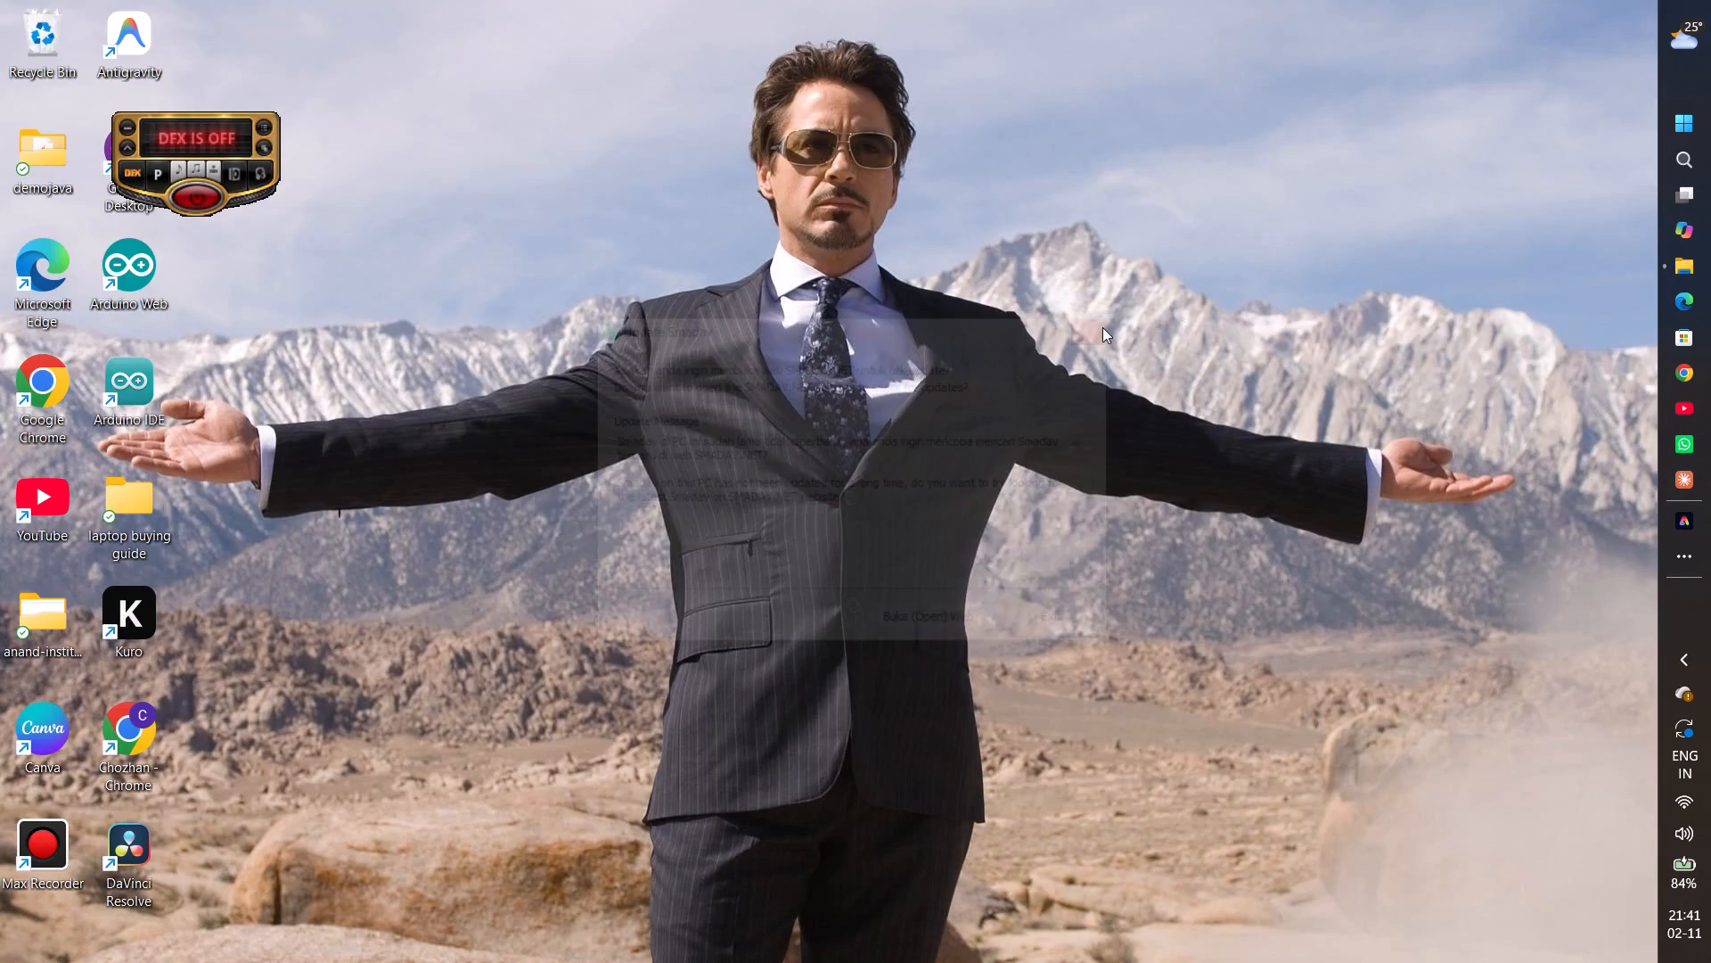
End the Windows session with a power option from Shut down or sign out.
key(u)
key(Down)
key(Return)
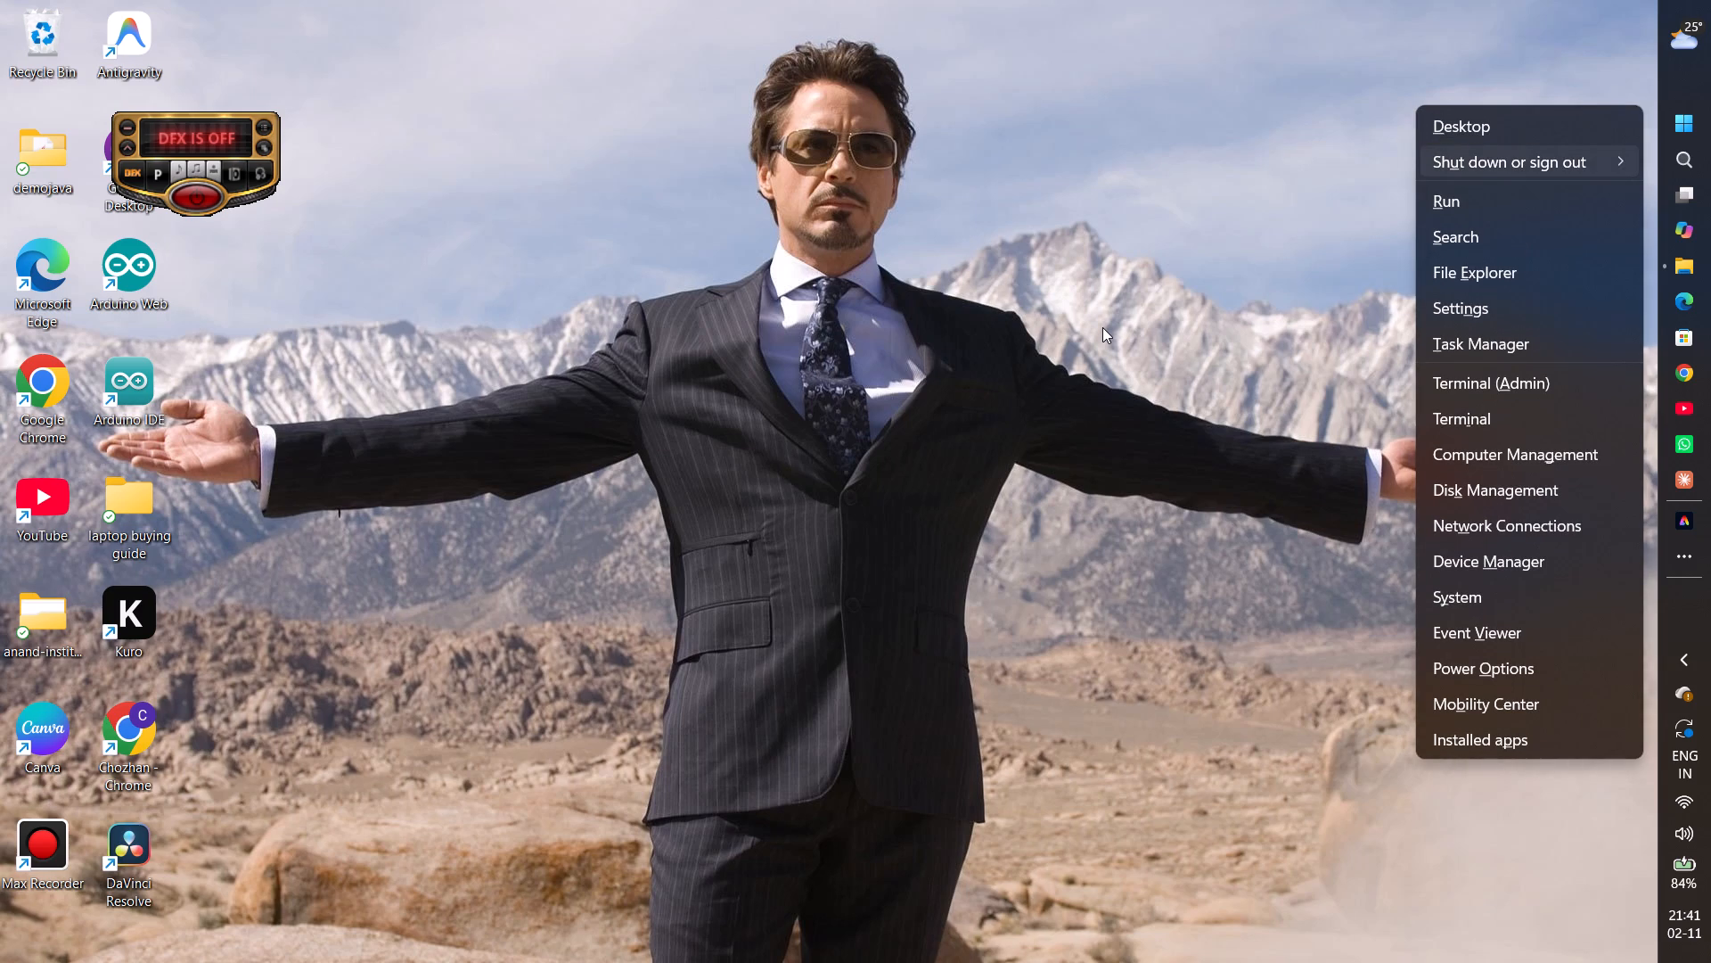